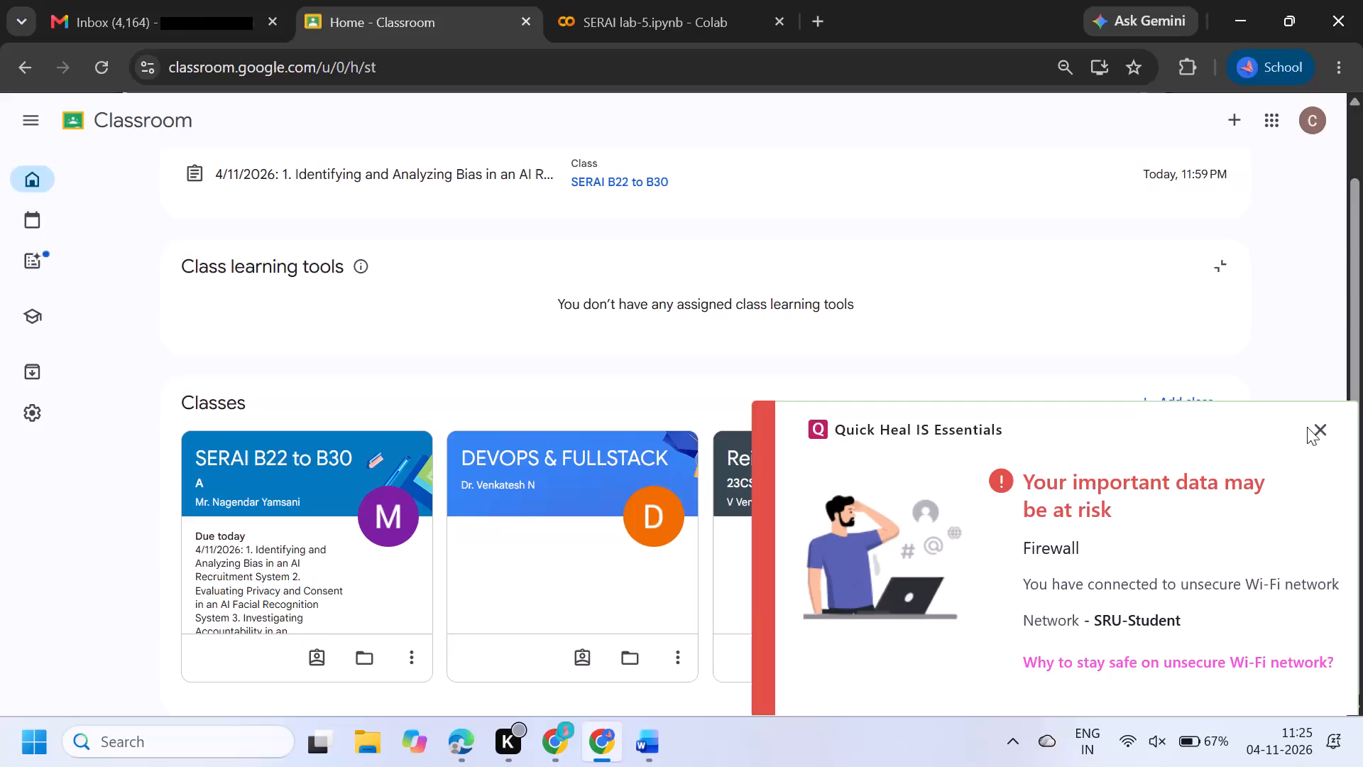
Dismiss the Quick Heal notification about the unsecure Wi-Fi network.
left_click(1319, 425)
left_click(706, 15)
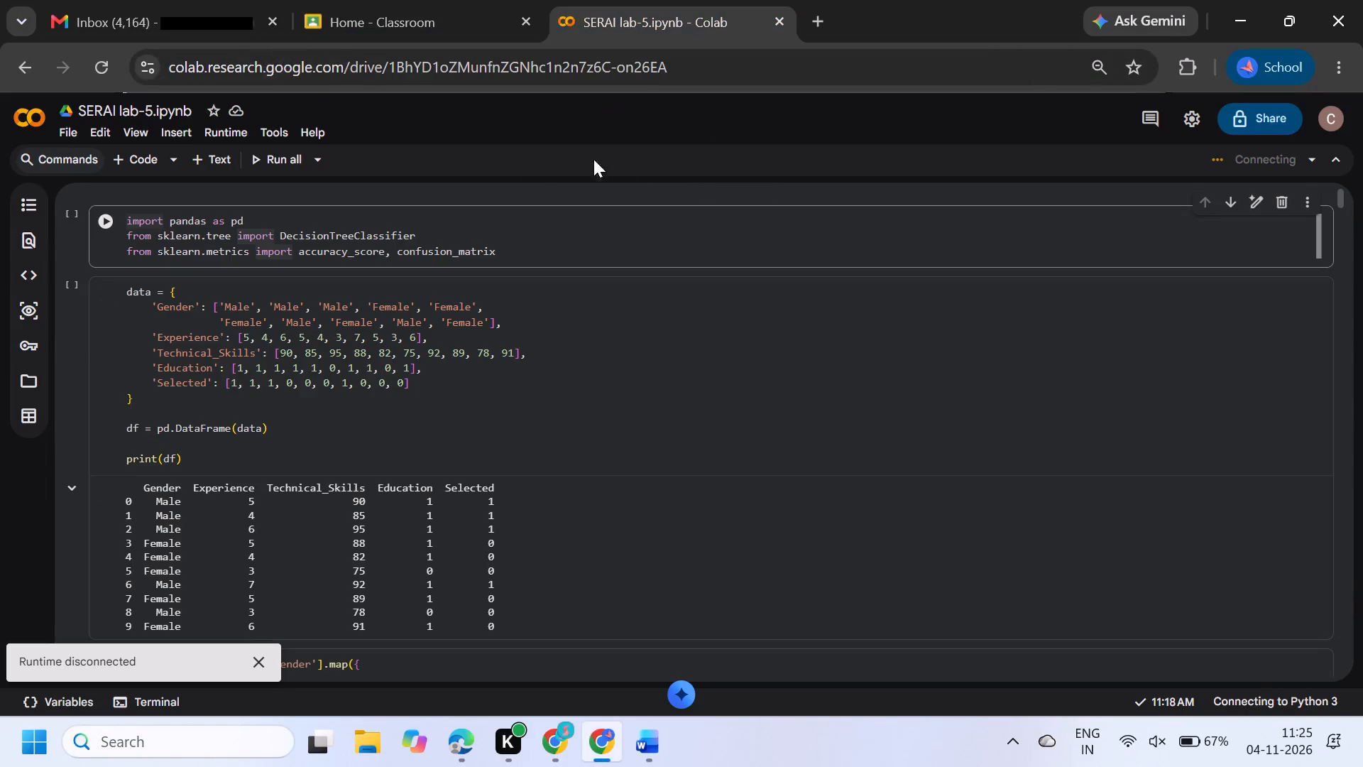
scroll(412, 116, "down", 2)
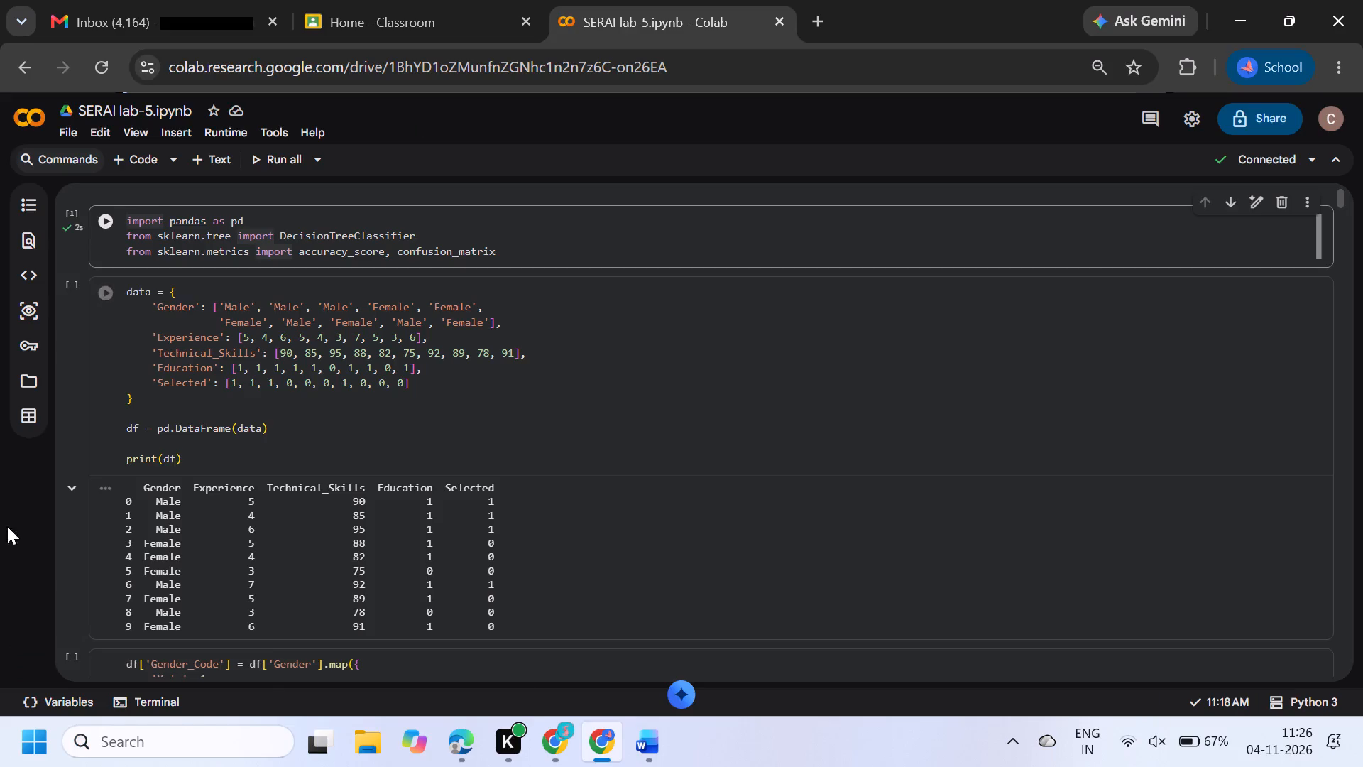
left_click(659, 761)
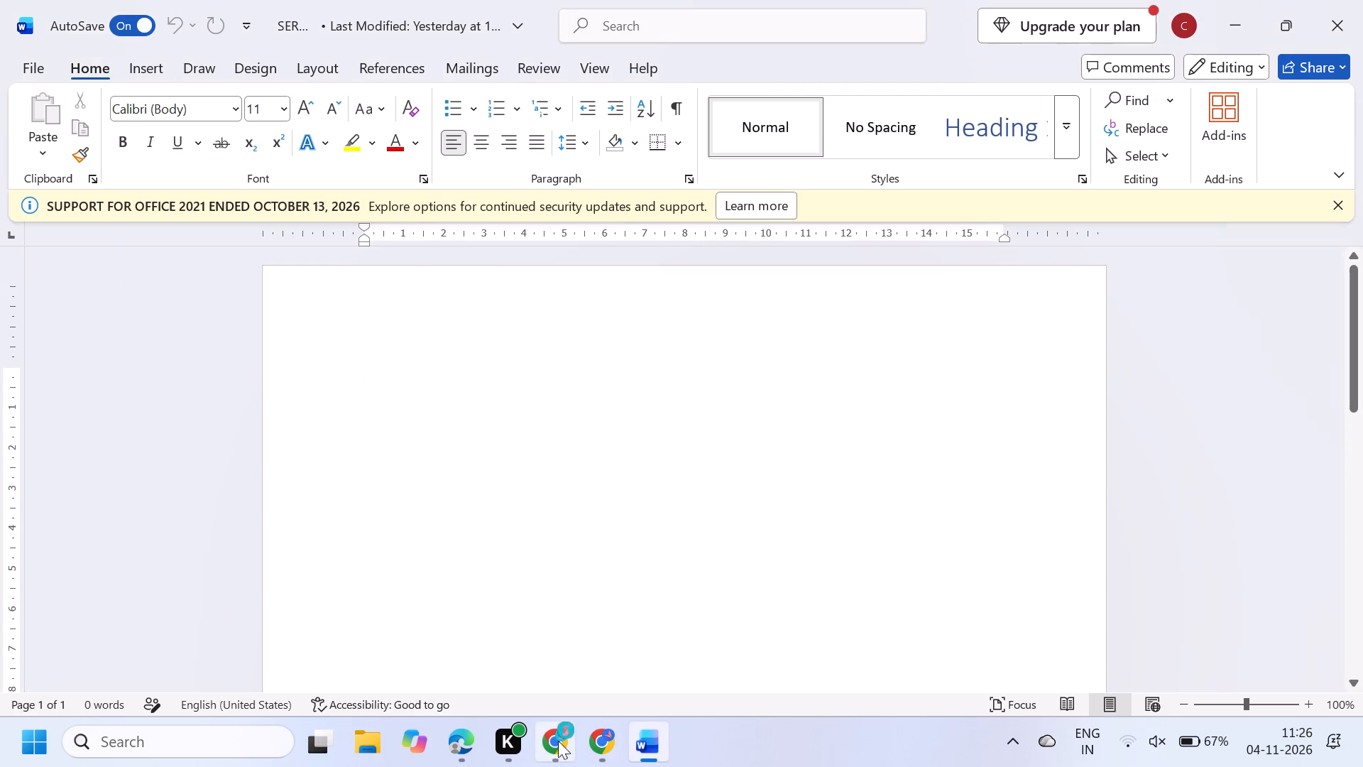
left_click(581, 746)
Open the 4/11/2026 assignment on analyzing AI bias in the SERAI B22 to B30 class in Classroom.
left_click(398, 0)
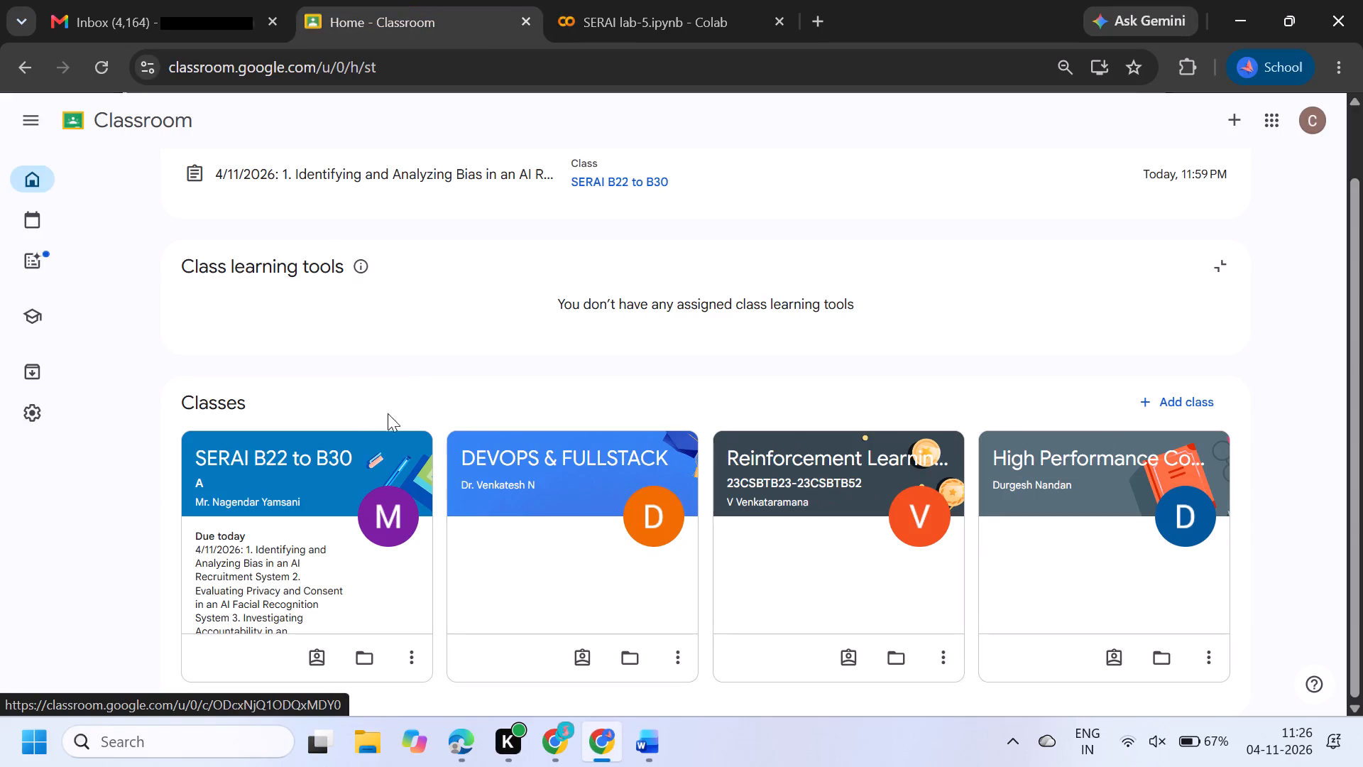
left_click(308, 452)
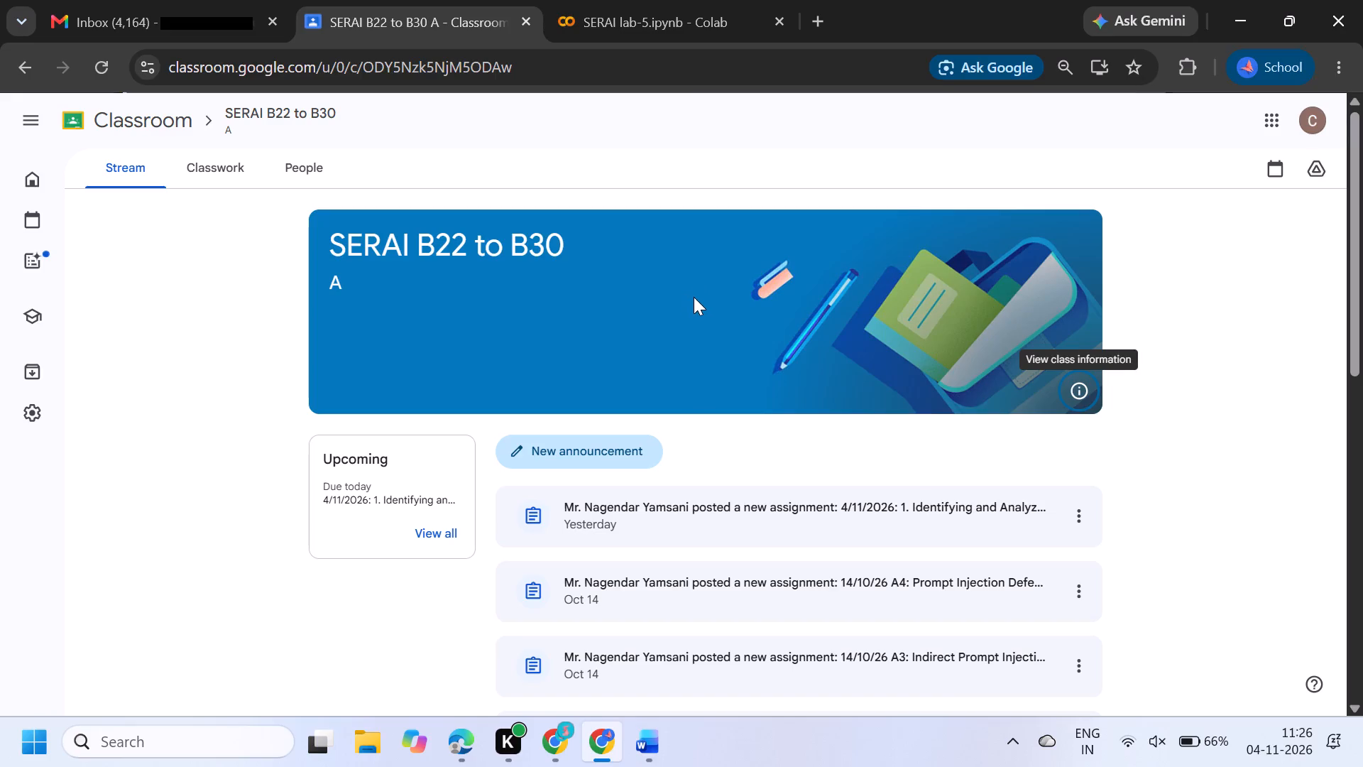
scroll(699, 637, "down", 1)
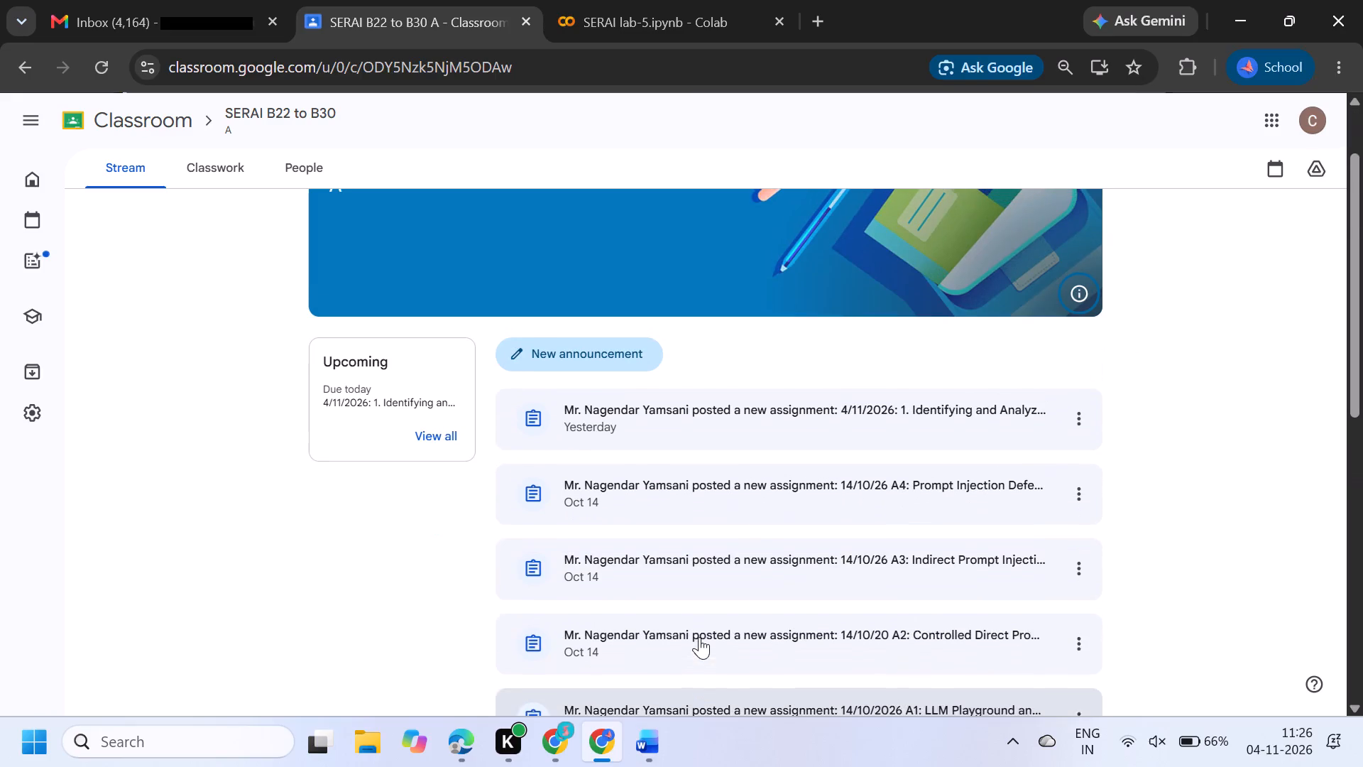
left_click(844, 412)
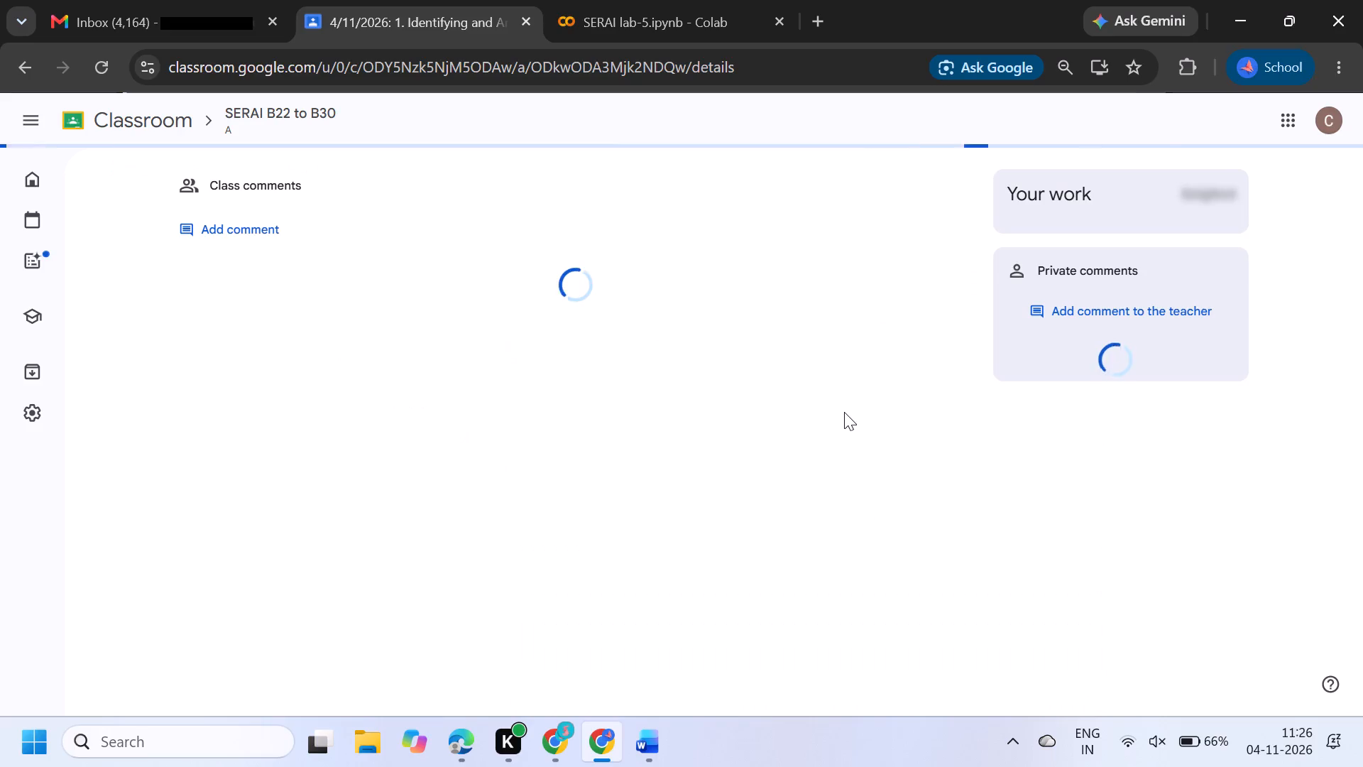
Copy the heading "1. Identifying and Analyzing Bias in an AI Recruitment System" from the assignment into the blank SERAI 1 Word document.
scroll(551, 325, "up", 5)
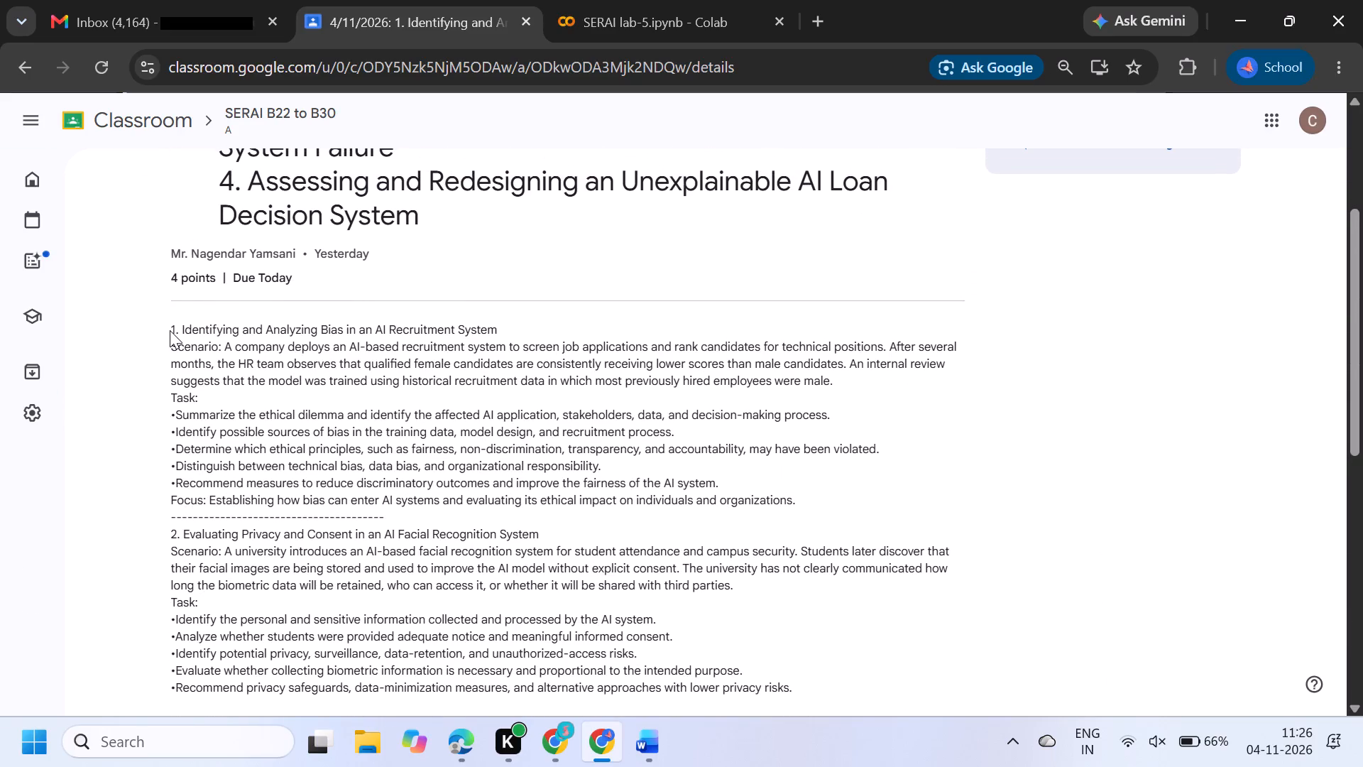
left_click_drag(170, 330, 509, 336)
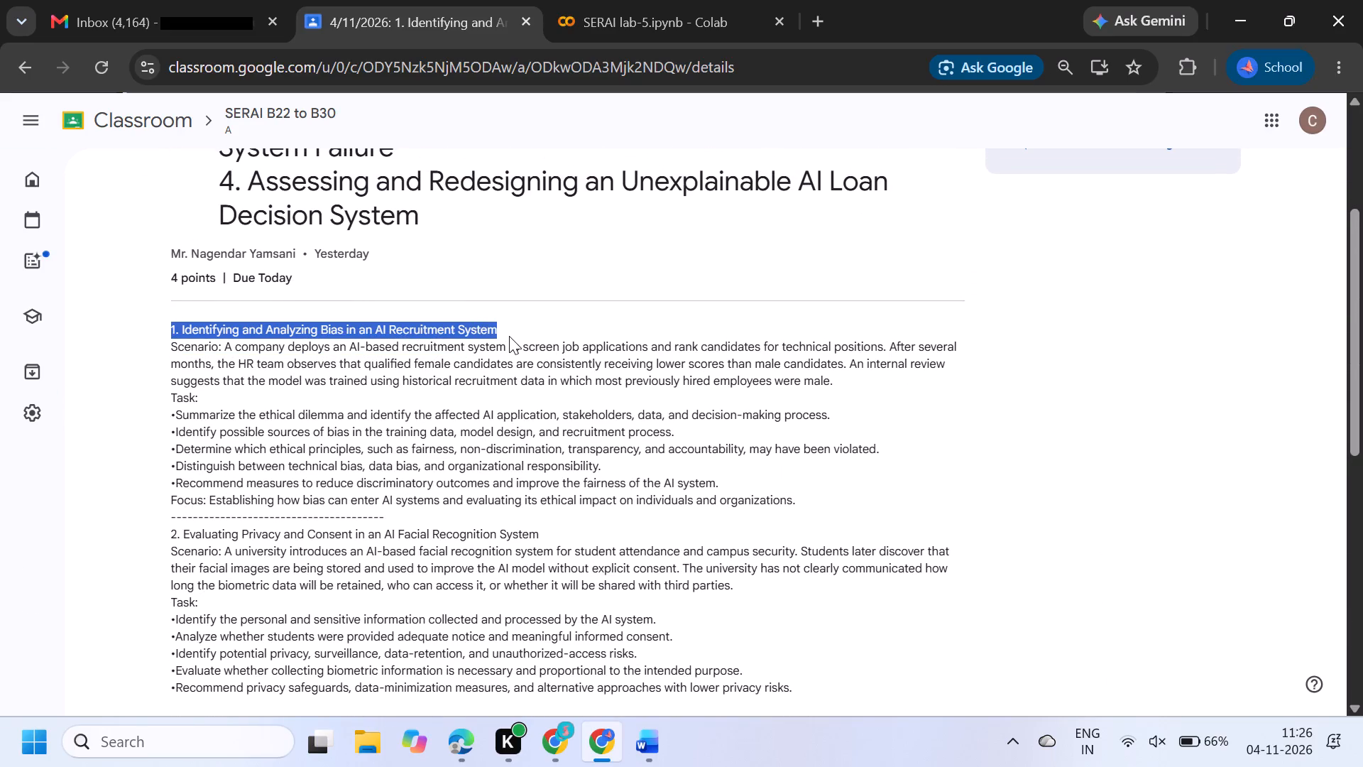
key("ctrl+c")
scroll(511, 346, "up", 2)
left_click(664, 737)
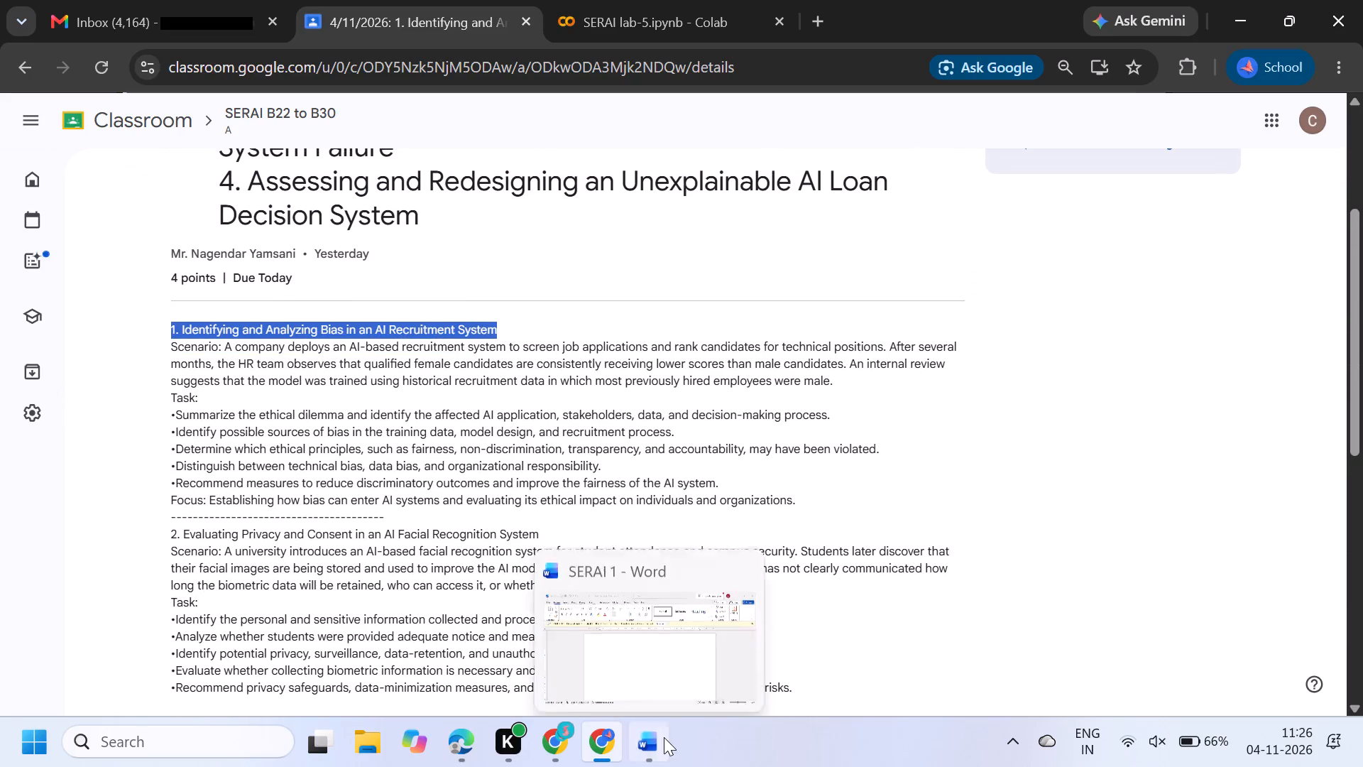
key("ctrl+v")
left_click(640, 361, "ctrl")
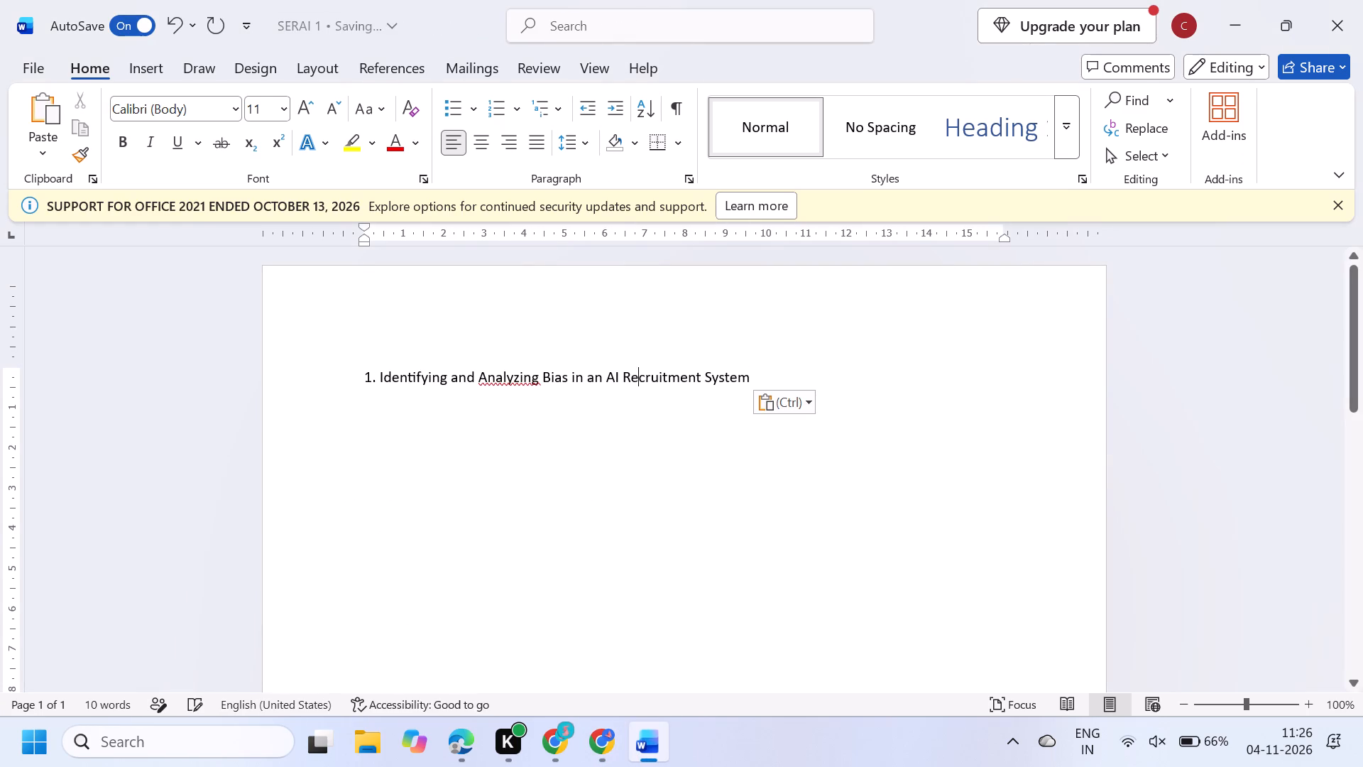
Remove the leading number "1." from the pasted title.
left_click(378, 374)
key("BackSpace")
key("BackSpace")
key("BackSpace")
key("BackSpace")
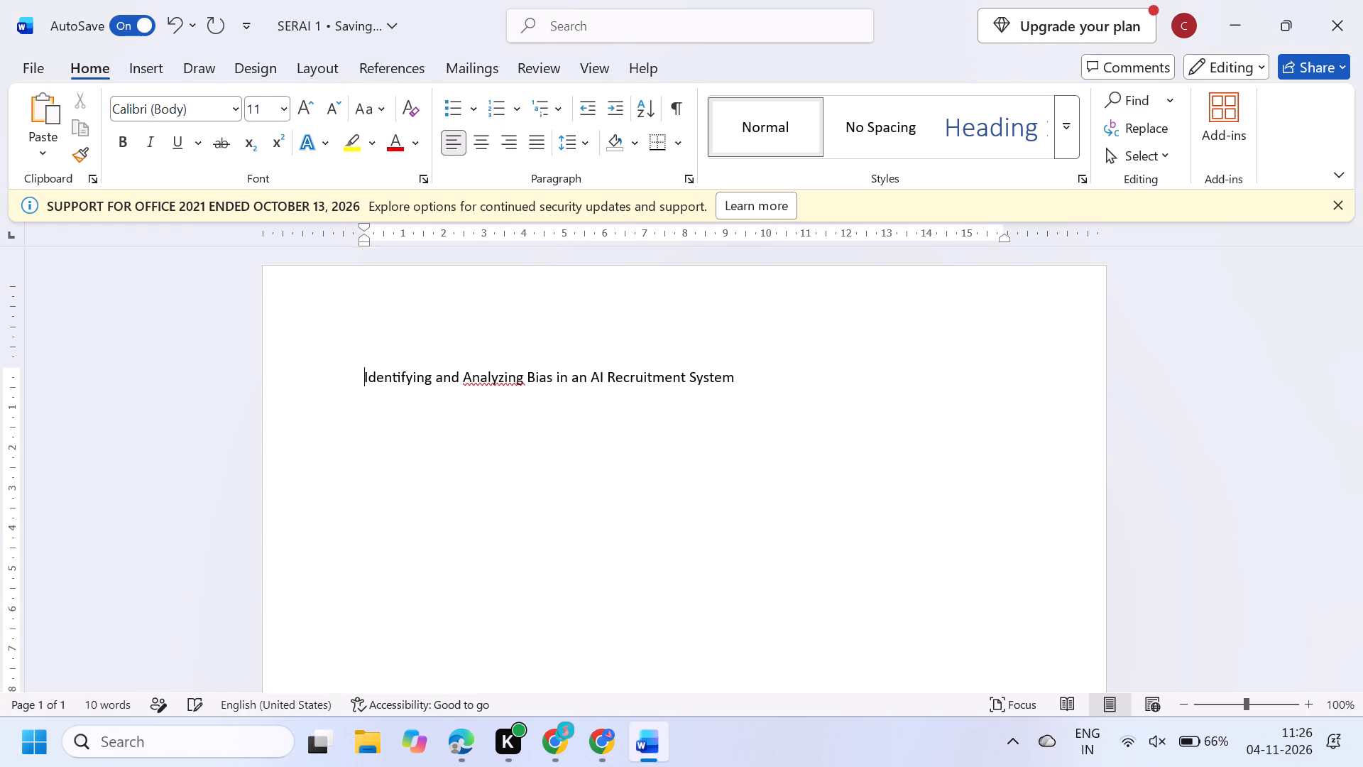
Shift the title towards the middle of the page with 20 leading spaces.
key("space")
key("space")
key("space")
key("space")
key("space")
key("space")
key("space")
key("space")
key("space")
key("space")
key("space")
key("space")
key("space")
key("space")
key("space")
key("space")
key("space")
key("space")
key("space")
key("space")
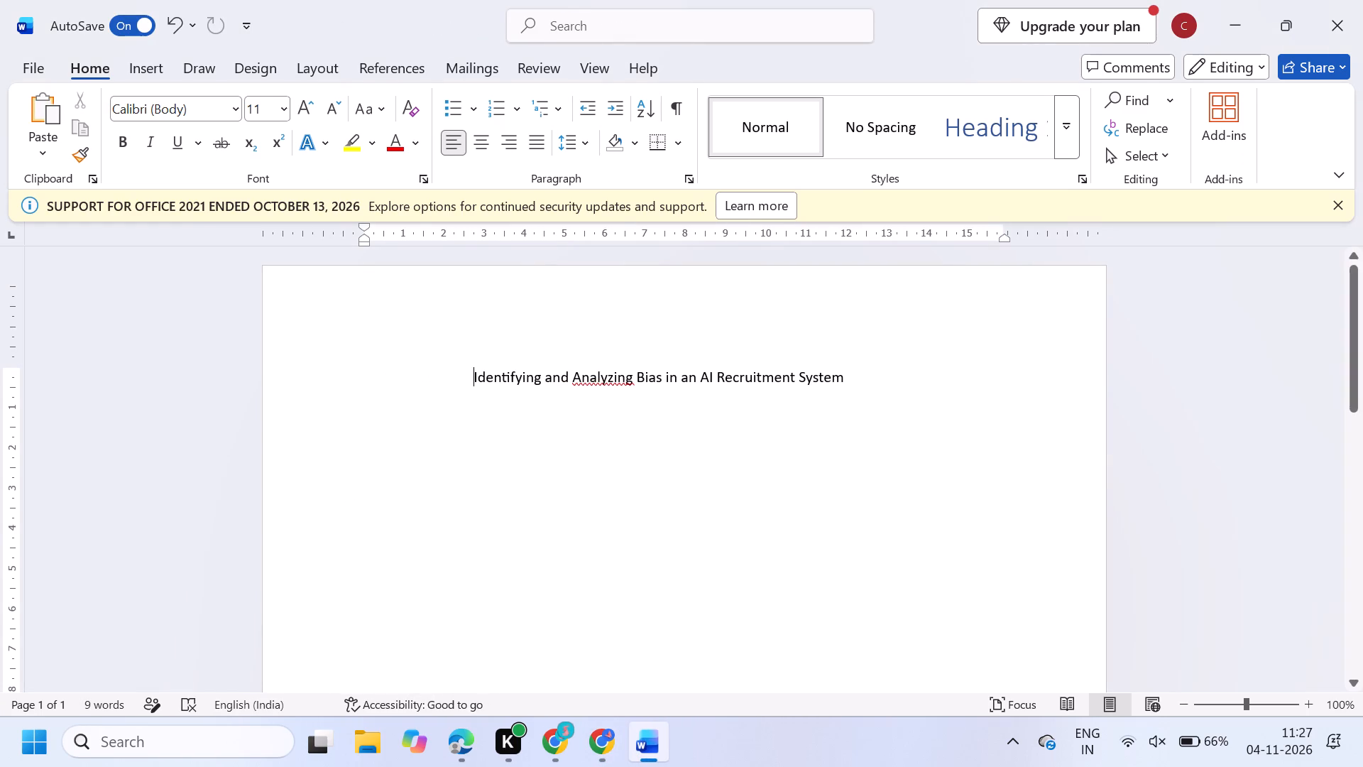
Set the title's font to Times New Roman.
left_click_drag(853, 371, 483, 364)
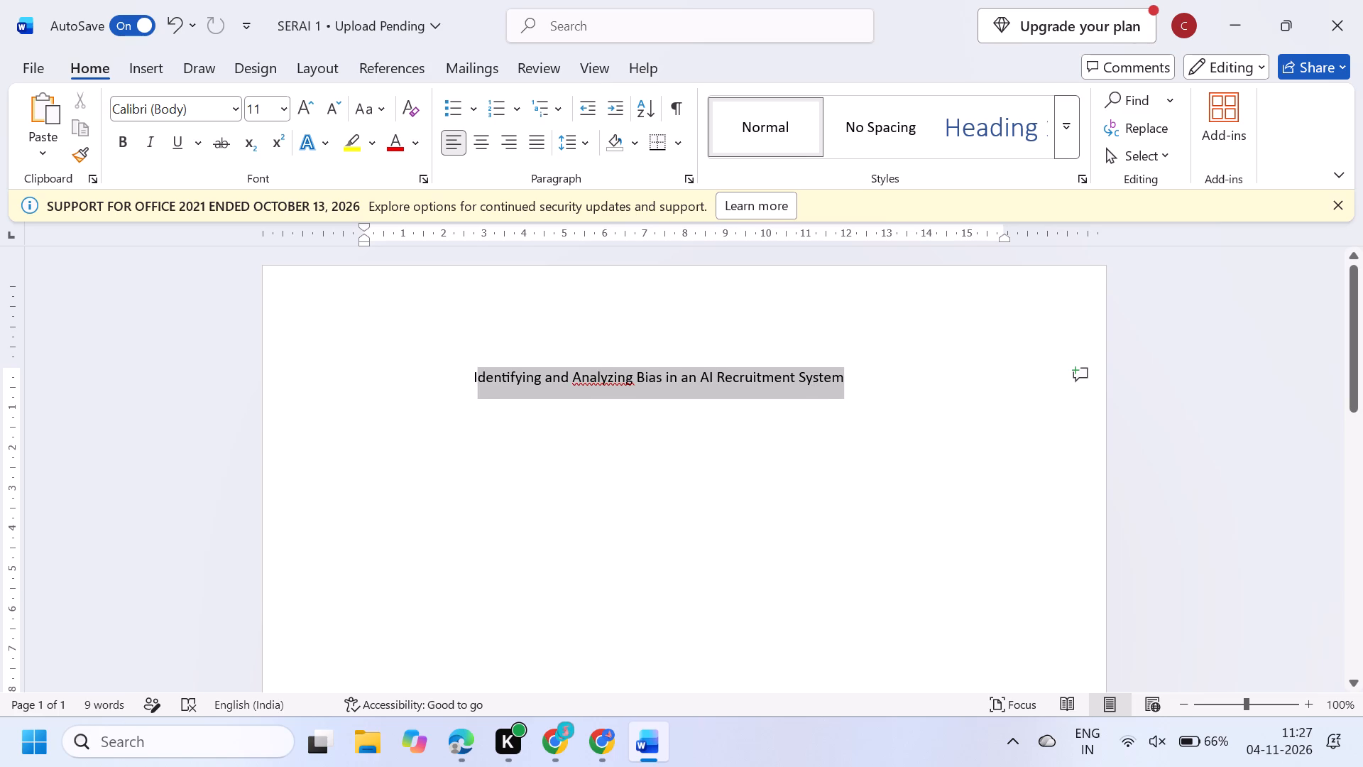
left_click_drag(483, 364, 471, 365)
left_click_drag(199, 98, 190, 105)
left_click(190, 105)
left_click(190, 105)
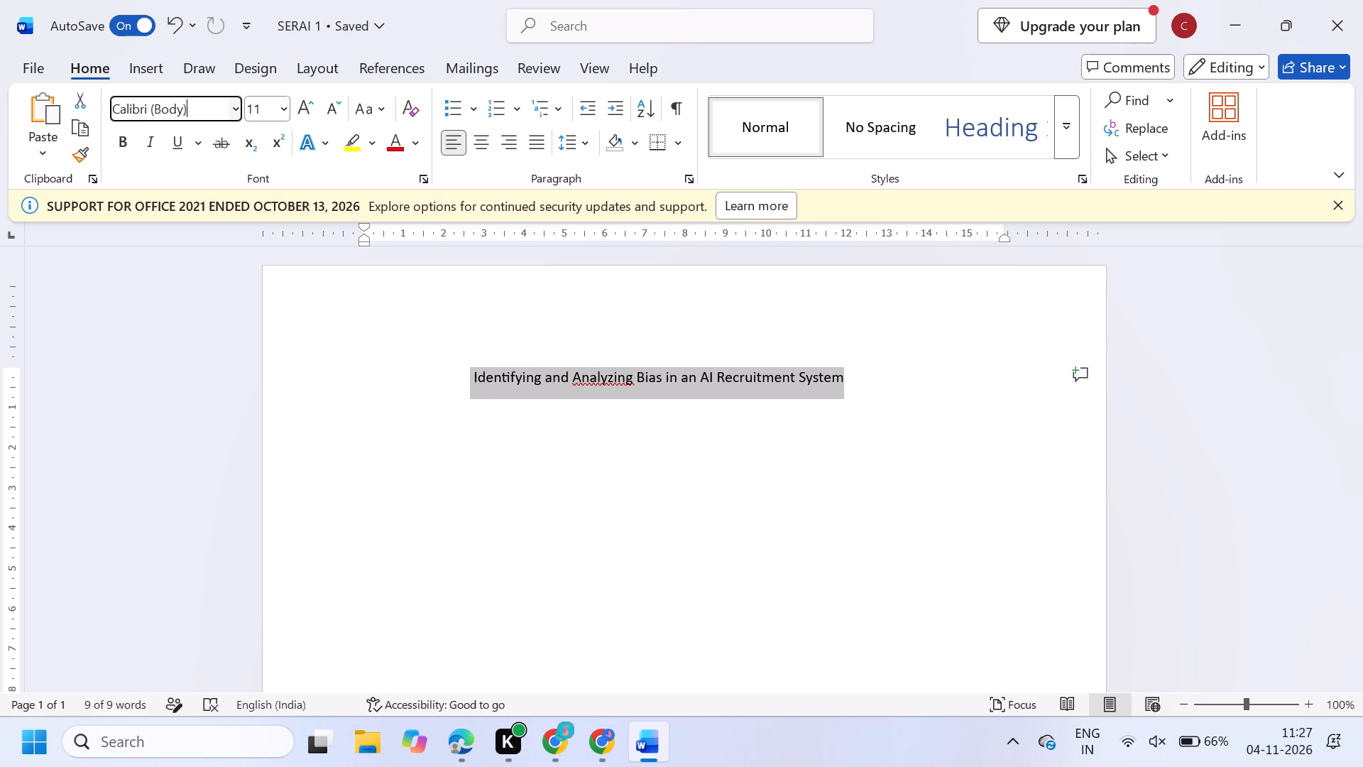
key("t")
key("BackSpace")
key("BackSpace")
key("BackSpace")
key("BackSpace")
key("BackSpace")
key("BackSpace")
key("BackSpace")
key("BackSpace")
key("BackSpace")
key("BackSpace")
key("BackSpace")
key("BackSpace")
key("BackSpace")
key("BackSpace")
key("BackSpace")
key("BackSpace")
key("BackSpace")
key("BackSpace")
key("BackSpace")
key("BackSpace")
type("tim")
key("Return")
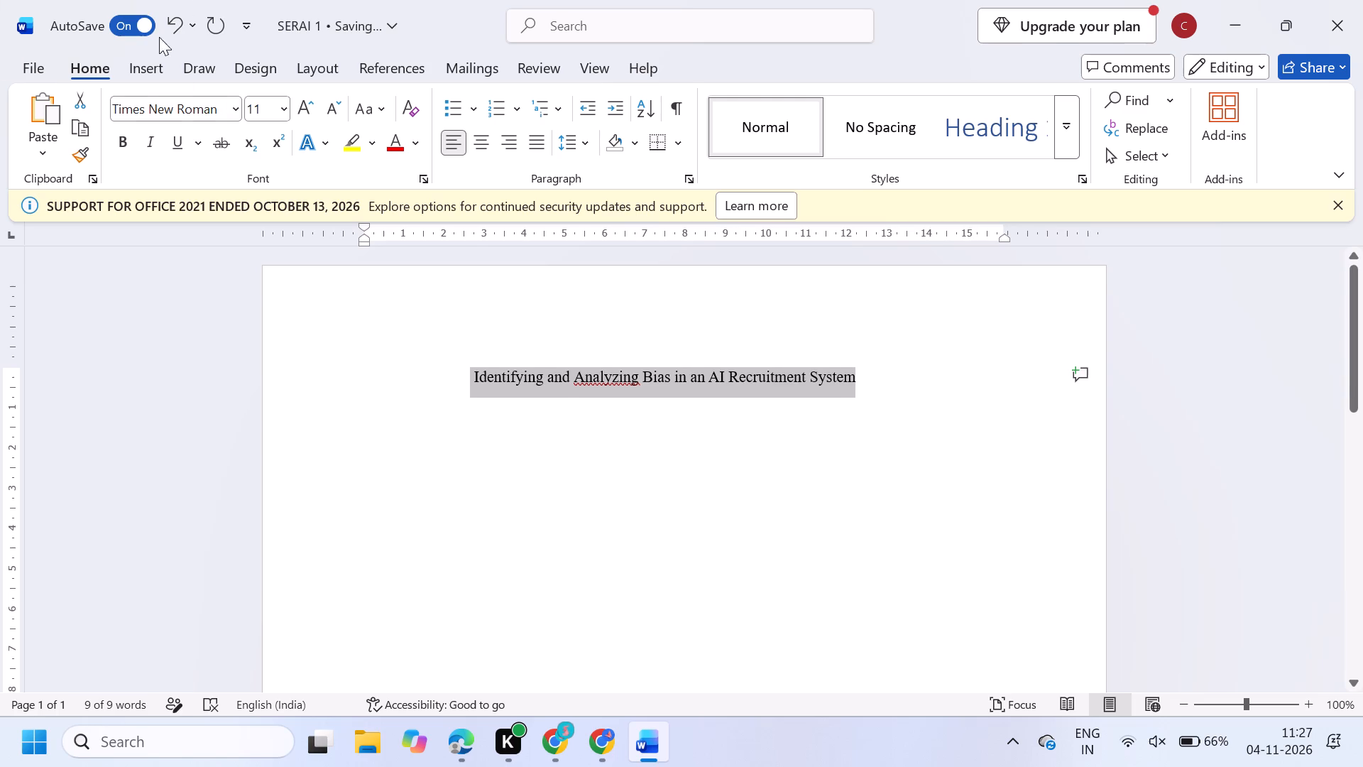
Make the title bold and set its font size to 12.
left_click(126, 141)
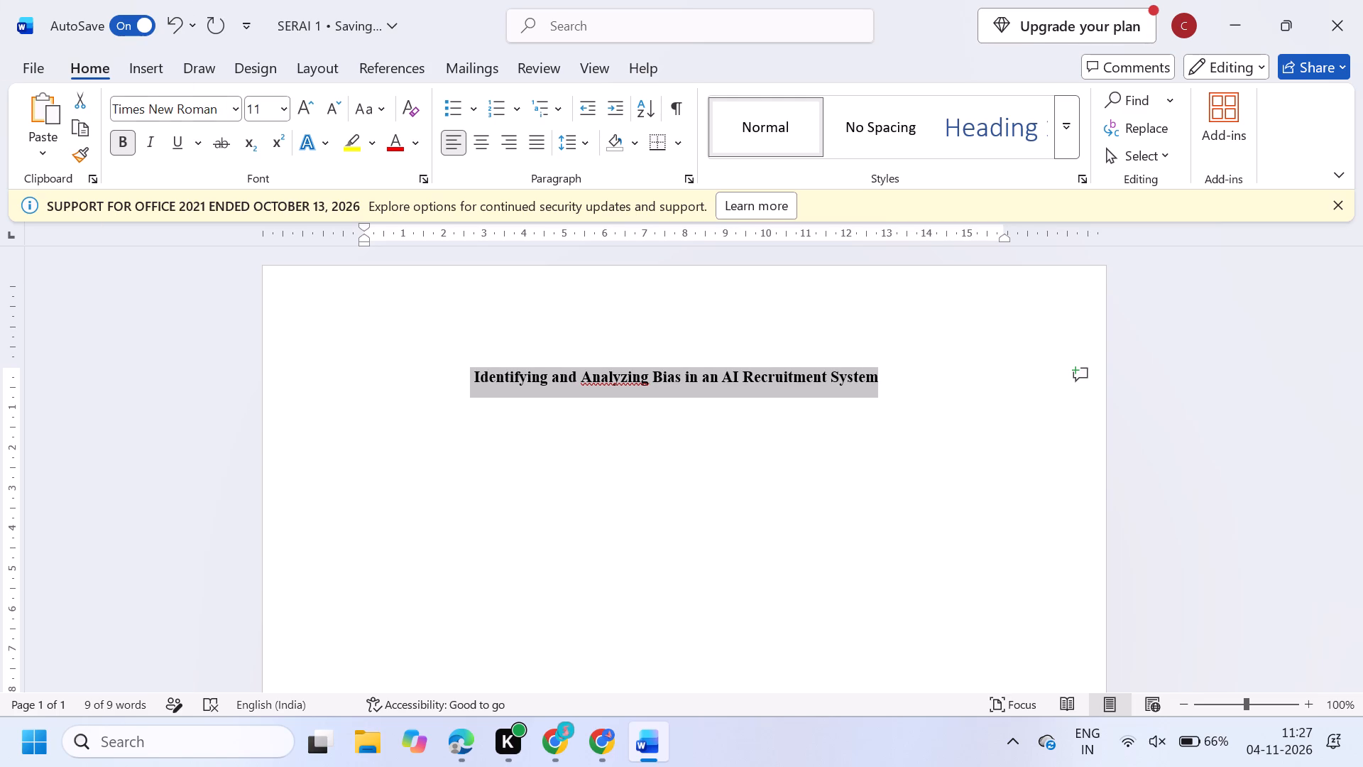
left_click(272, 114)
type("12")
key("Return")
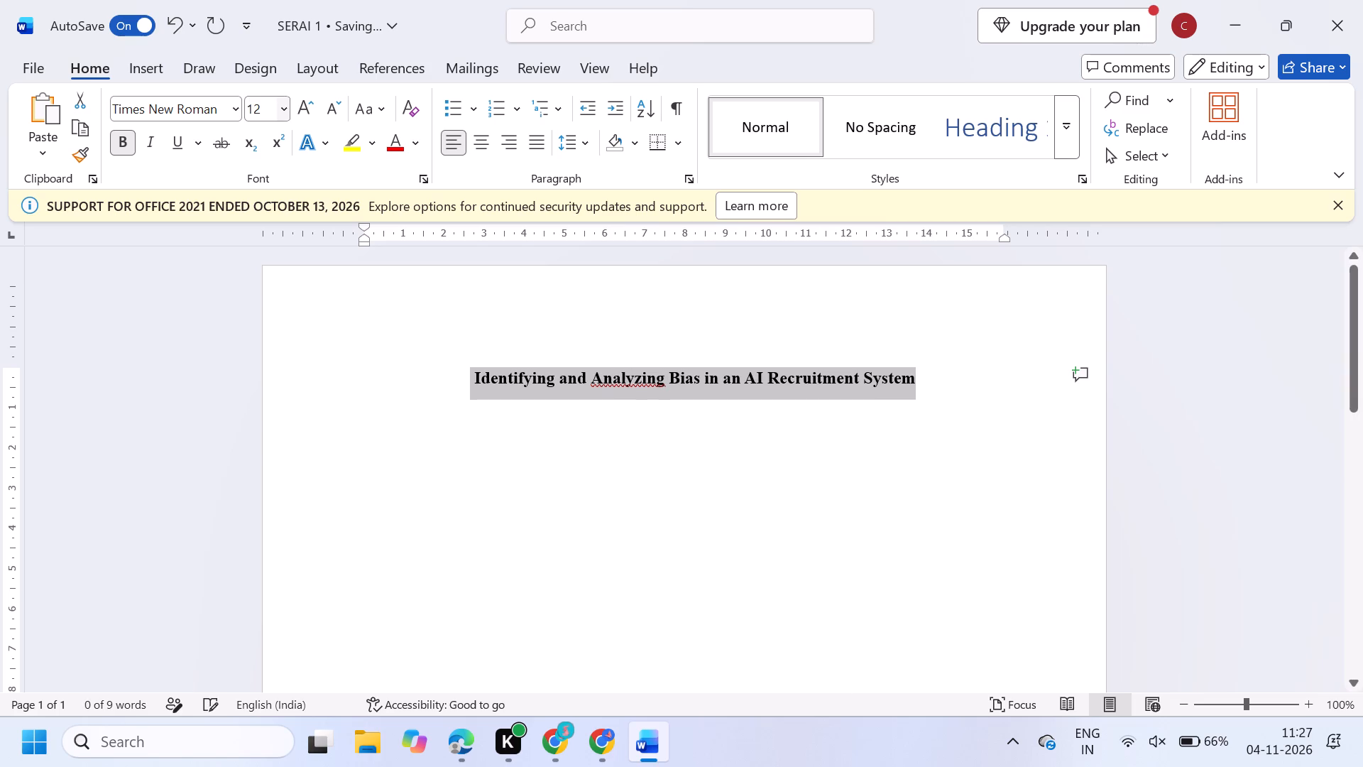
left_click(968, 378)
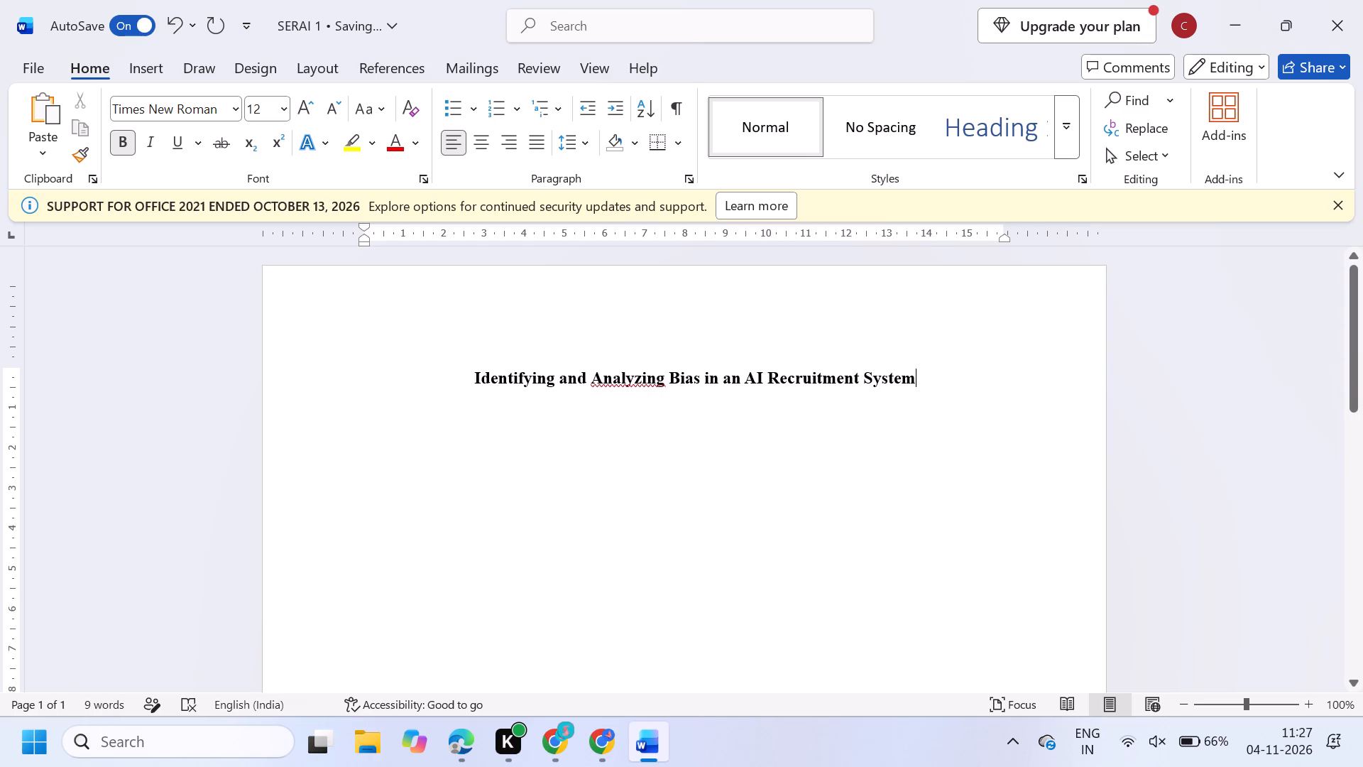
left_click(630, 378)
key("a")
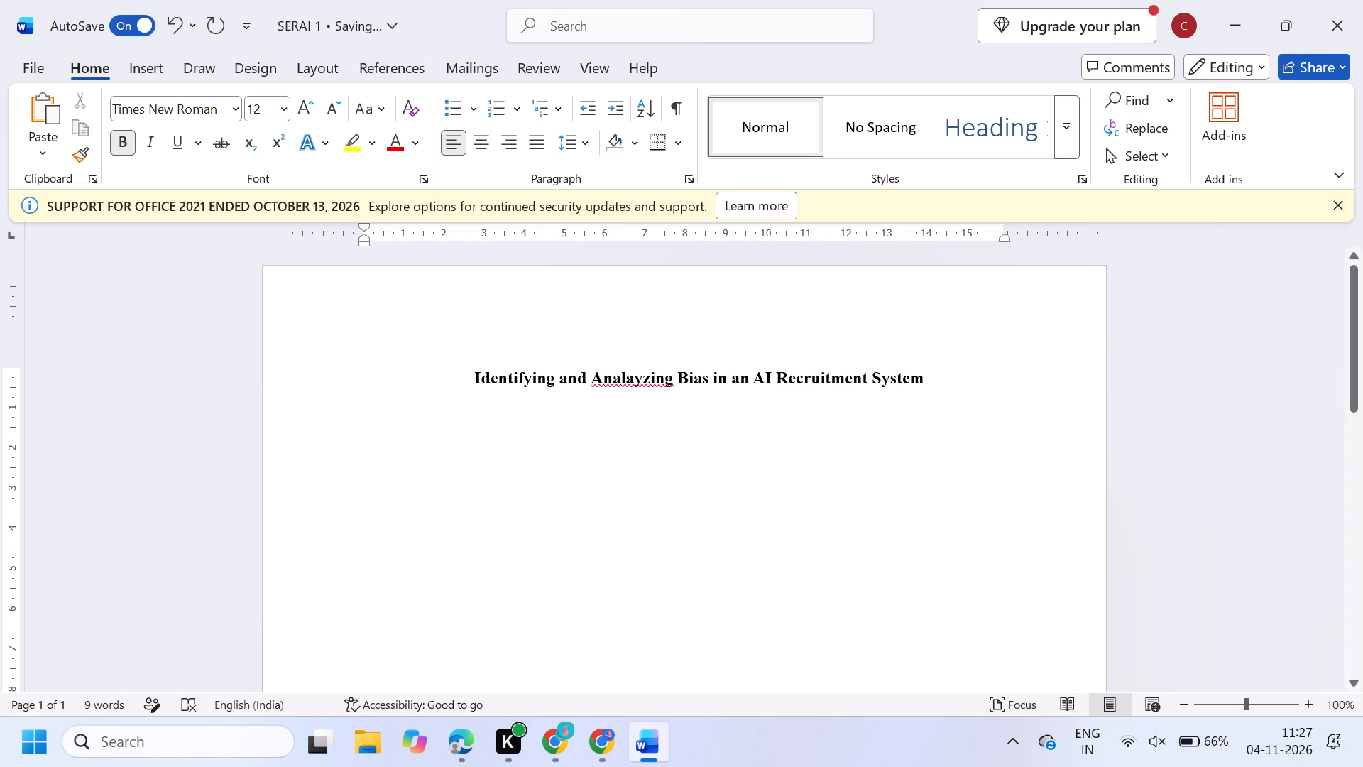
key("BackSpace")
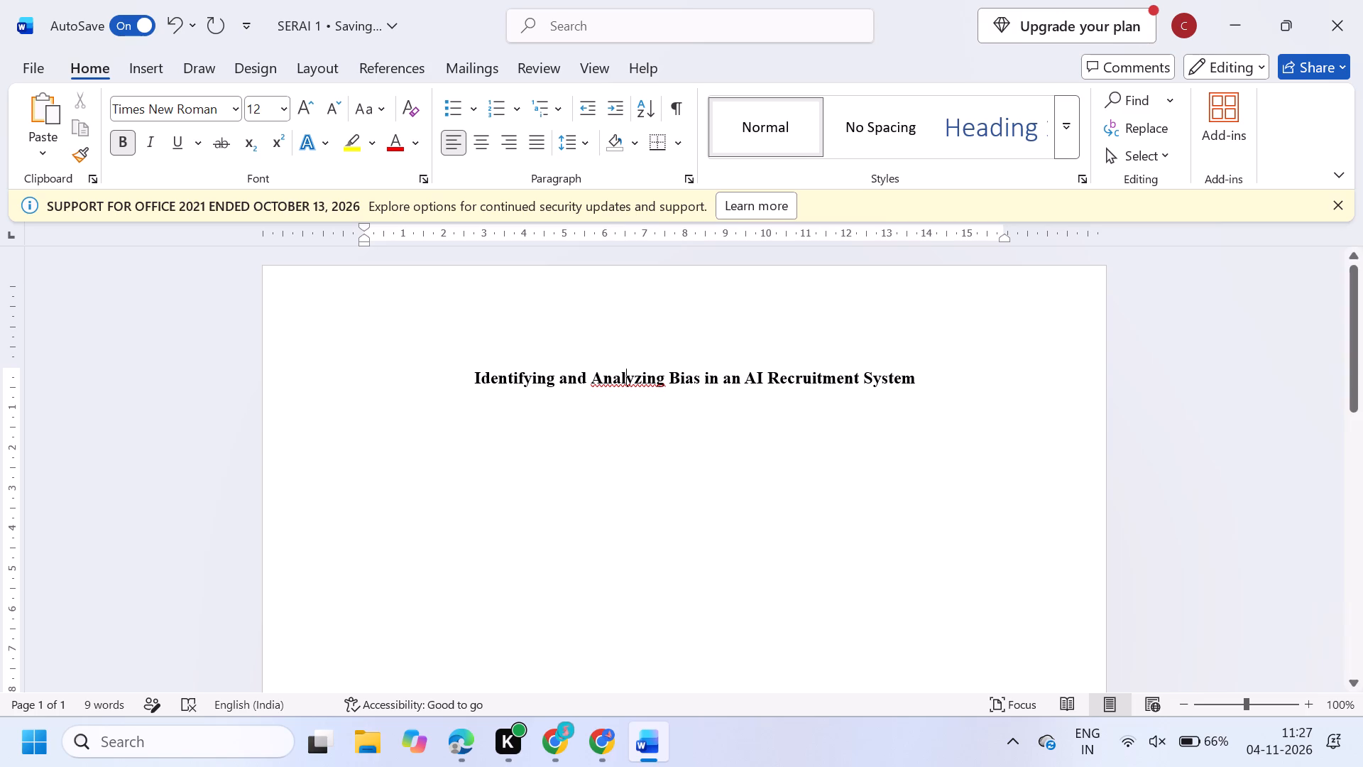
Start a new line below the title with font size 11.
left_click(976, 388)
key("Return")
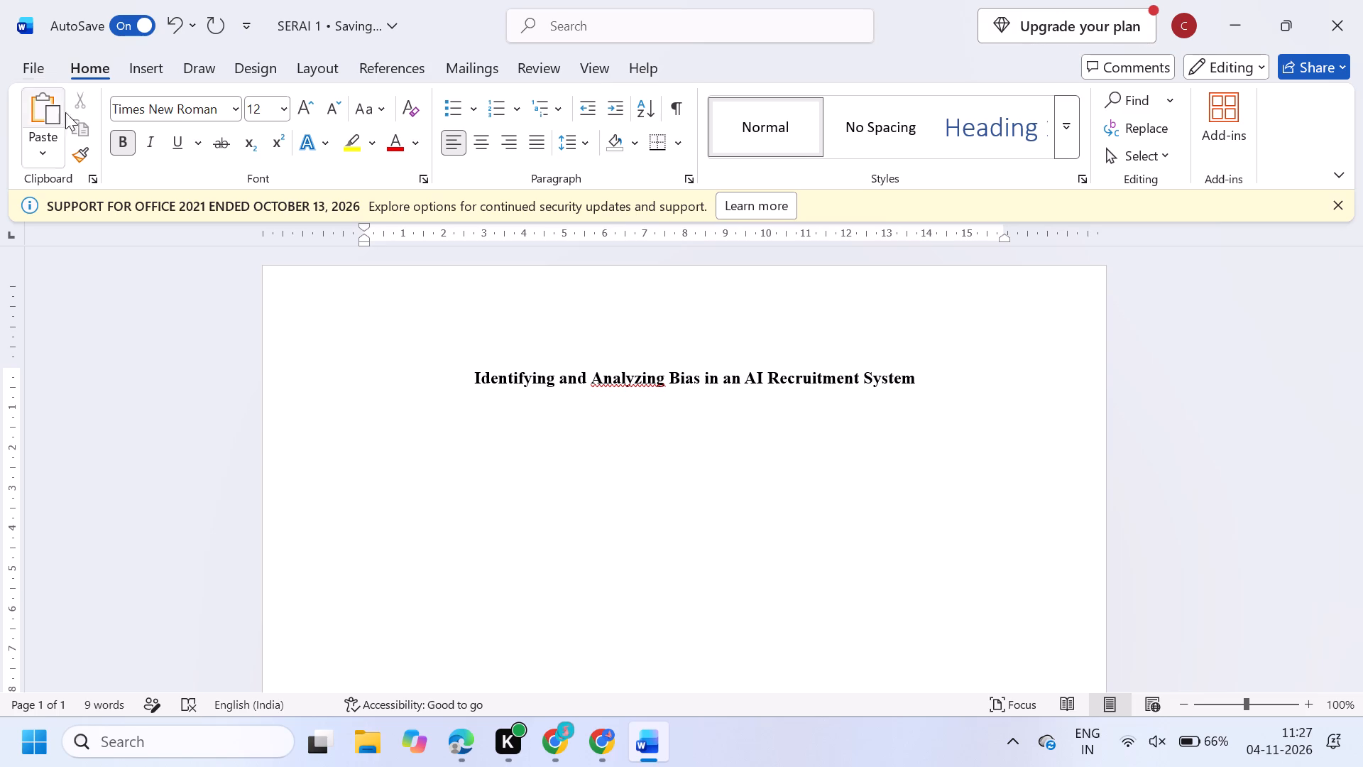
left_click(273, 106)
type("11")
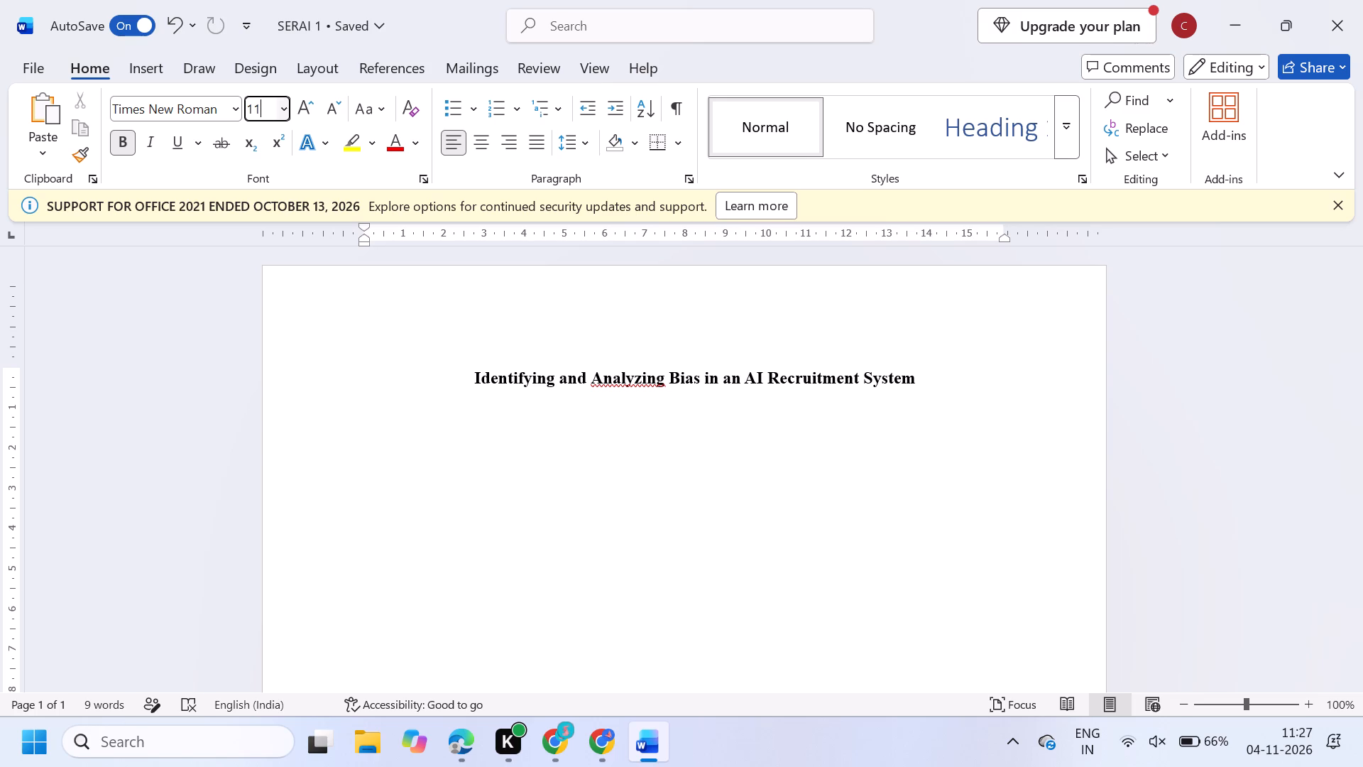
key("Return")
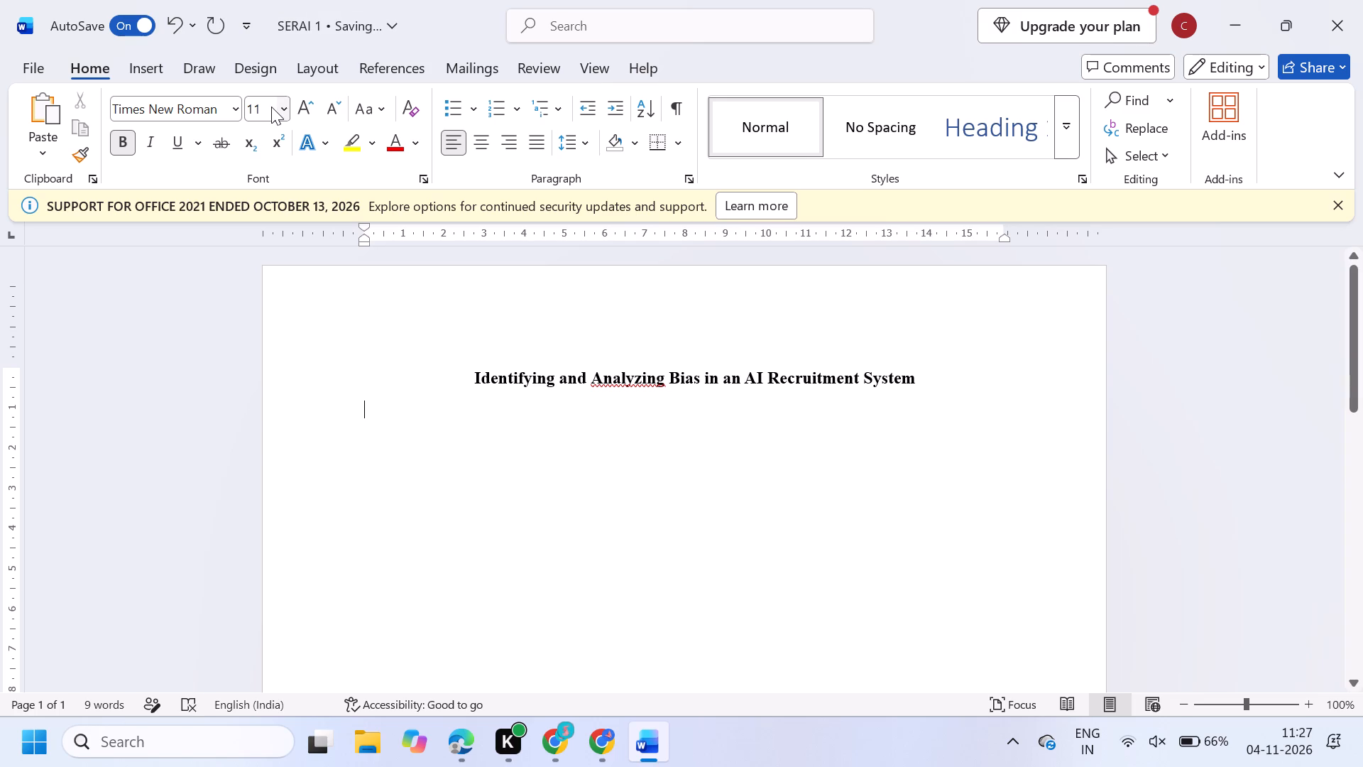
Enter the student's name below the title, moving that line's left indent about 1 cm out into the margin.
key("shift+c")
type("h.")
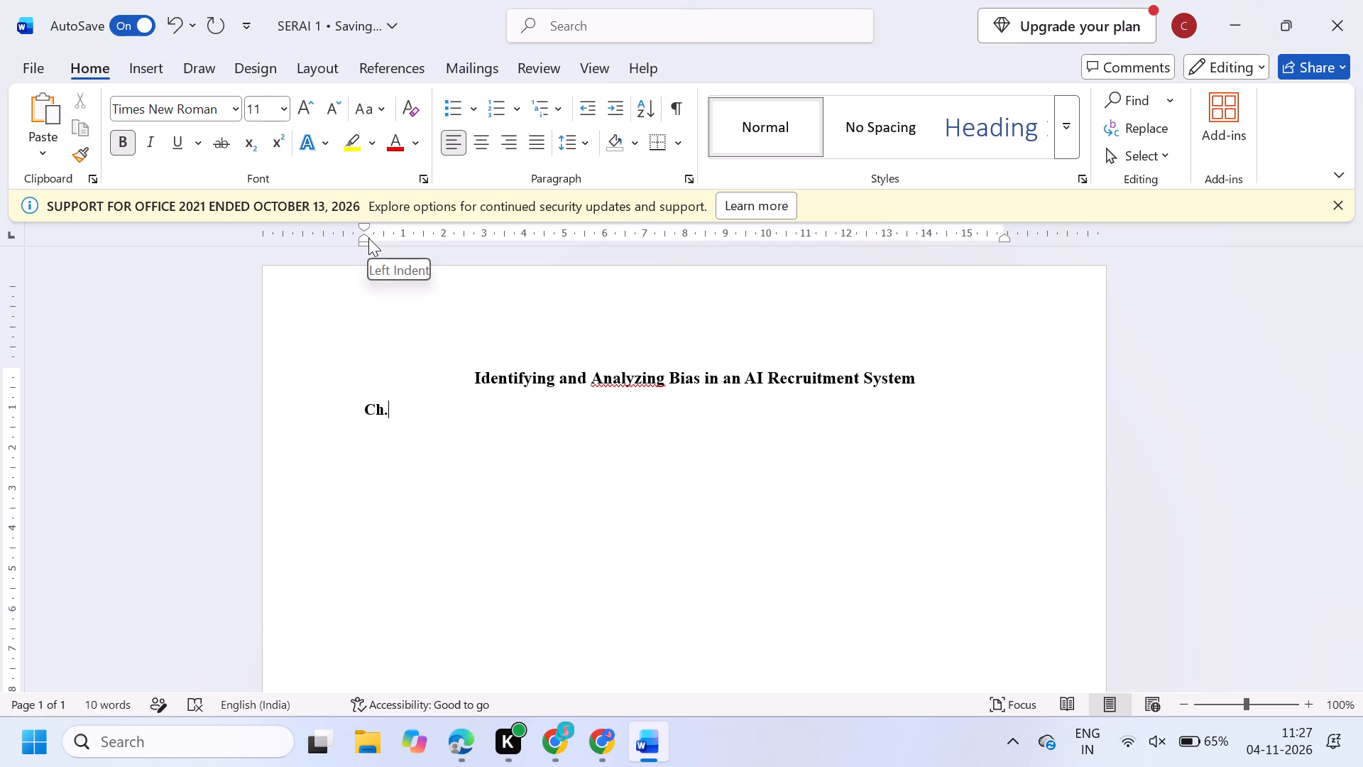
left_click_drag(368, 238, 346, 231)
left_click_drag(346, 231, 323, 233)
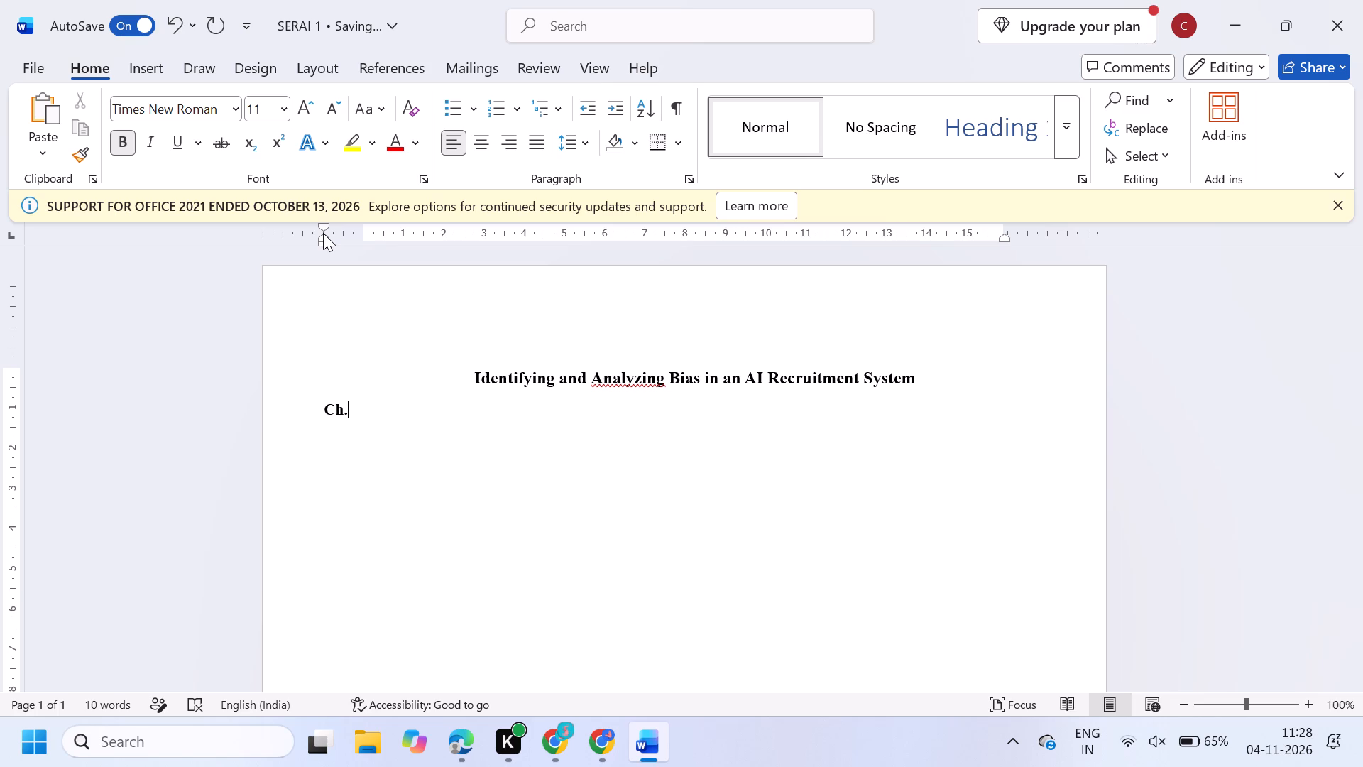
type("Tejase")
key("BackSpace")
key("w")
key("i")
Enter the student's roll number on a new line under the name.
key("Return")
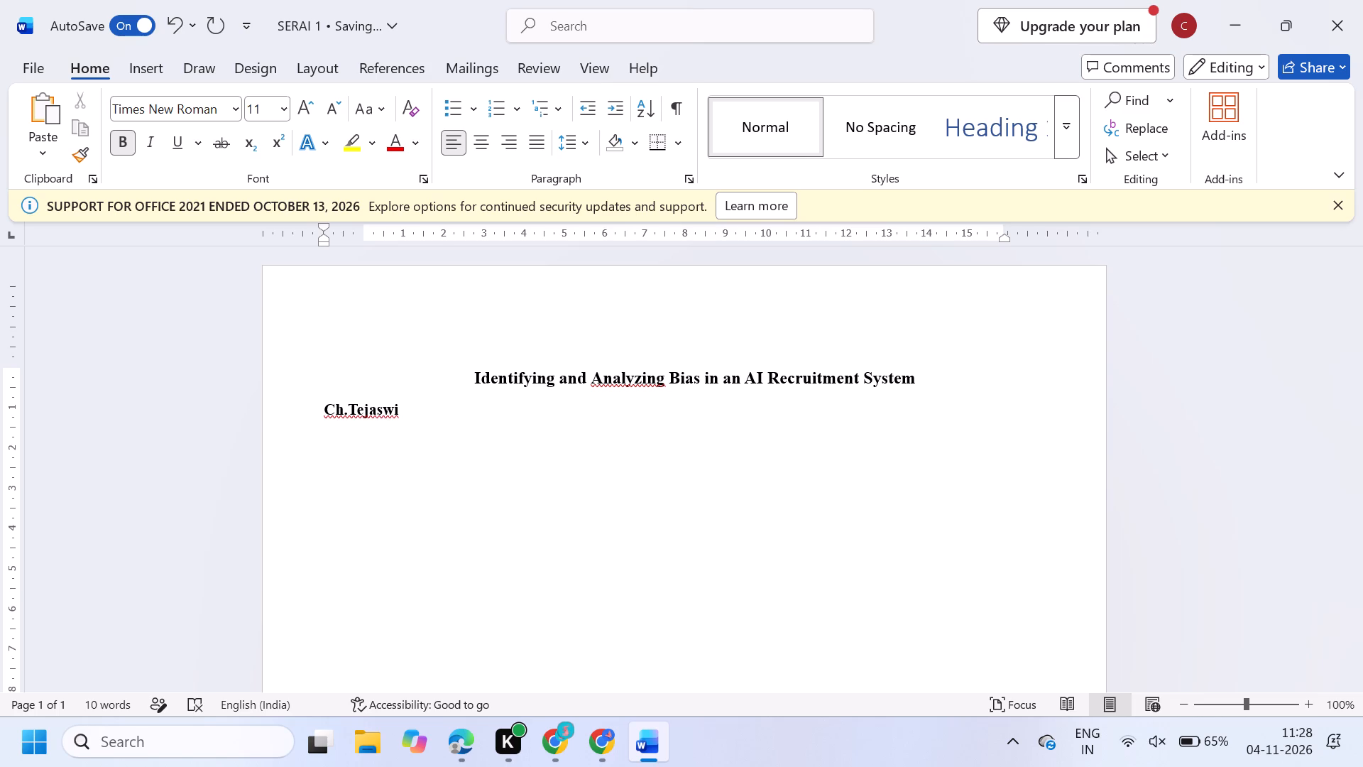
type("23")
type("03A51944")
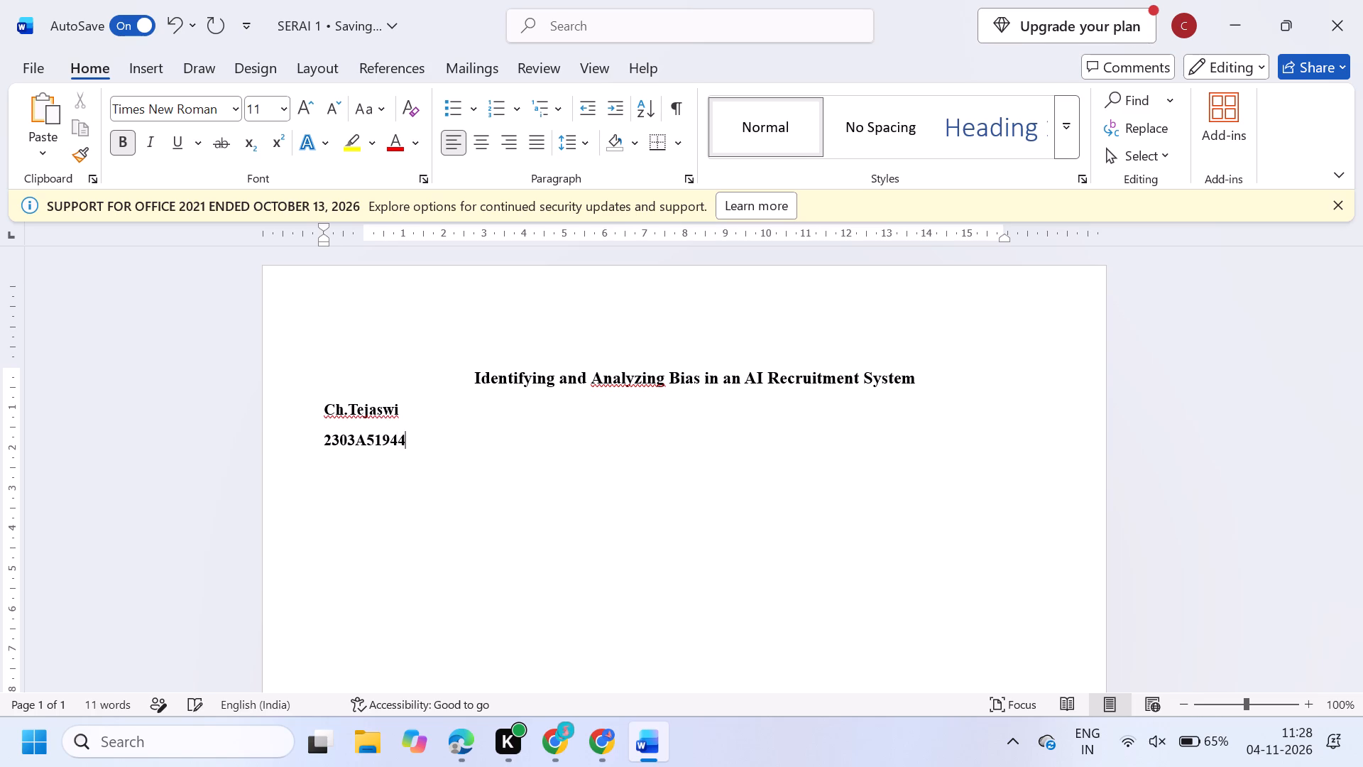
Enter B-27 on a new line under the roll number.
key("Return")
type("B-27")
Insert a space after the period in the student's name.
left_click(346, 407)
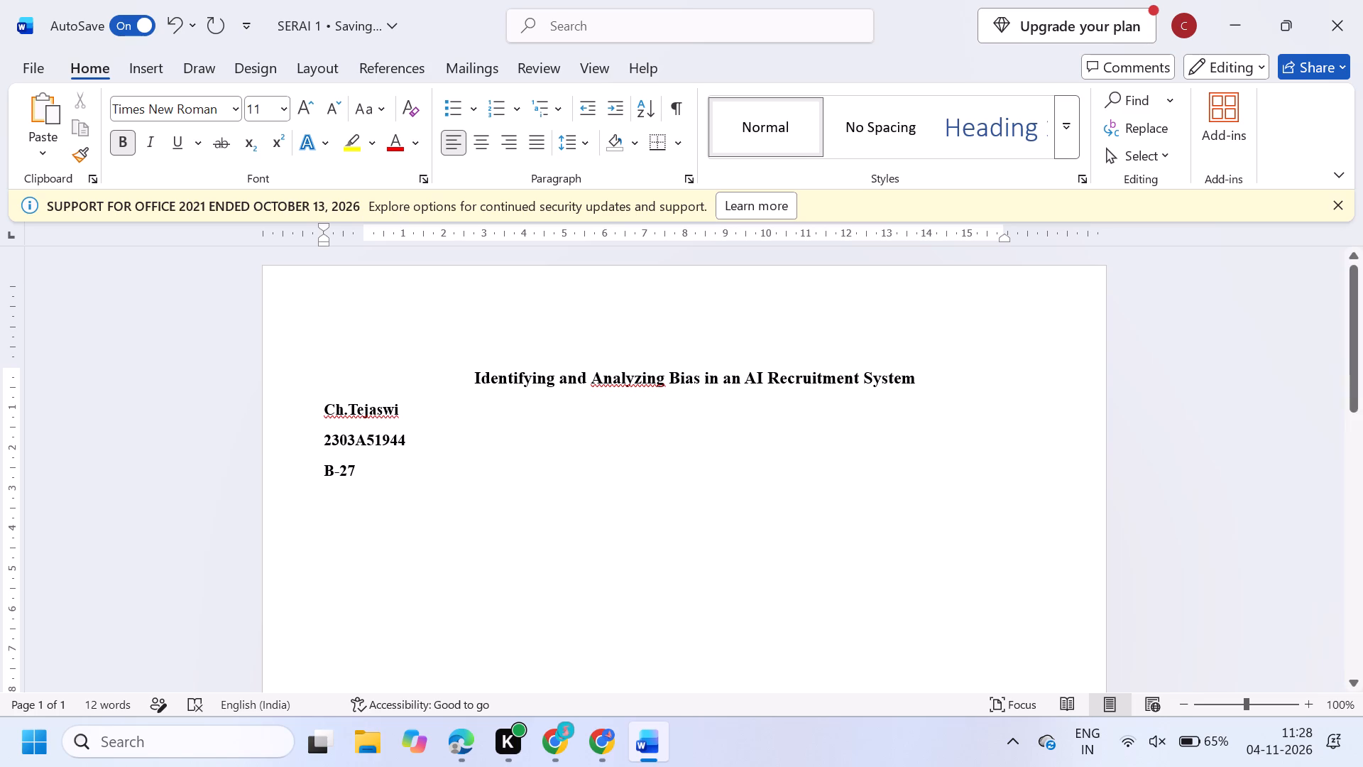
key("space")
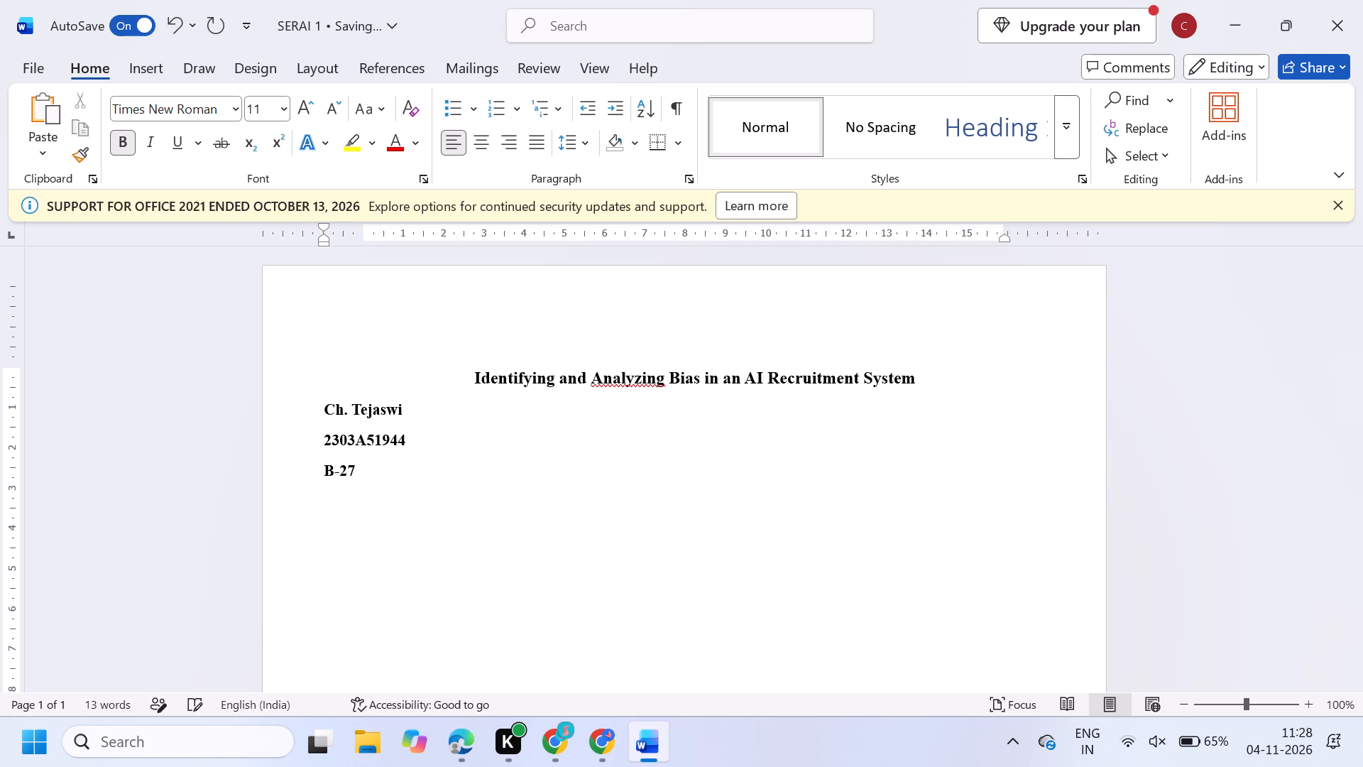
Start a new line below B-27.
left_click(397, 468)
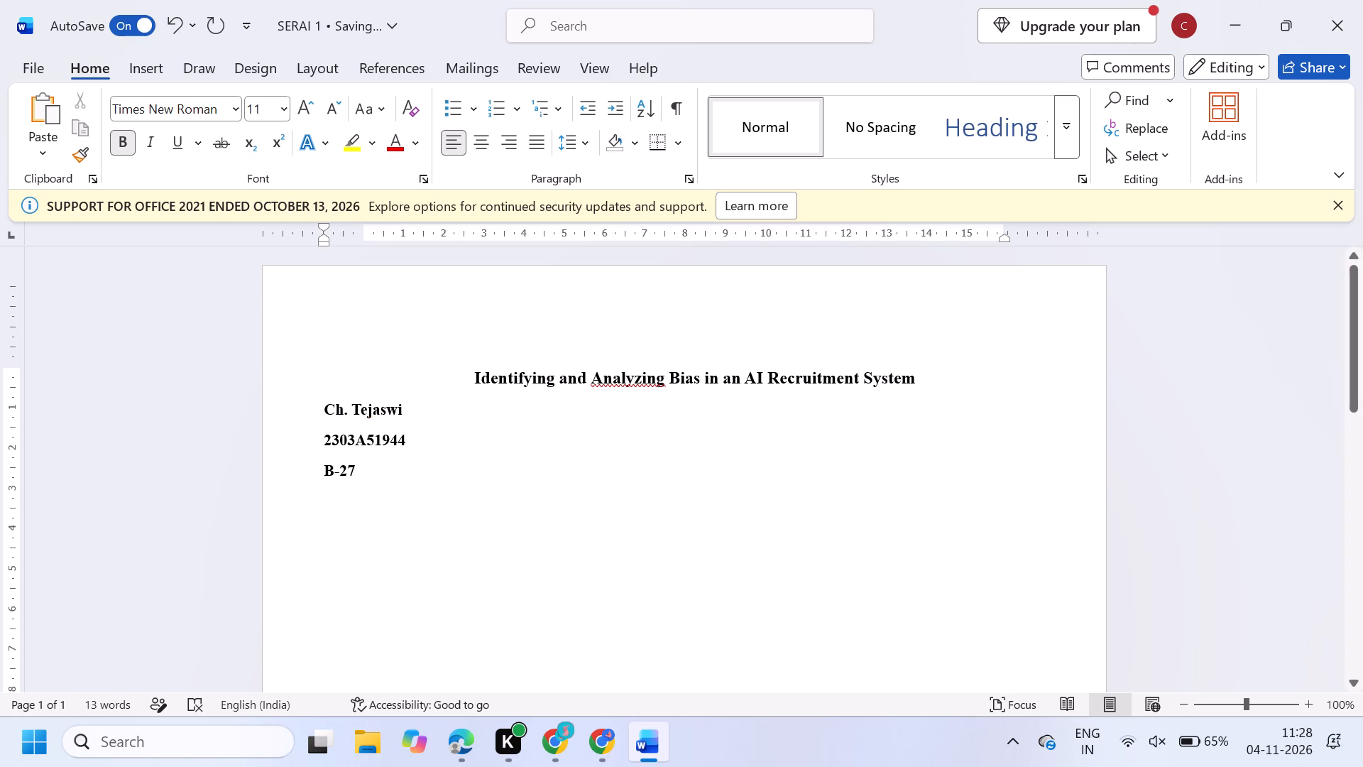
key("Return")
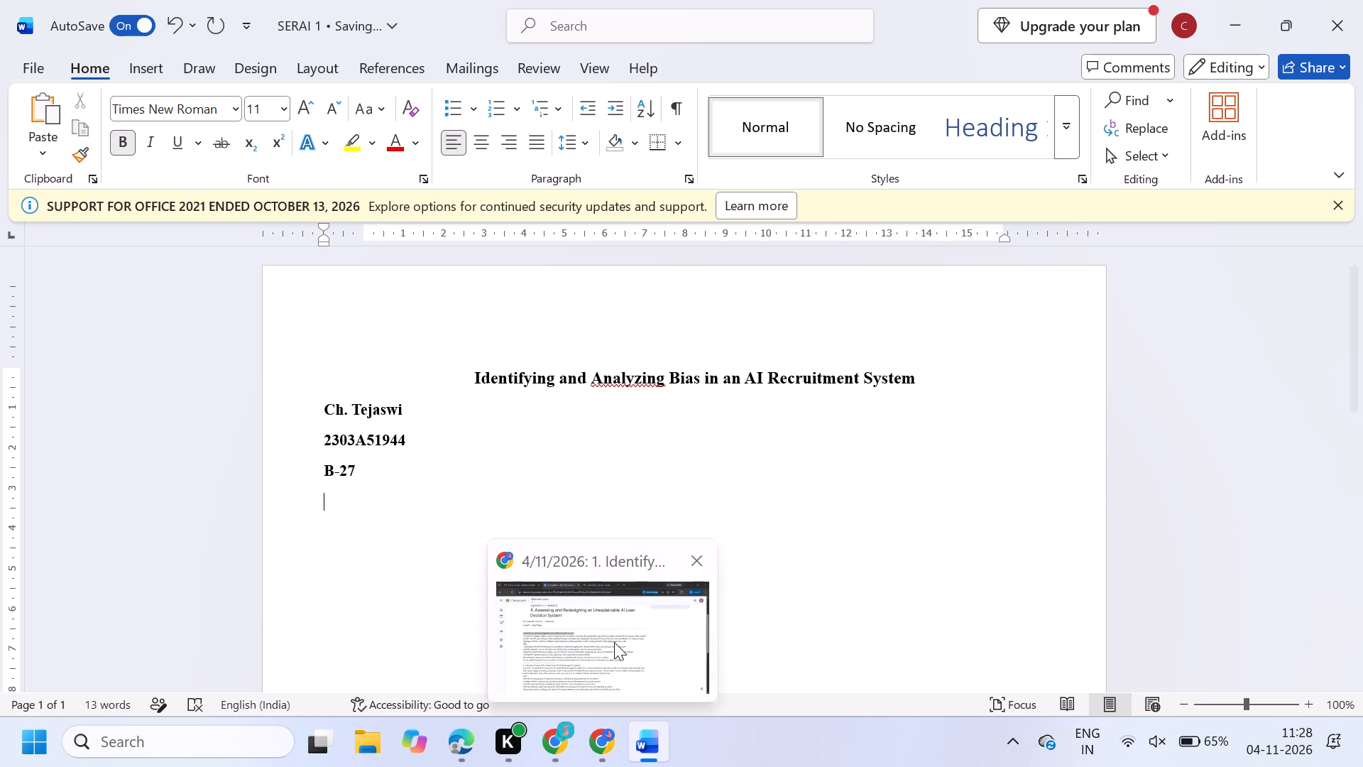
Switch to the SERAI lab-5.ipynb notebook in Chrome and snip its page area showing the dataset output, Gender_Code cell and account tooltip.
left_click(614, 642)
left_click(628, 0)
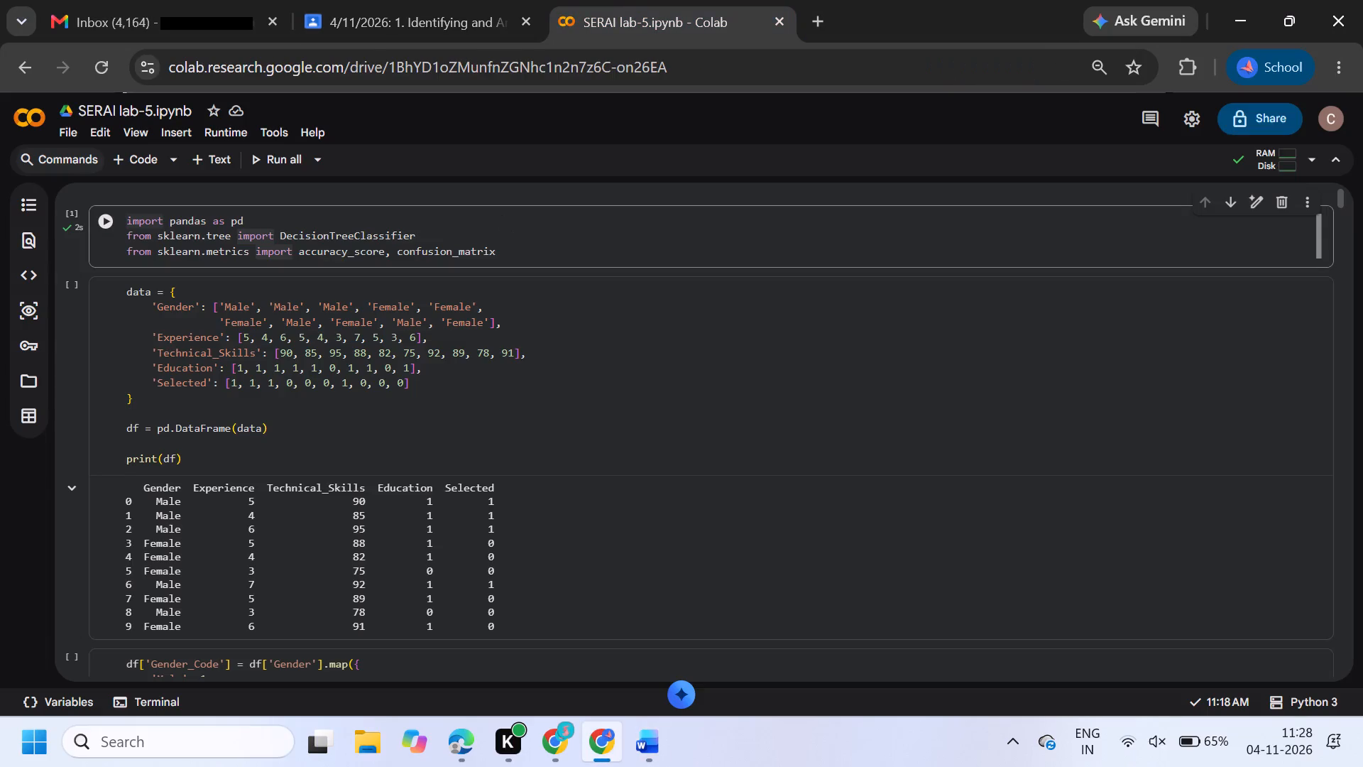
scroll(498, 244, "down", 3)
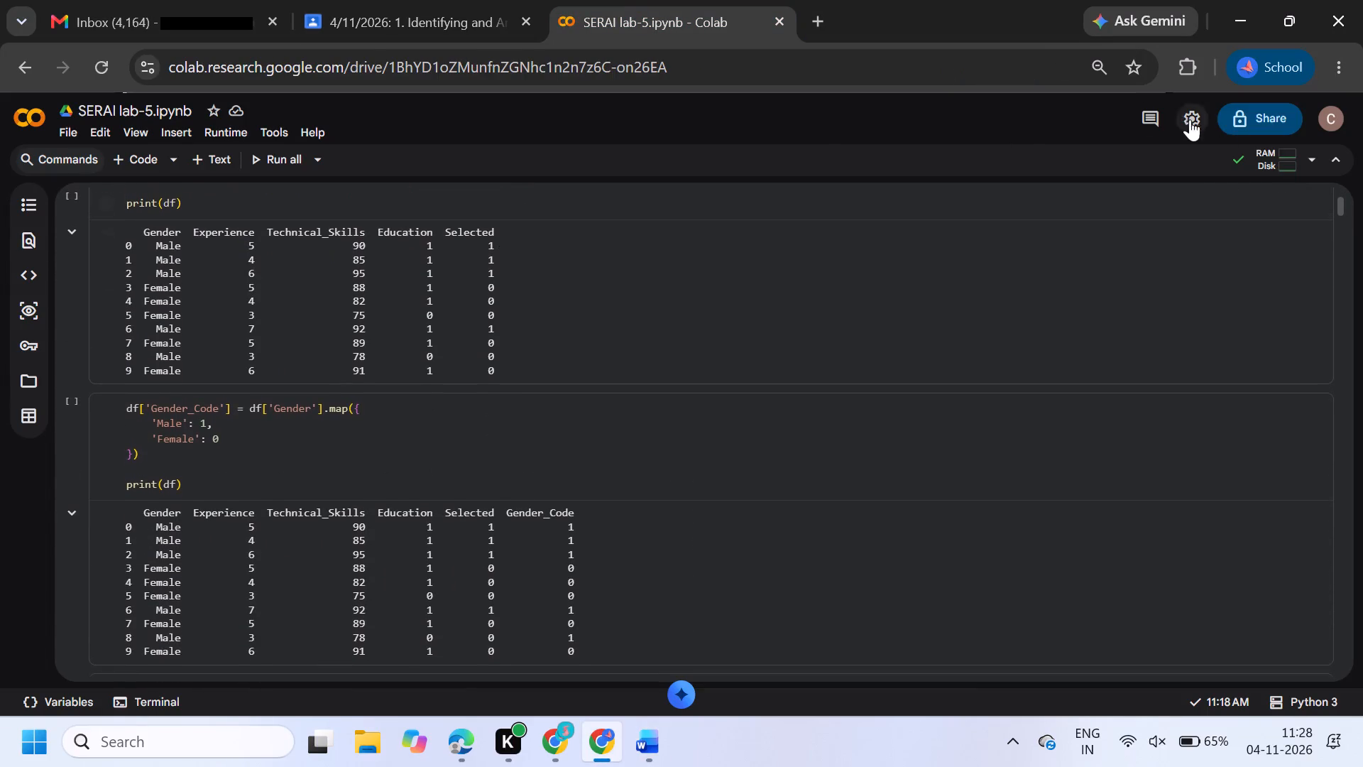
key("Print")
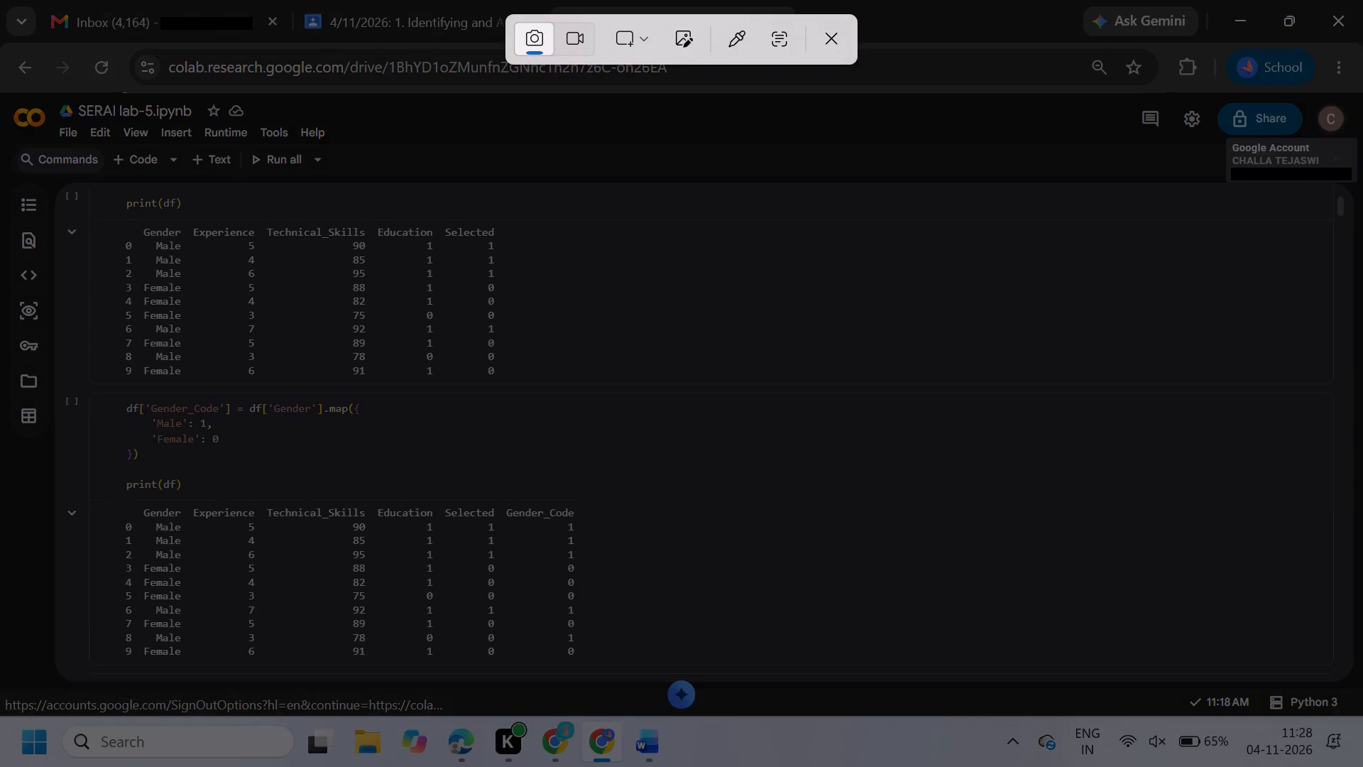
left_click_drag(0, 94, 1345, 685)
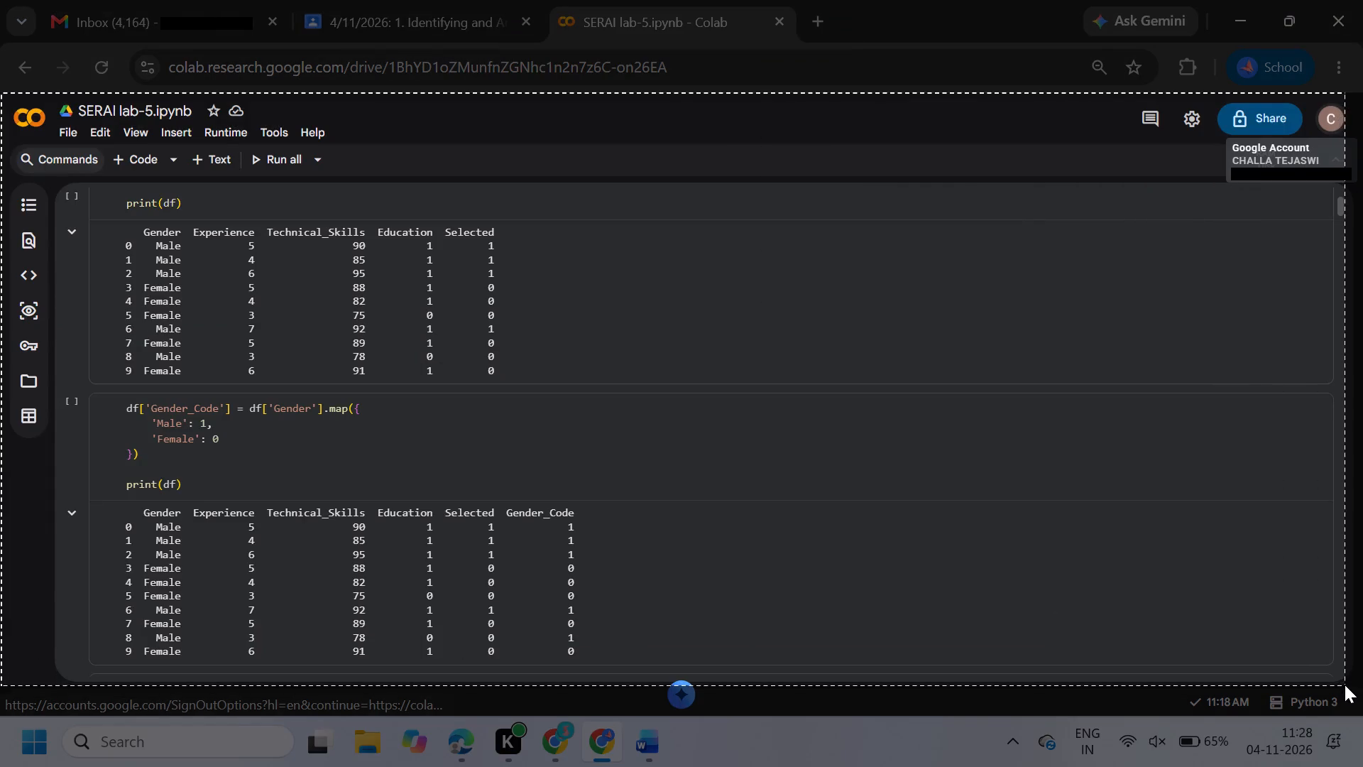
left_click_drag(1345, 685, 1361, 673)
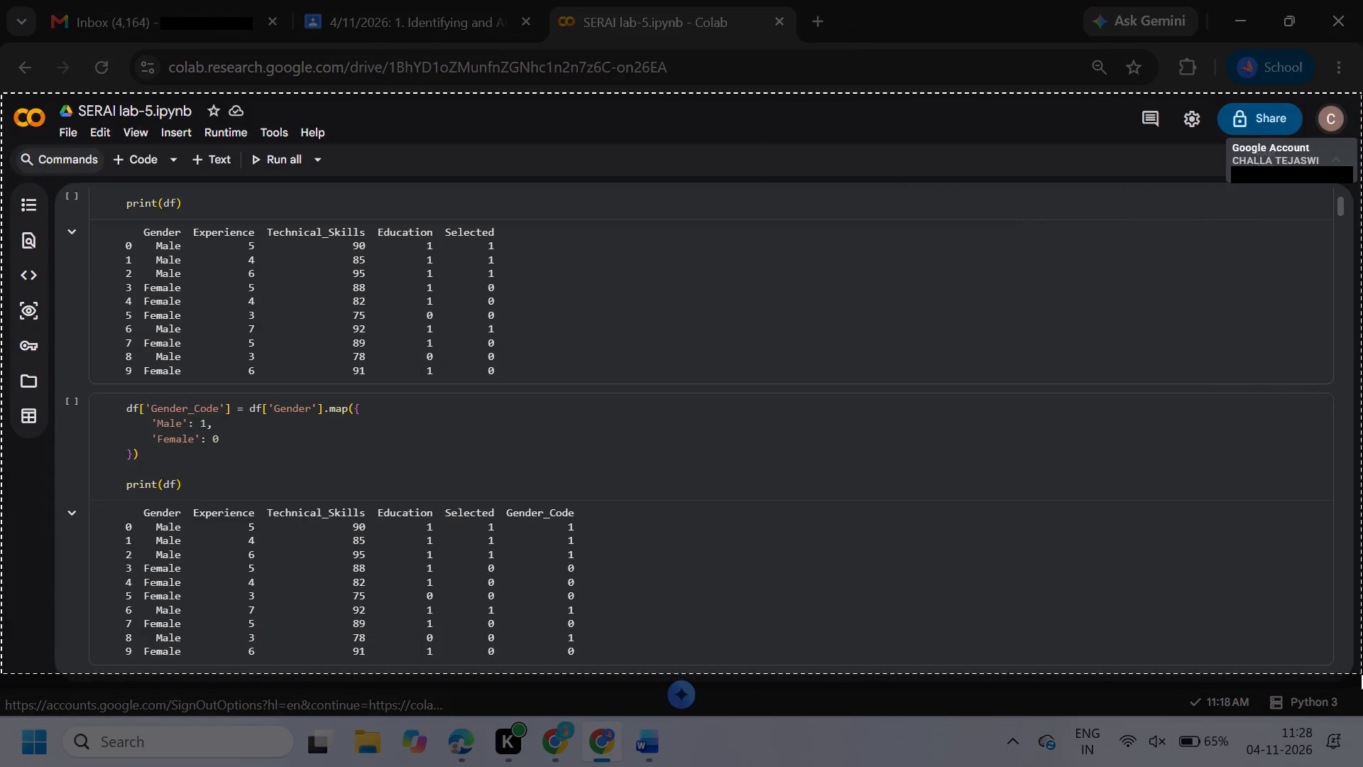
left_click_drag(1361, 673, 1362, 670)
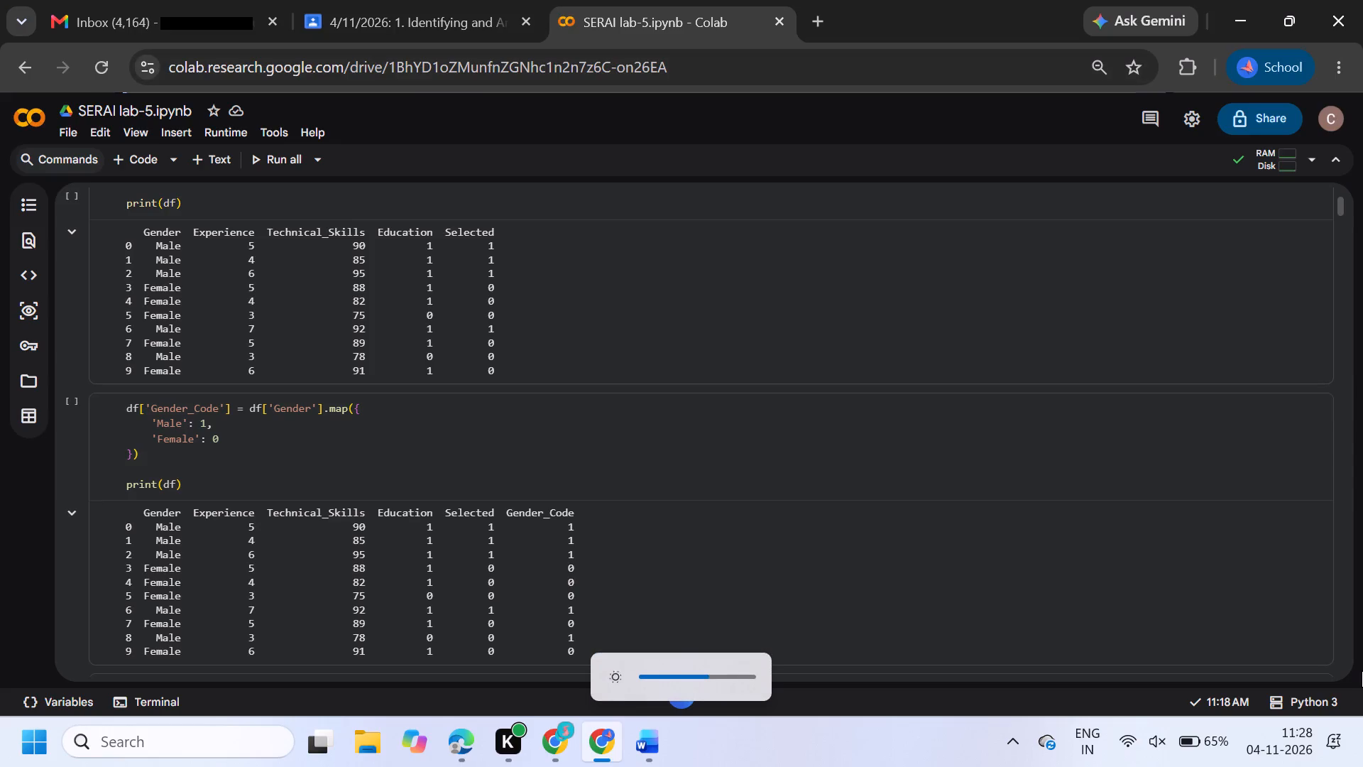
Switch to the Word document, paste the notebook screenshot below B-27 and start a new line under the image.
left_click(655, 766)
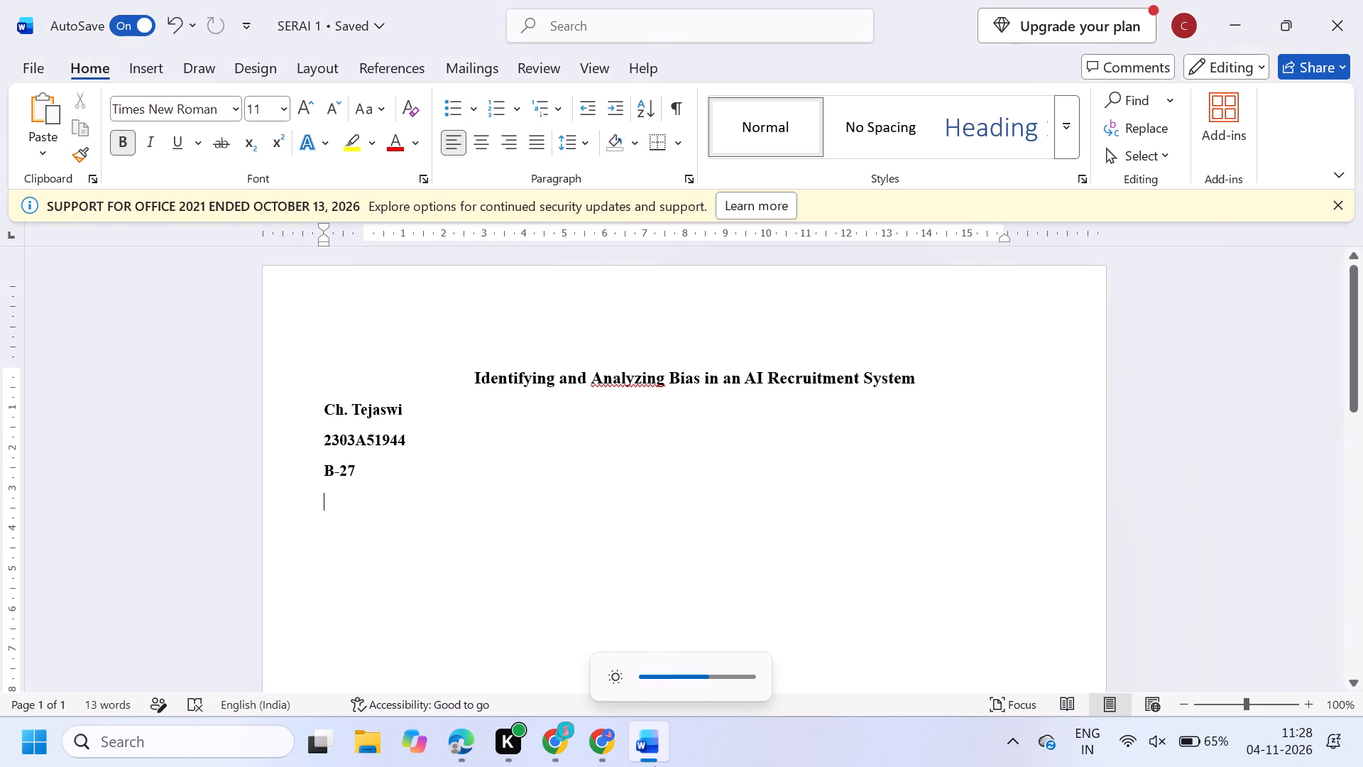
key("ctrl+v")
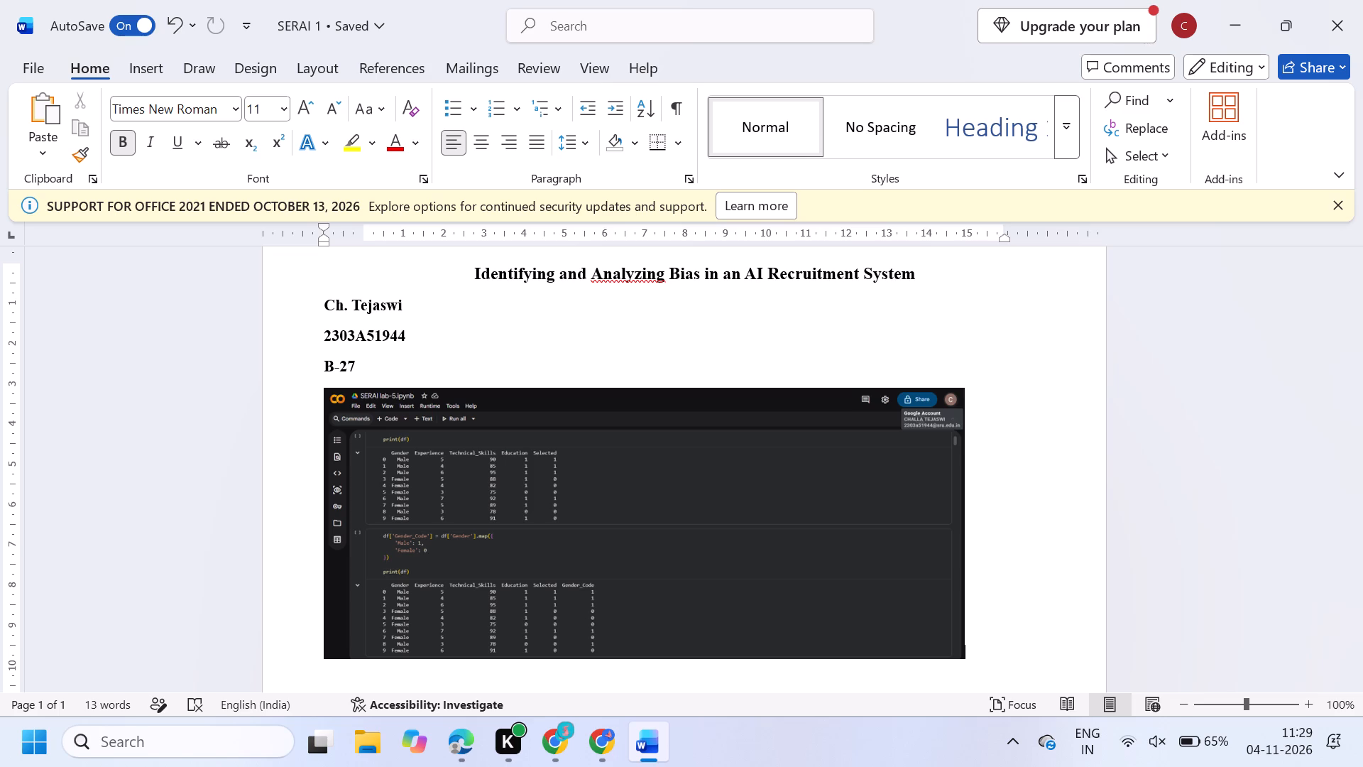
scroll(939, 540, "down", 1)
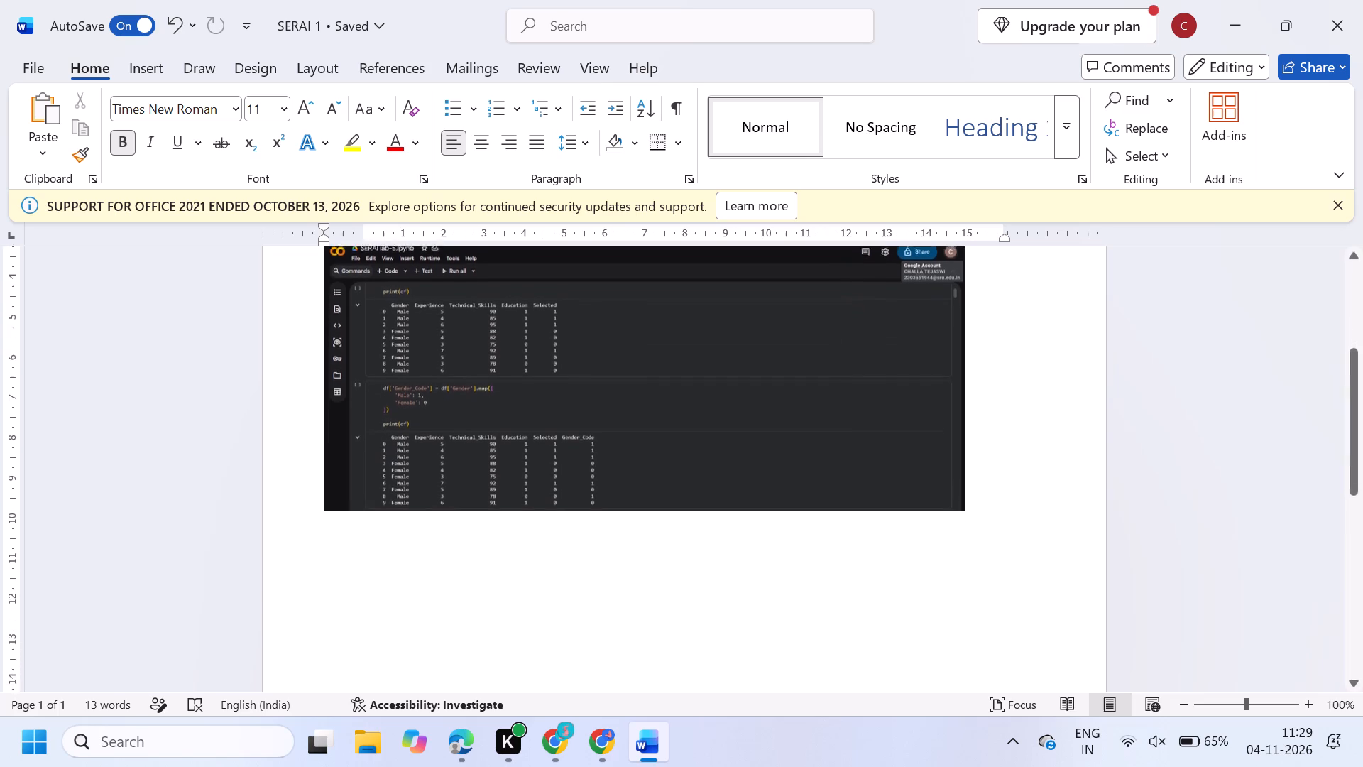
key("Return")
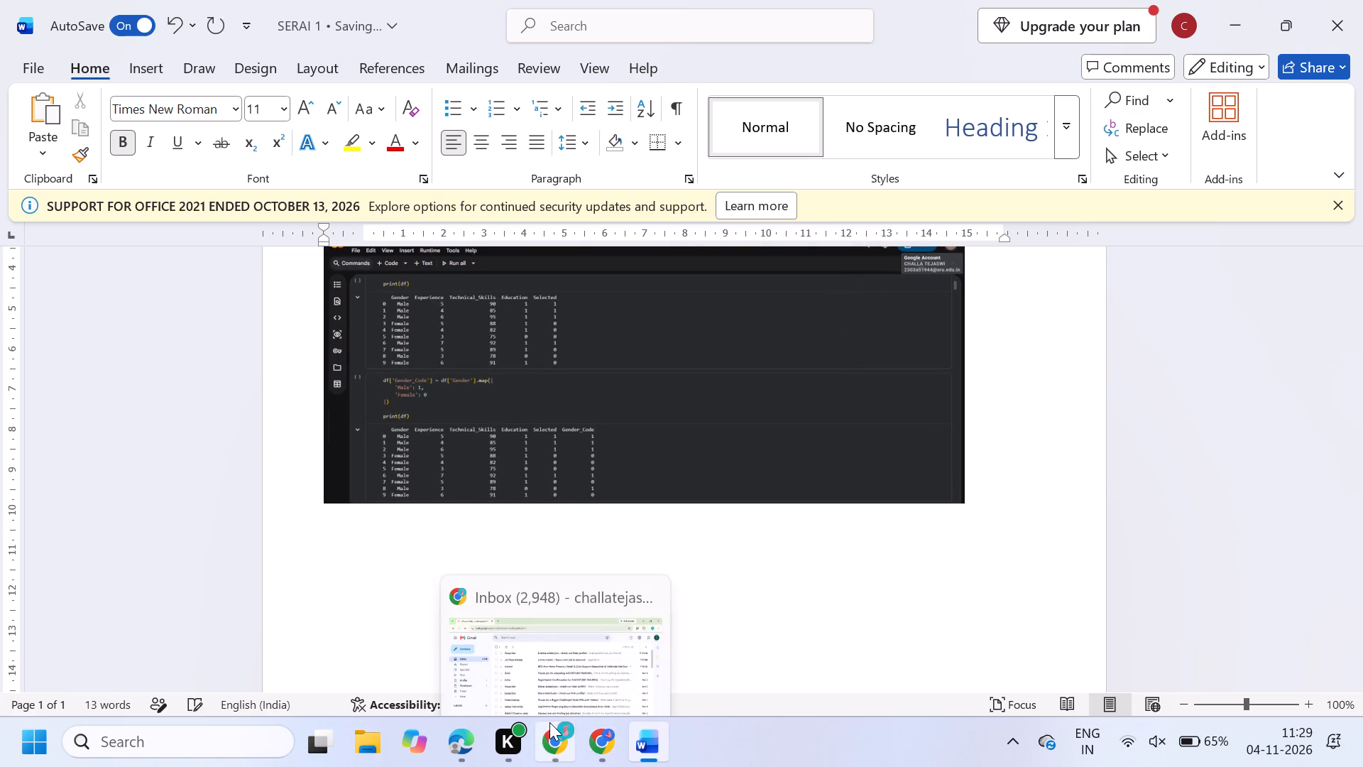
Switch to the Colab notebook in Chrome and snip its page area showing the Features and Target output and the account tooltip.
left_click(604, 739)
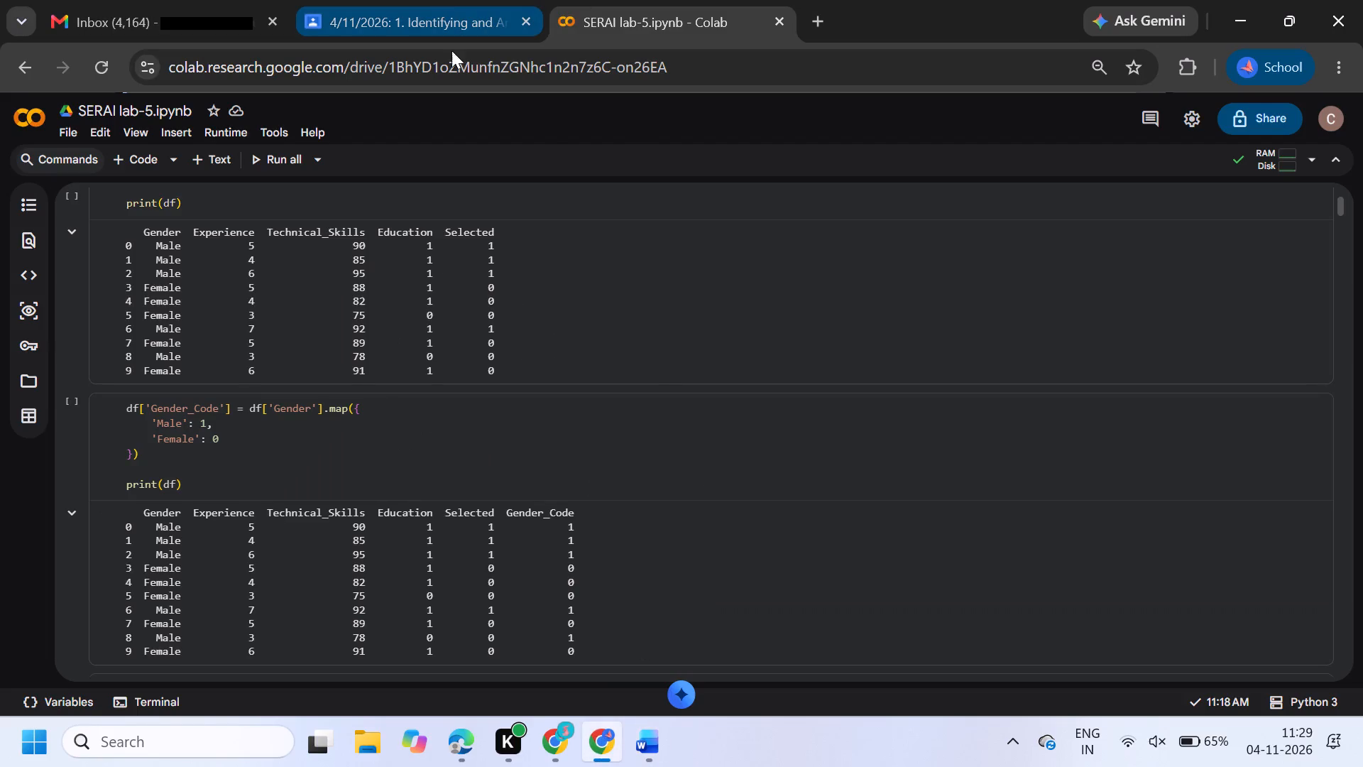
scroll(515, 294, "down", 2)
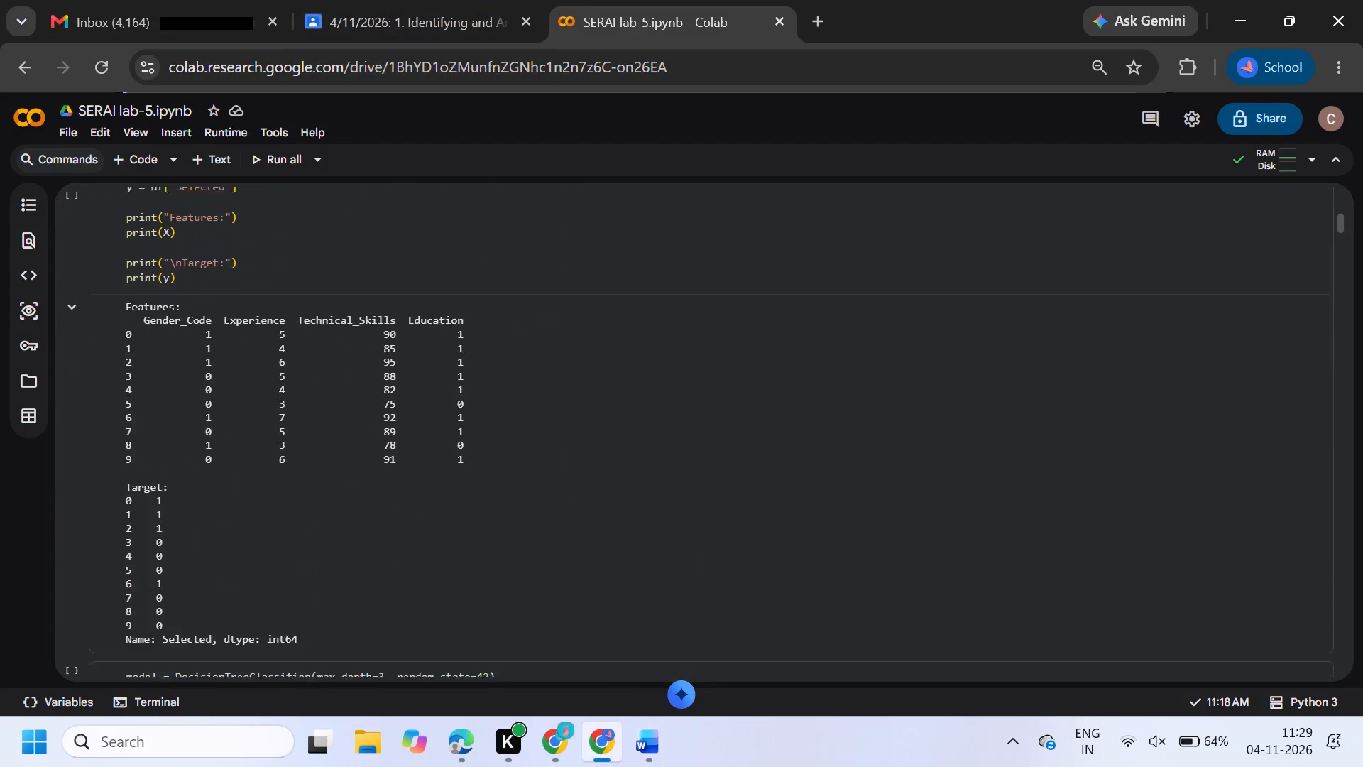
scroll(515, 294, "down", 1)
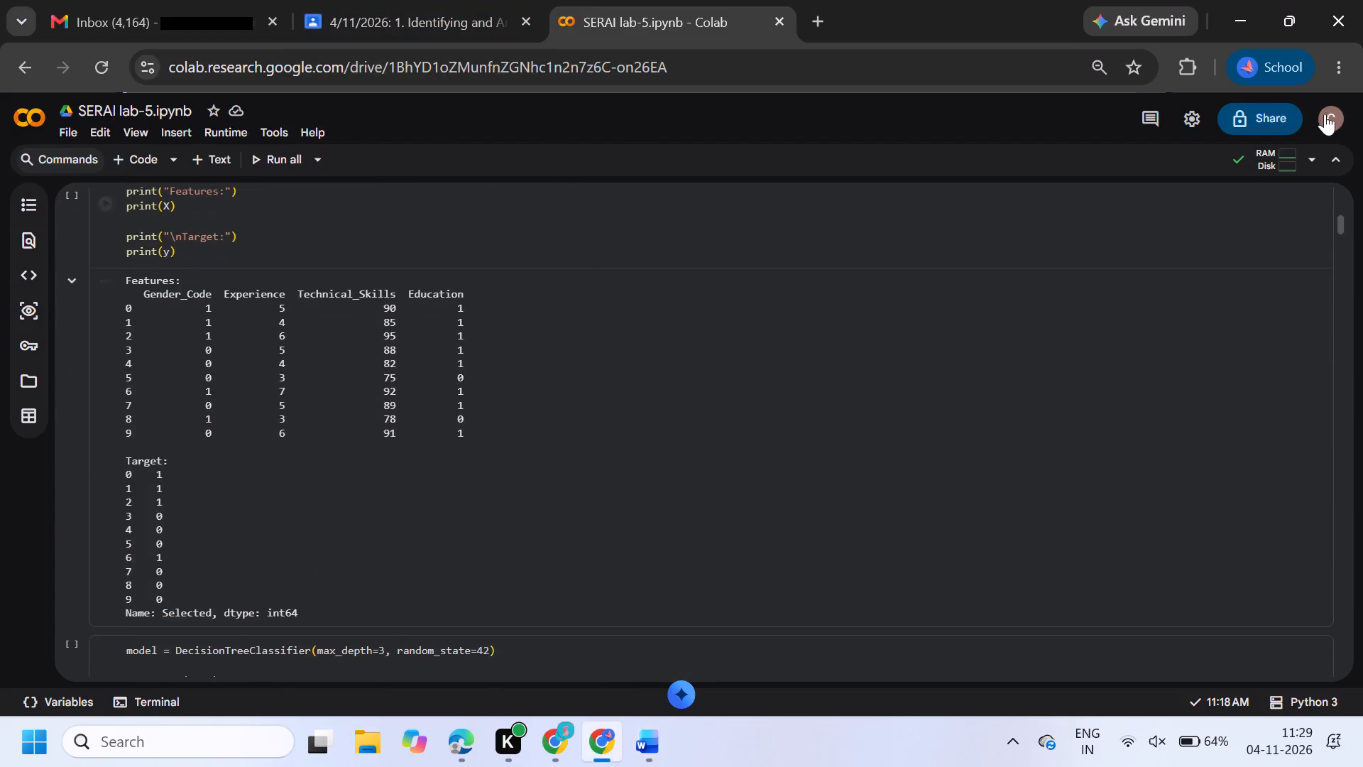
key("Print")
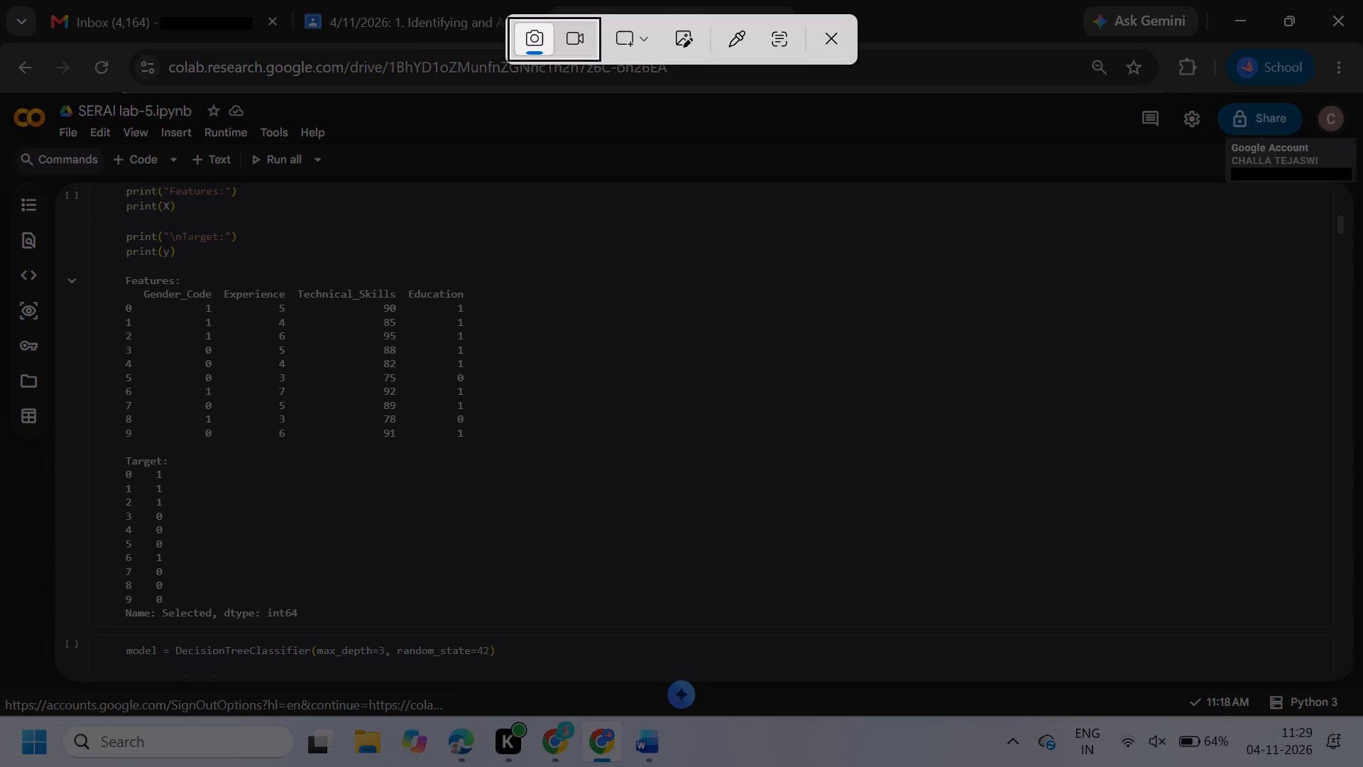
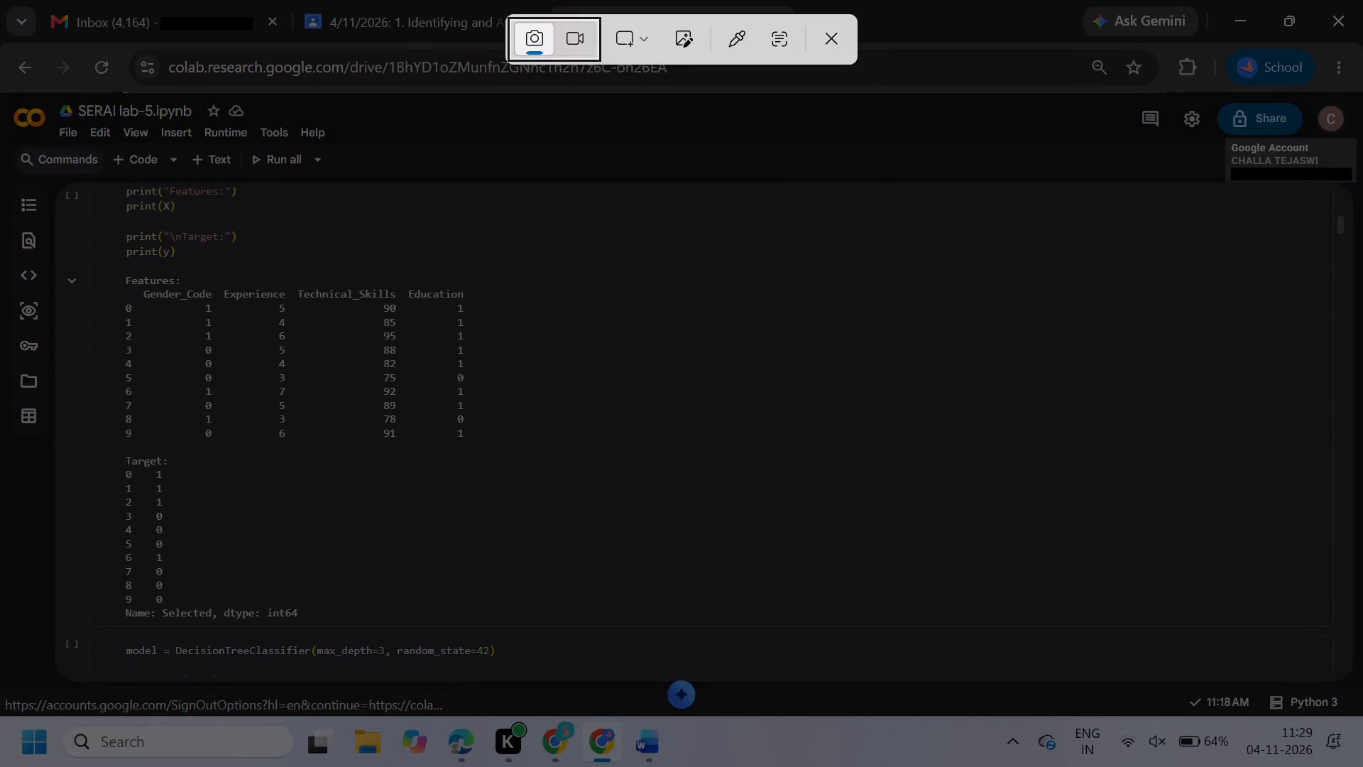
Capture the notebook page area from the Colab header down to the end of the Target output, including the account tooltip.
left_click_drag(0, 96, 1362, 633)
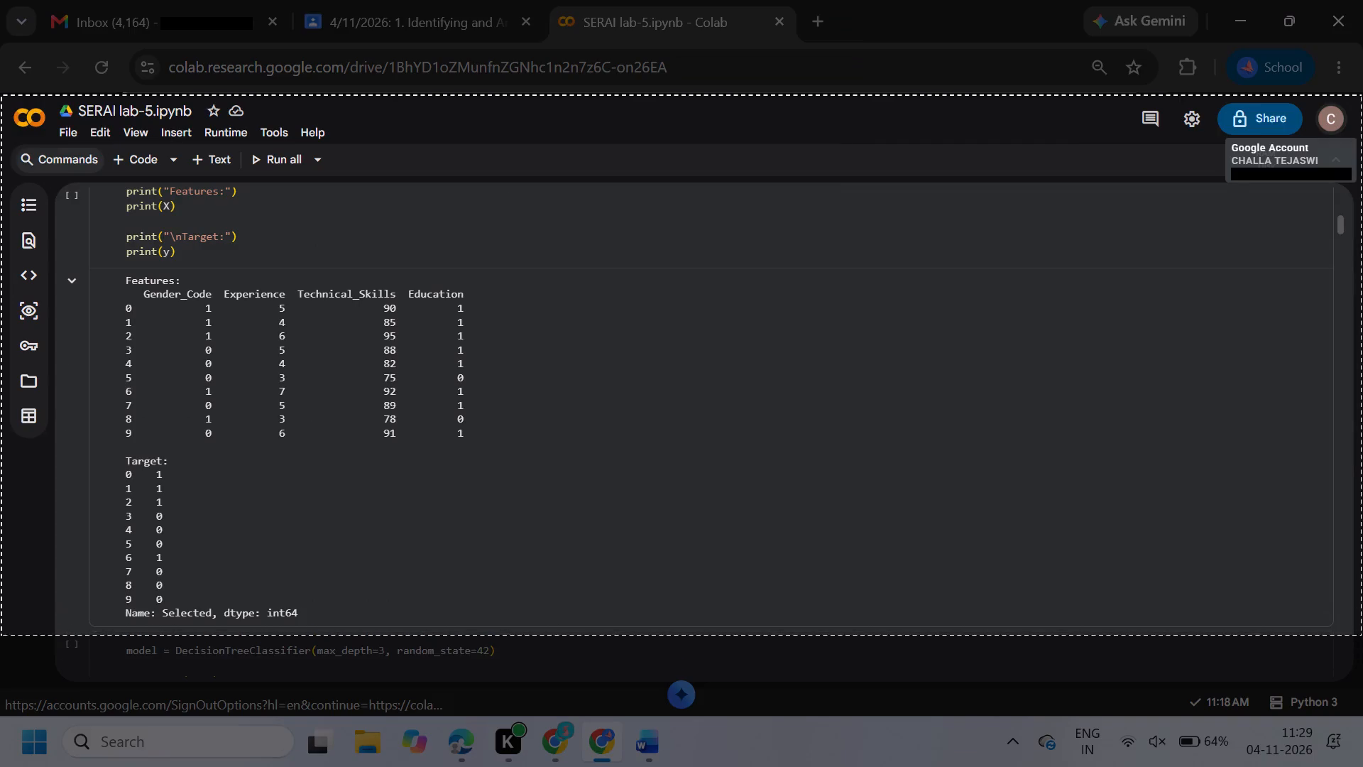
left_click_drag(1362, 633, 1362, 636)
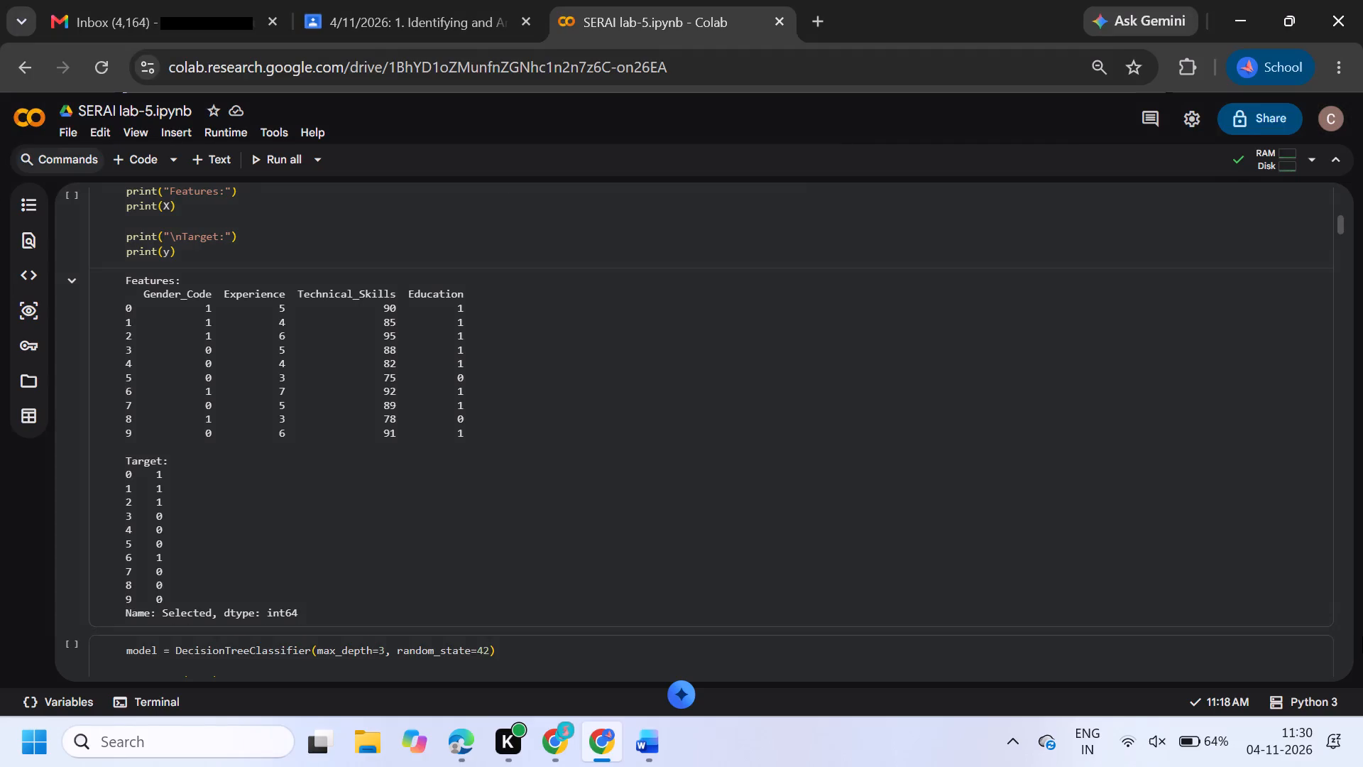
Switch to the Word document, paste the Features and Target screenshot below the previous image and start a new line under it.
left_click(657, 751)
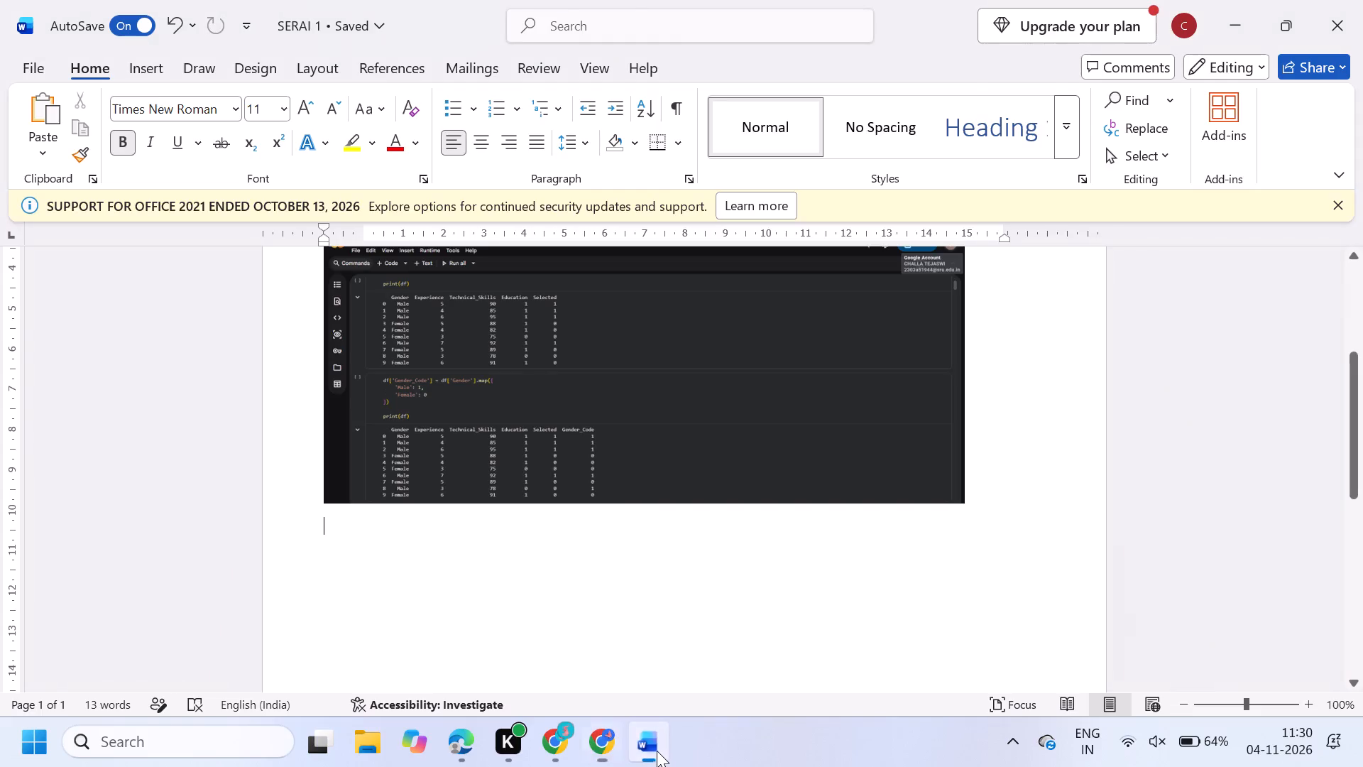
key("ctrl+v")
key("Return")
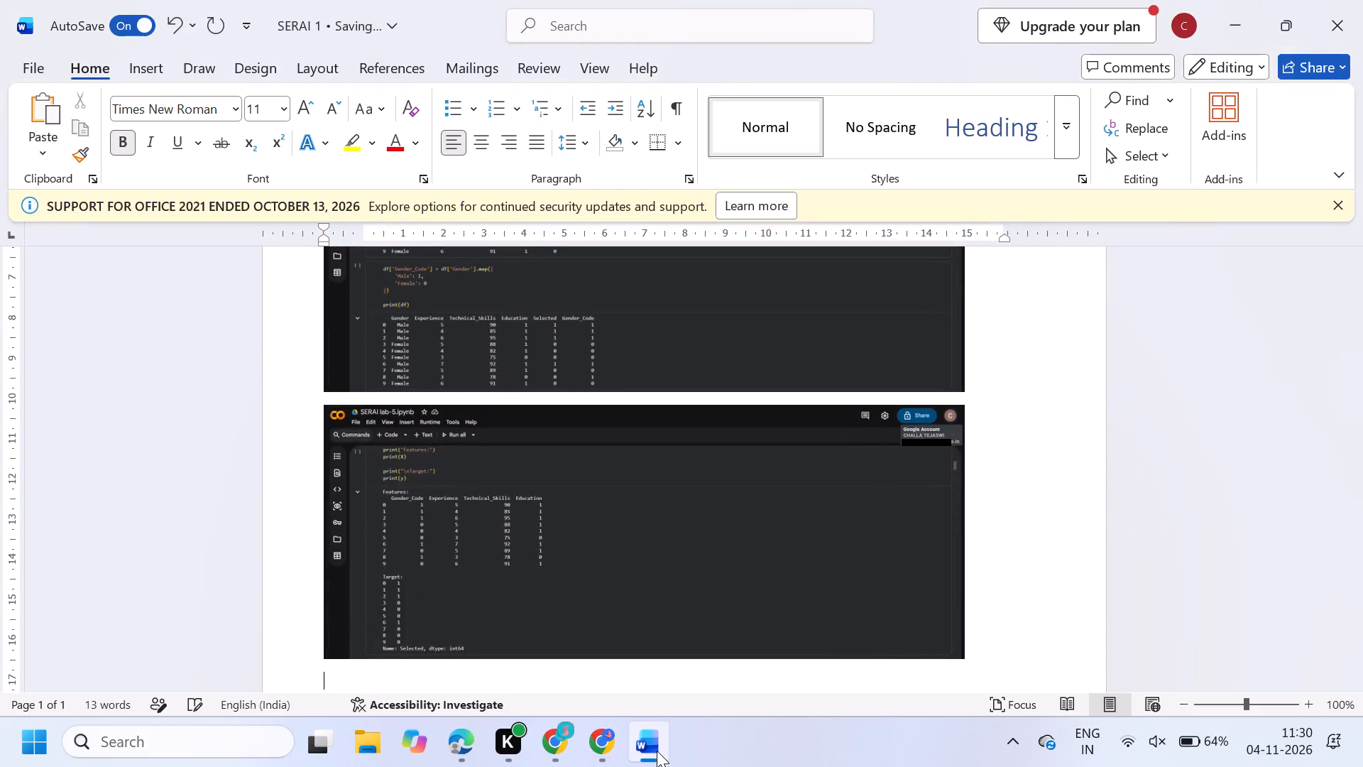
Switch to the Colab notebook in Chrome and snip its page area showing the DecisionTreeClassifier and predictions cells with outputs and the account tooltip.
left_click(618, 763)
scroll(613, 568, "down", 3)
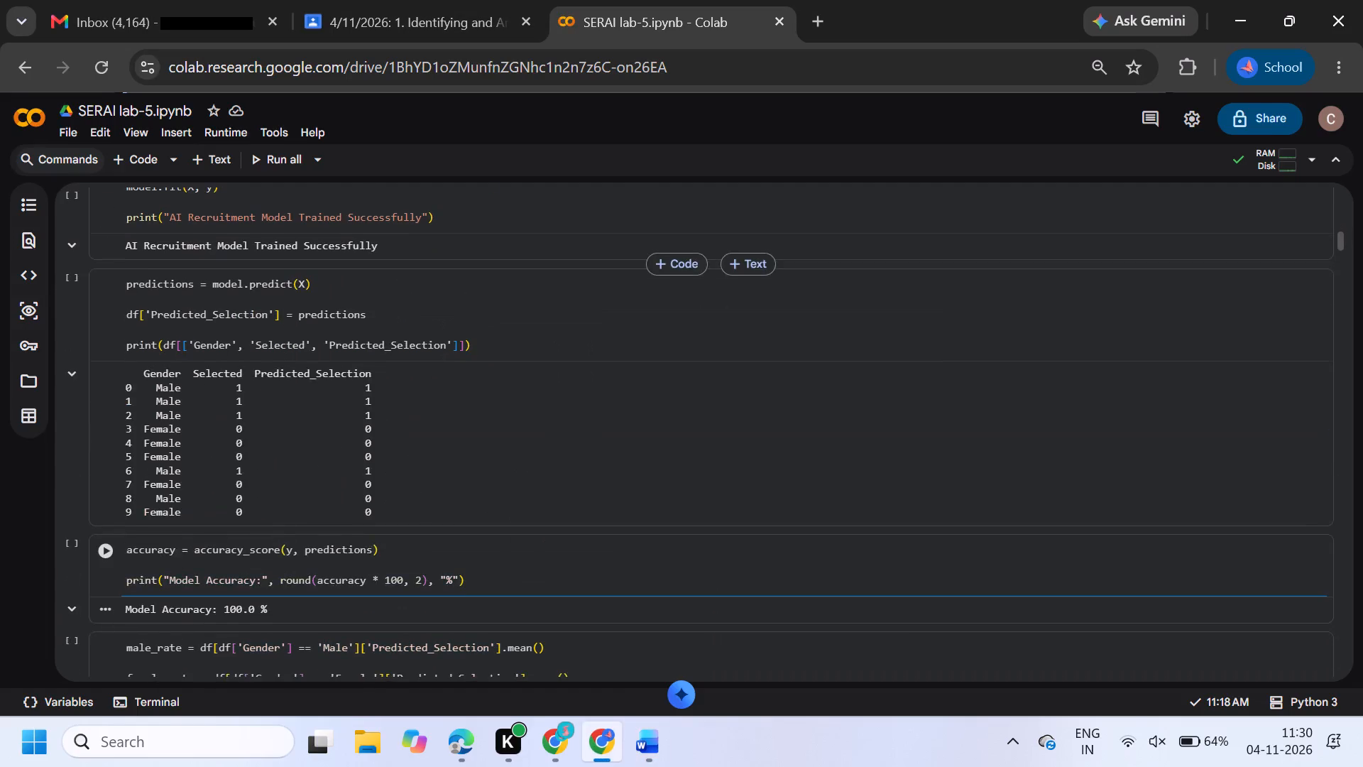
scroll(613, 568, "up", 1)
scroll(613, 568, "down", 1)
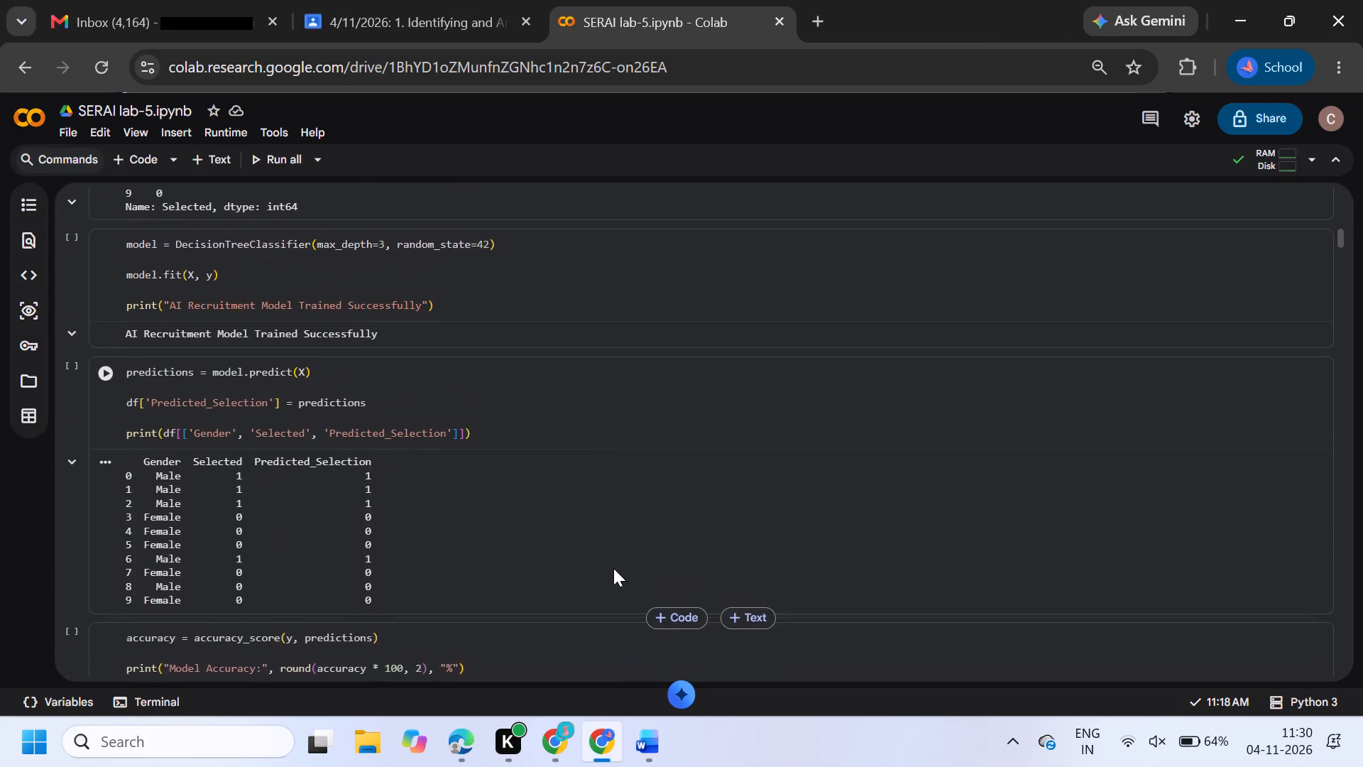
scroll(613, 568, "down", 1)
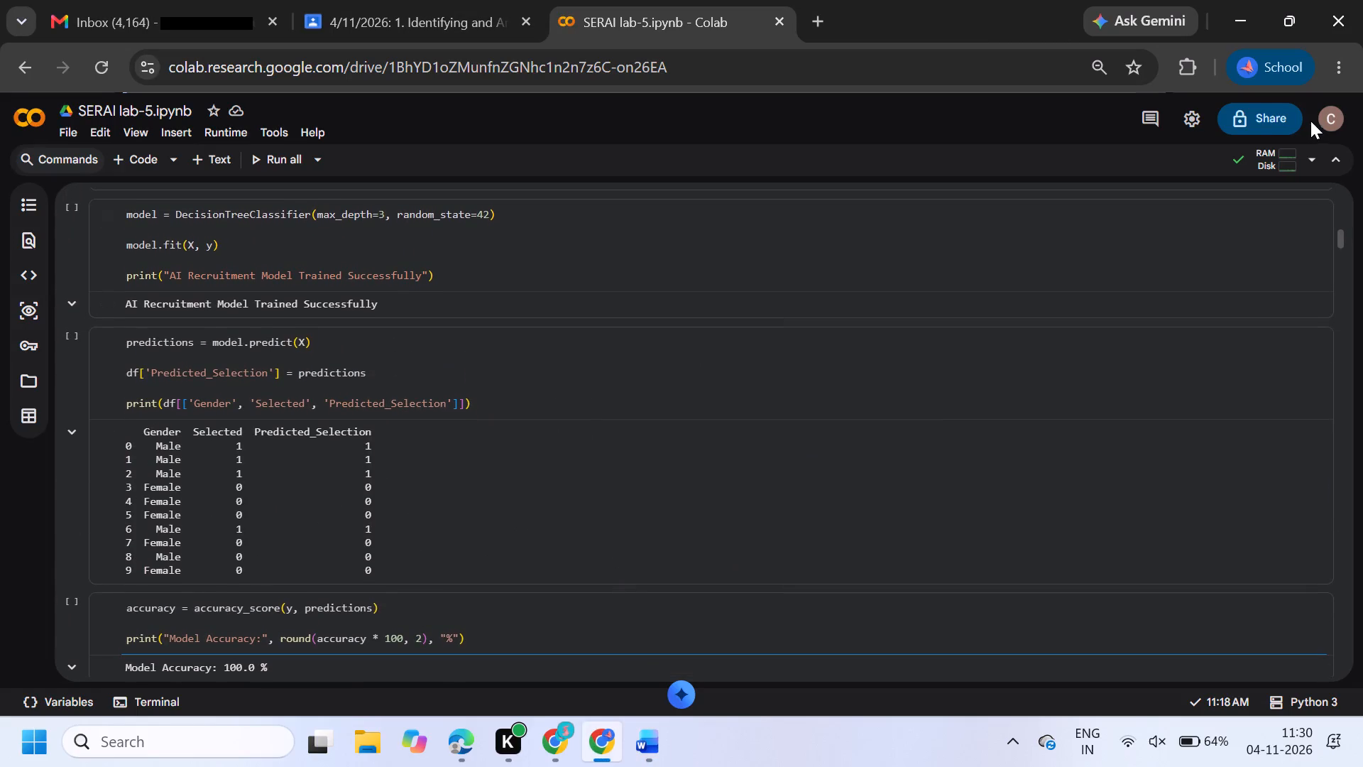
key("Print")
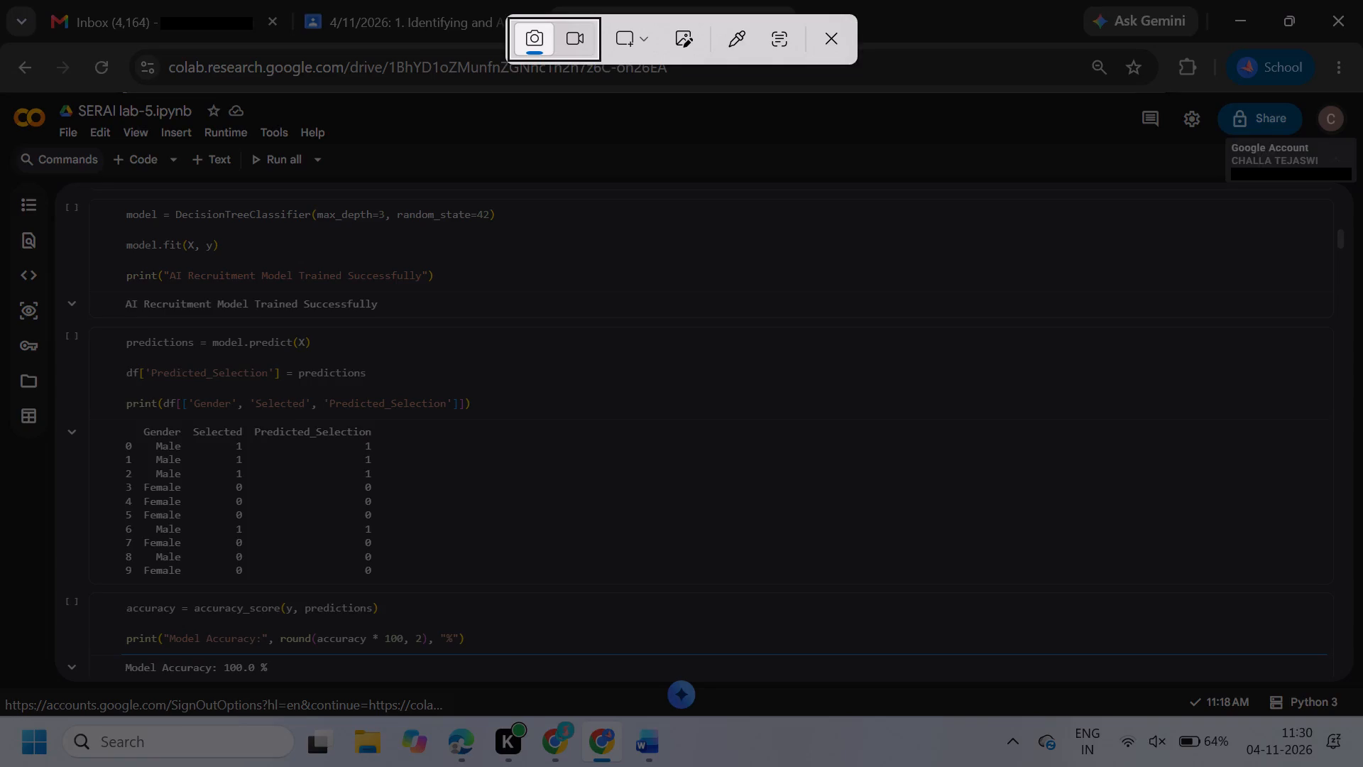
left_click_drag(0, 92, 1362, 604)
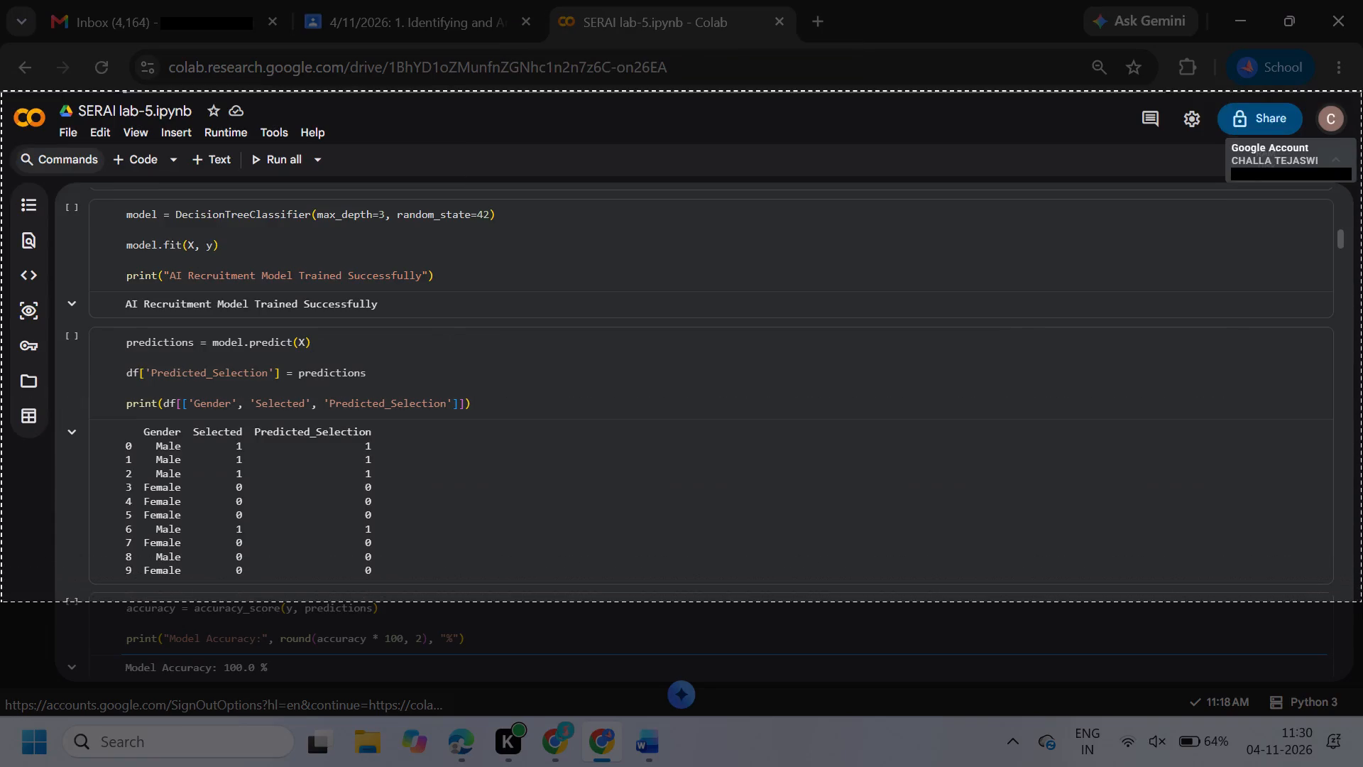
left_click_drag(1362, 604, 1362, 586)
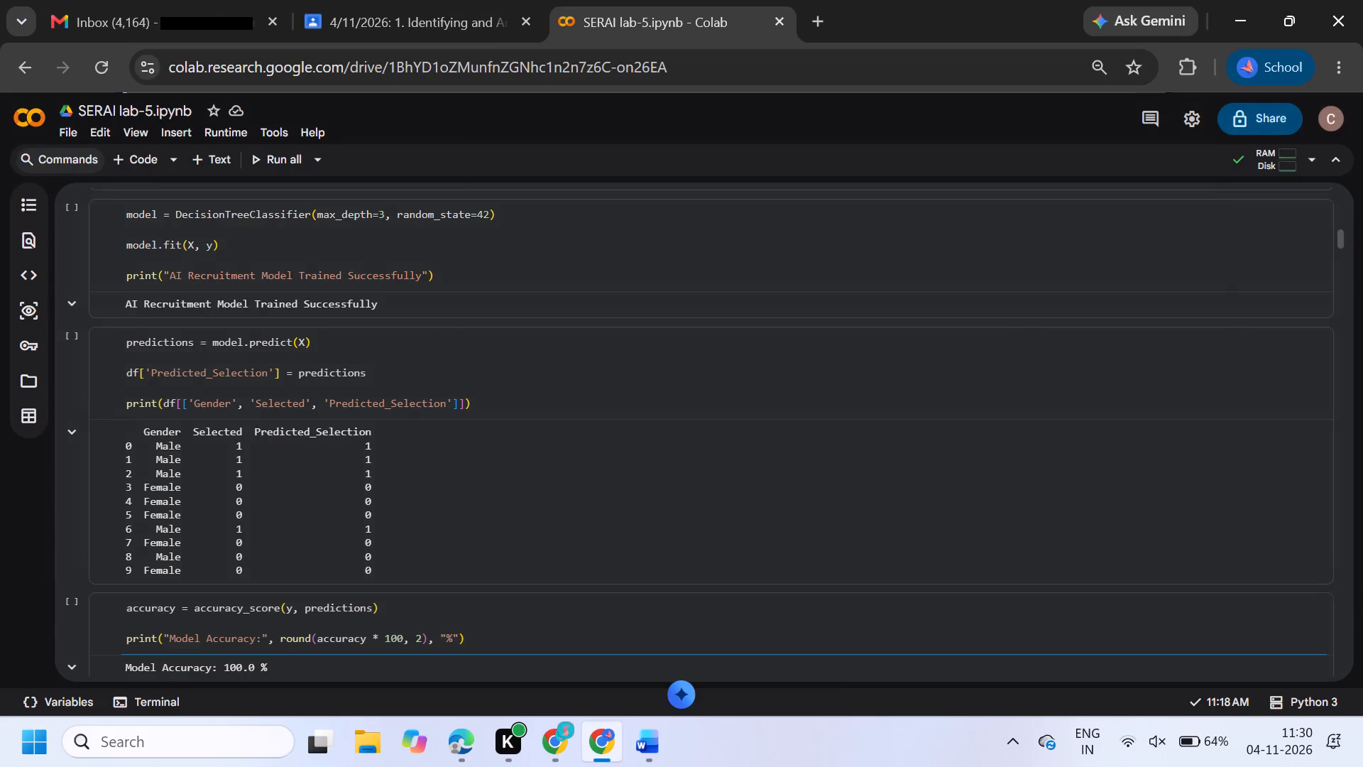
Switch to the Word document, paste the model training and predictions screenshot below the previous image and start a new line.
left_click(628, 735)
key("ctrl+v")
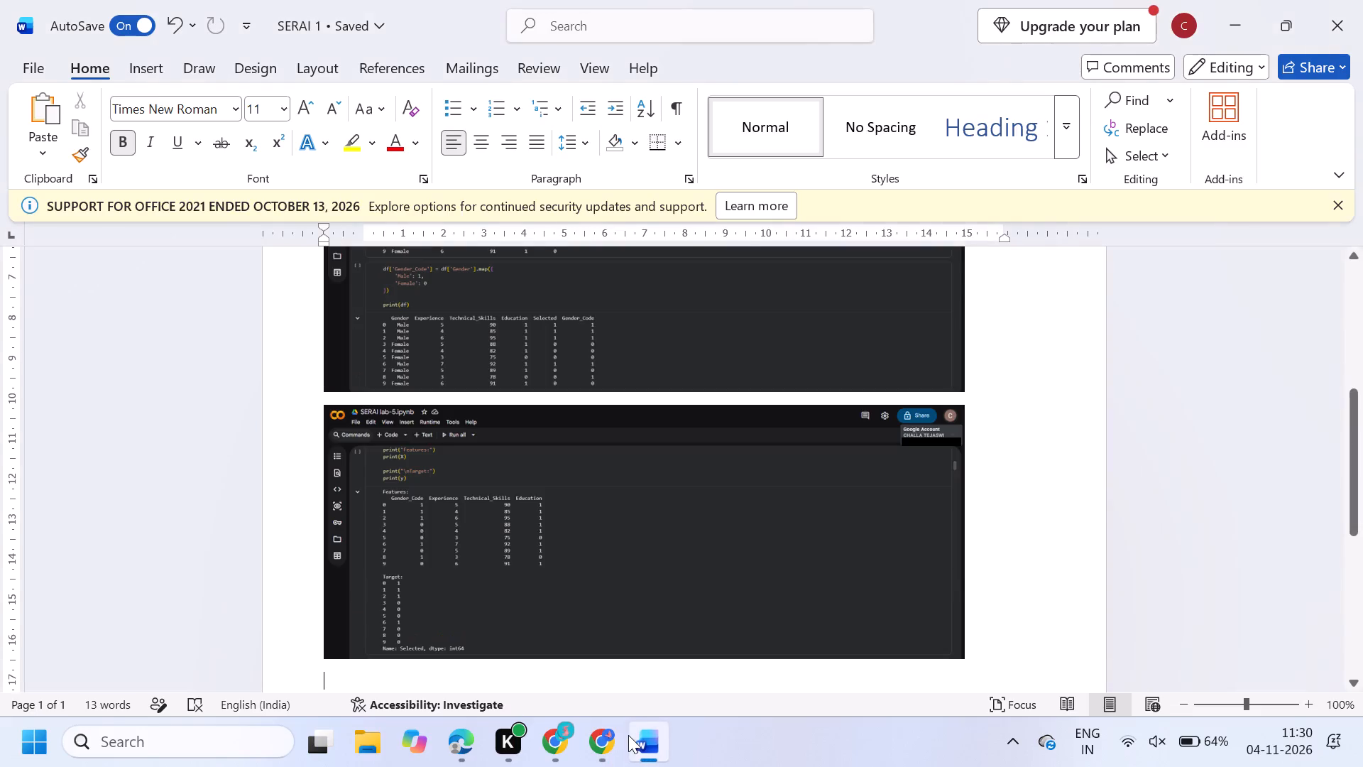
left_click(628, 735, "ctrl")
key("Return")
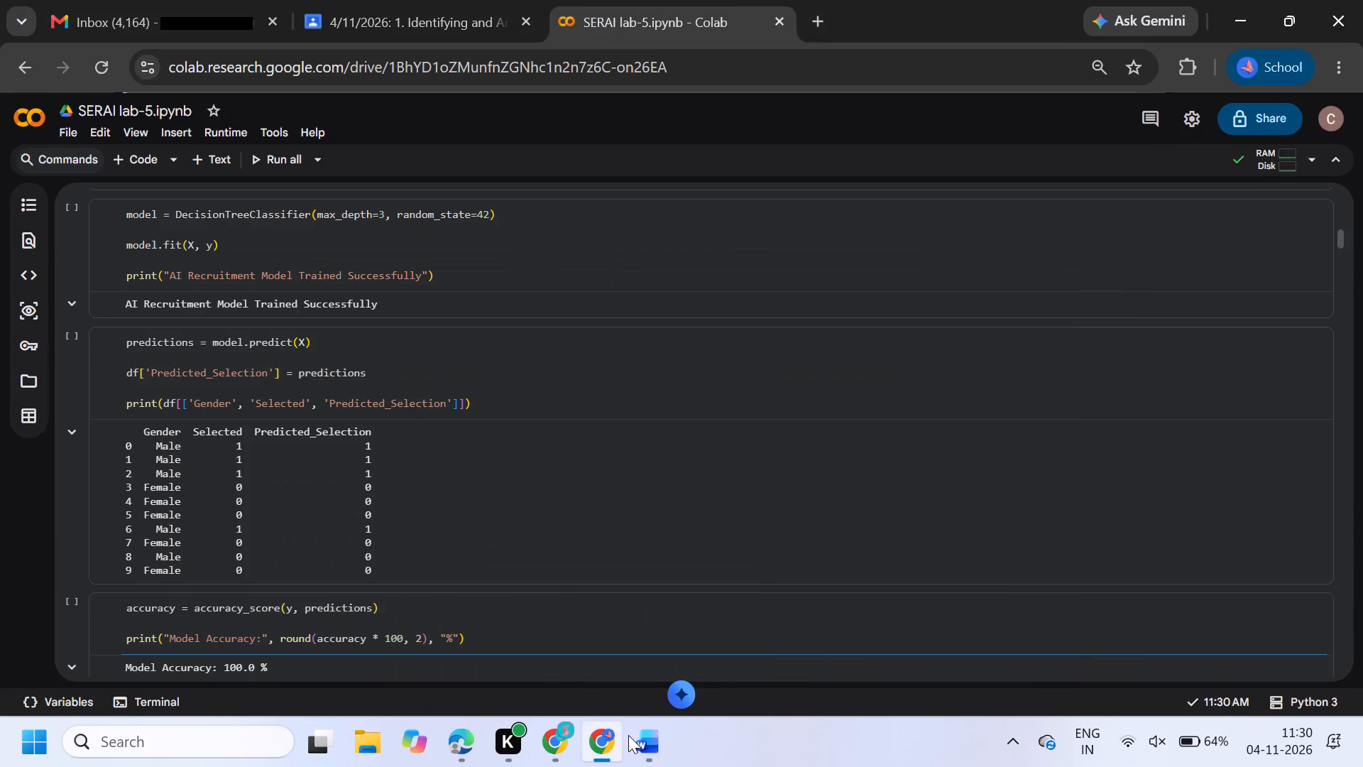
left_click(639, 751)
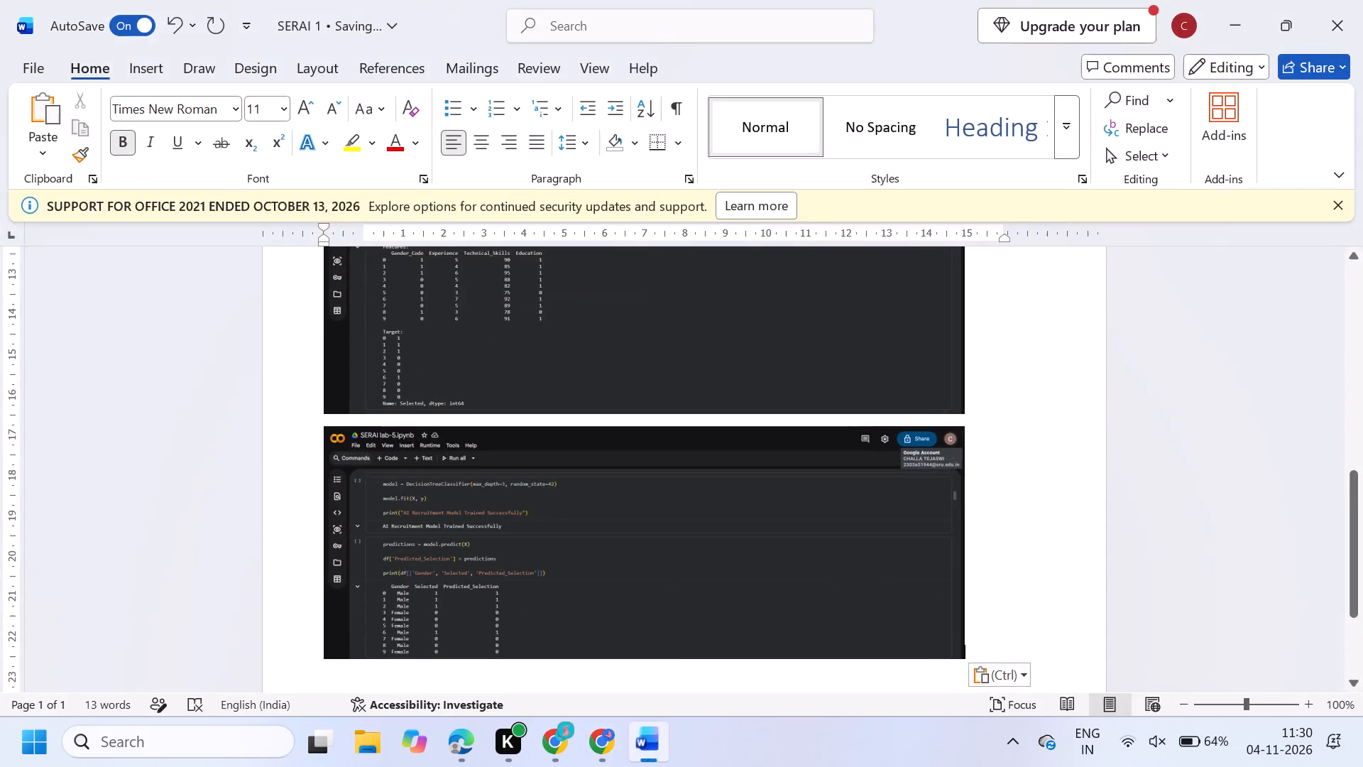
key("Return")
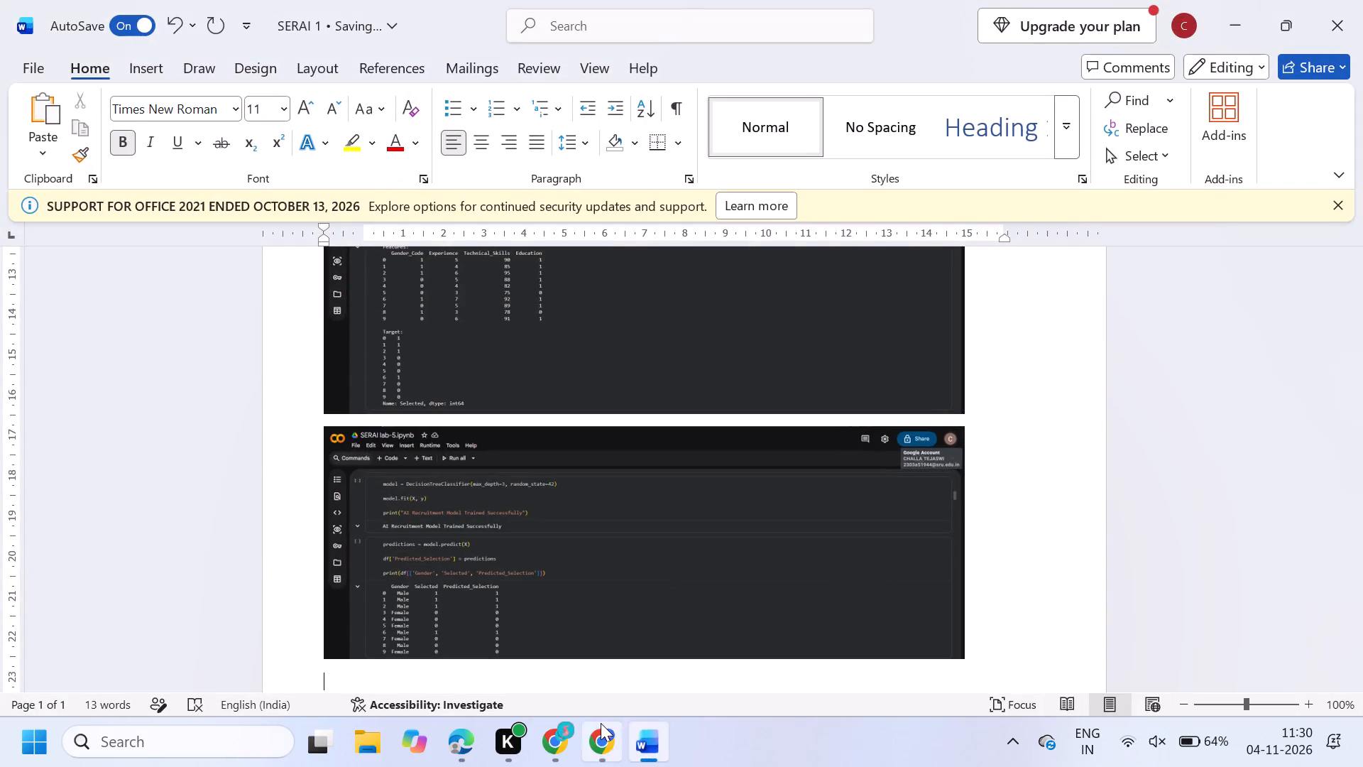
Switch to the Colab notebook in Chrome and snip its page area from the accuracy cell through the Fairness Status output, including the account tooltip.
left_click(601, 723)
scroll(626, 562, "down", 5)
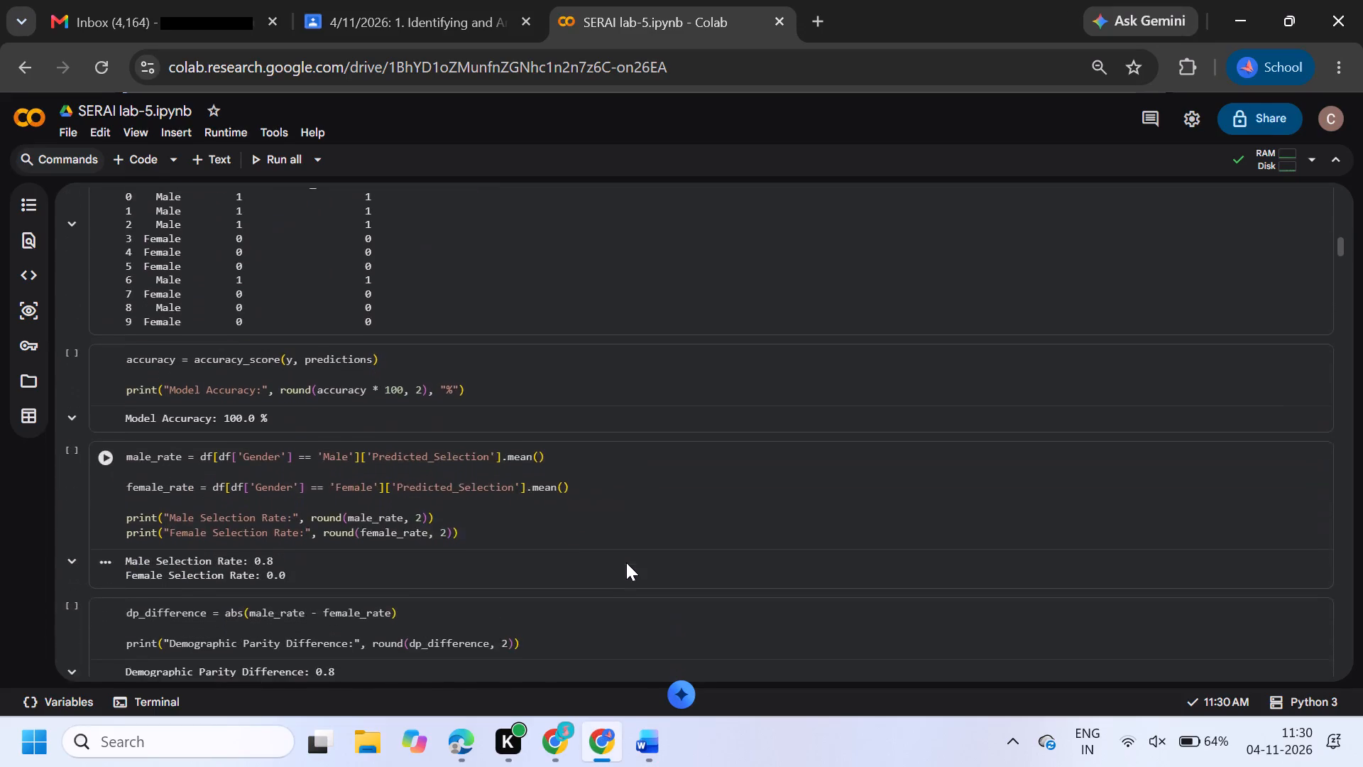
scroll(626, 562, "down", 1)
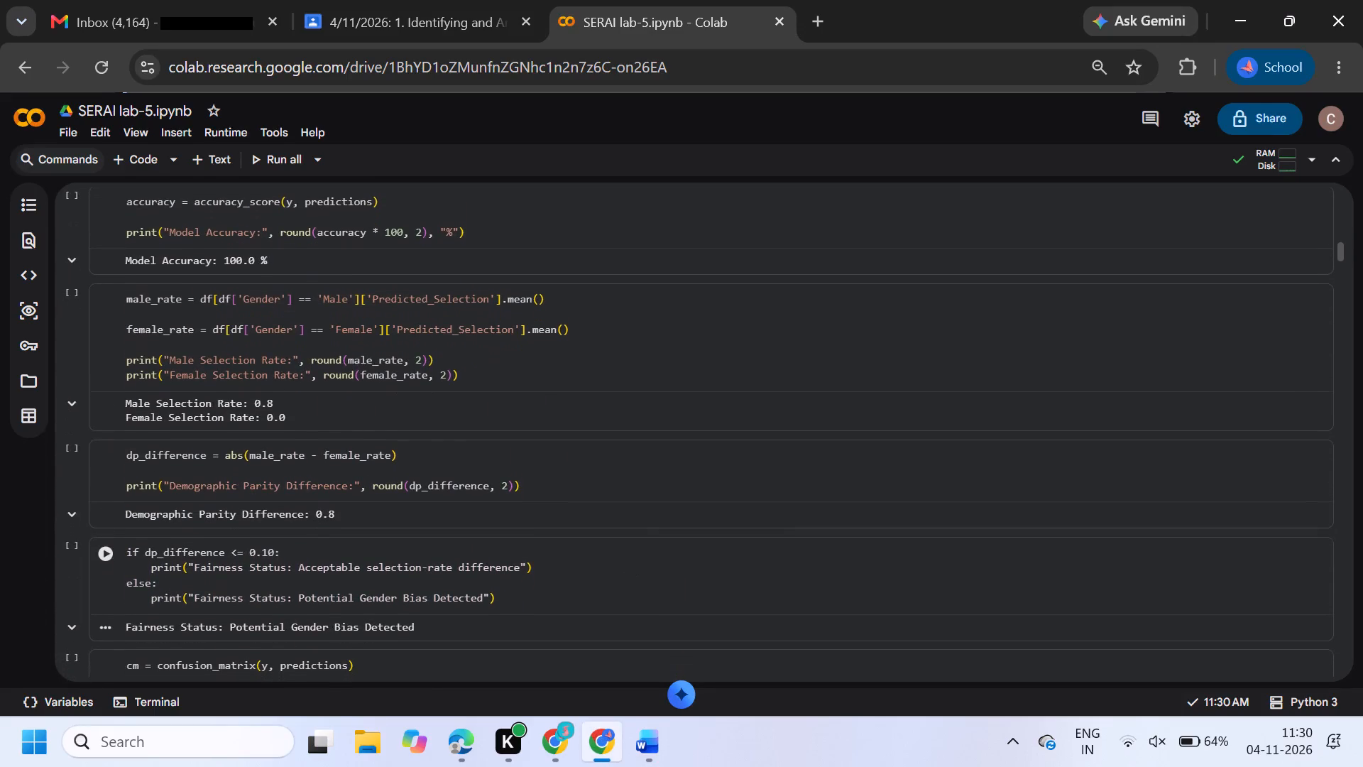
scroll(626, 562, "down", 1)
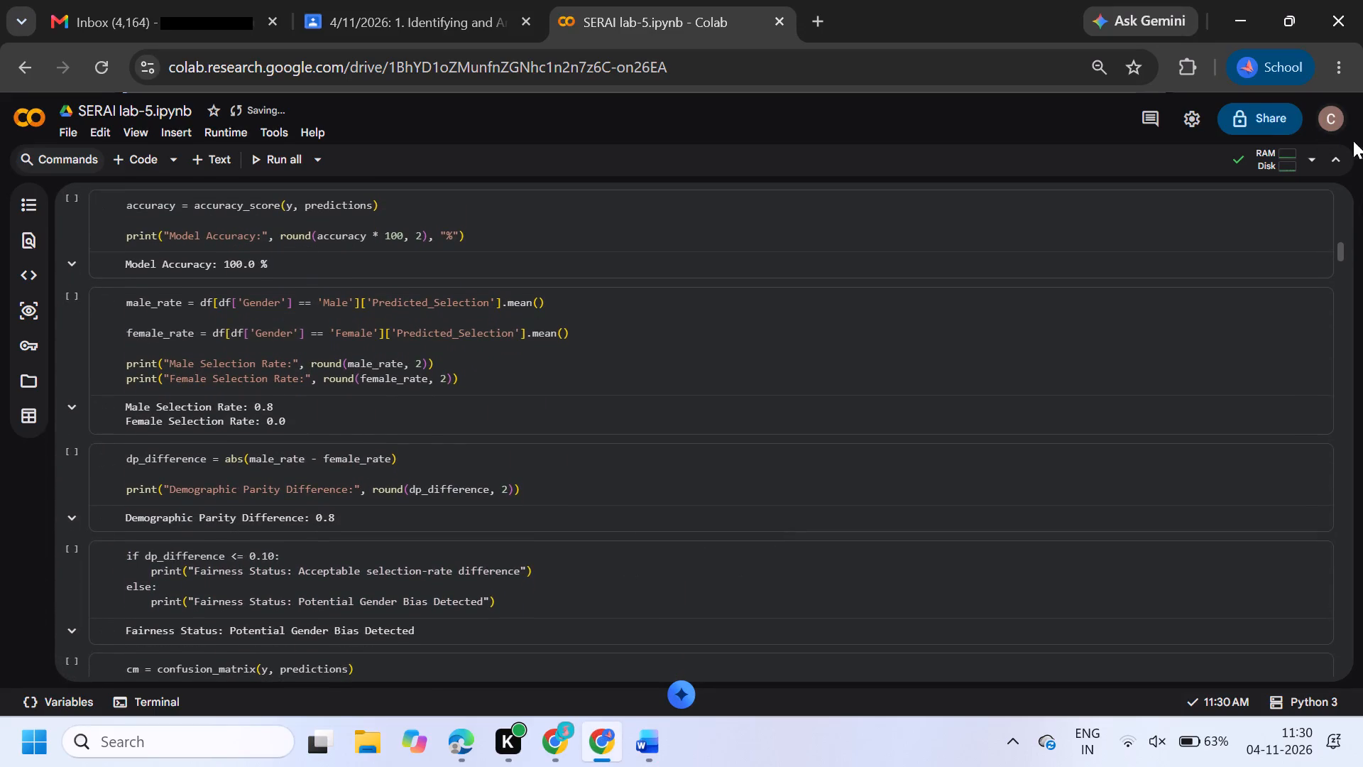
key("Print")
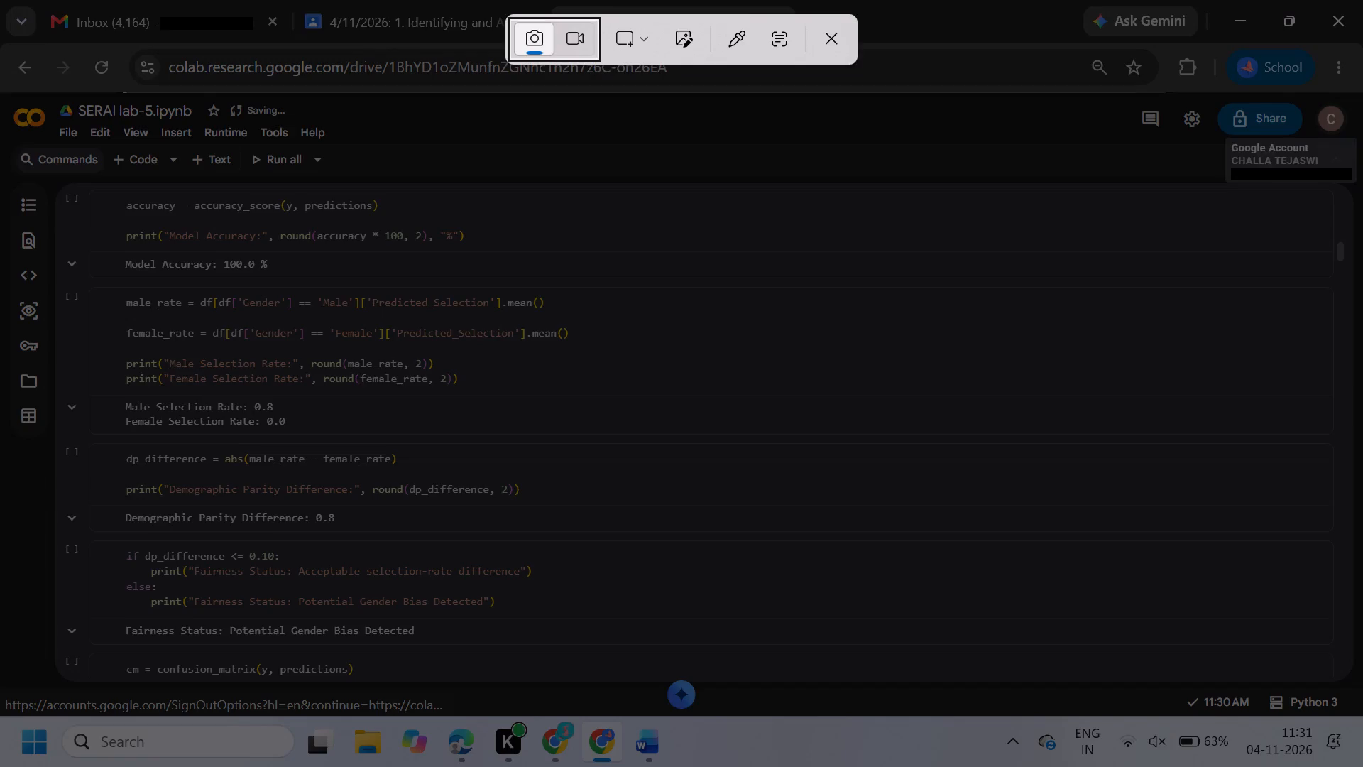
left_click_drag(0, 87, 133, 202)
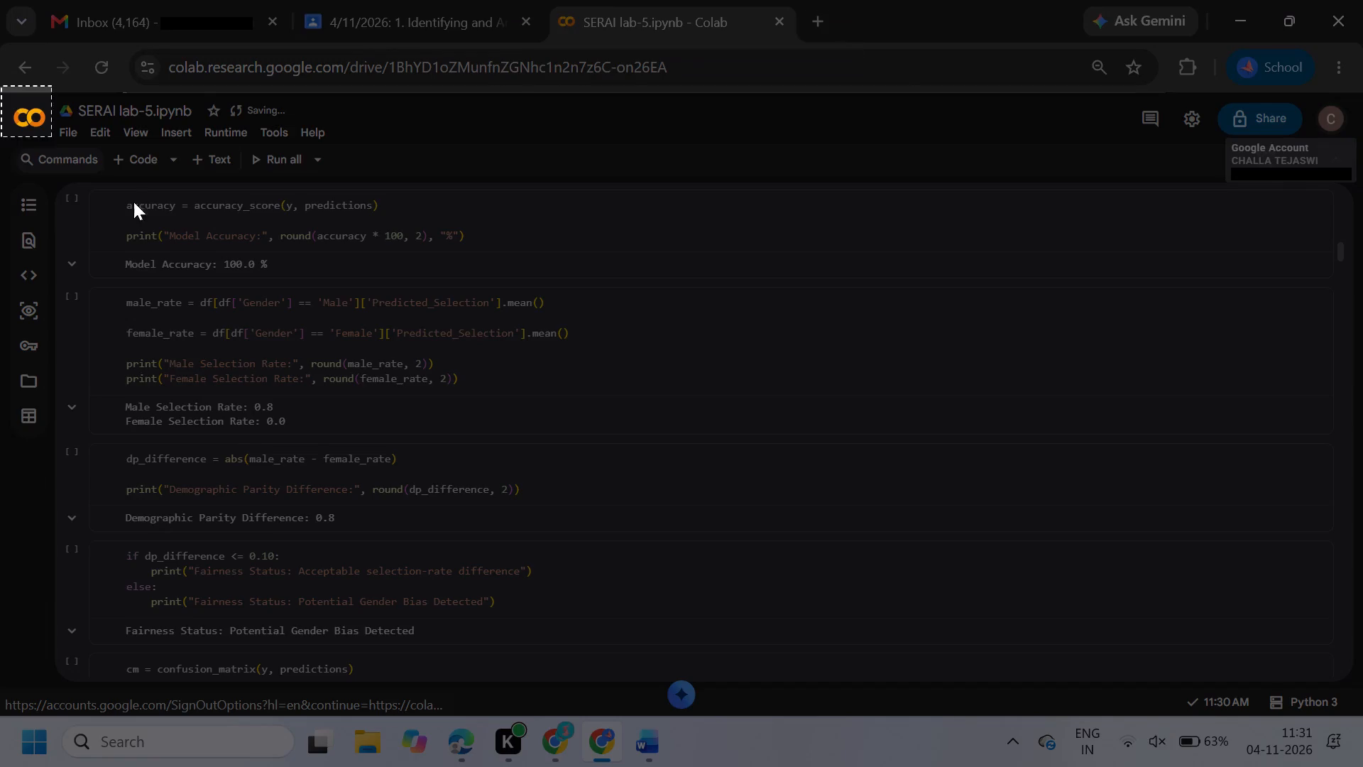
left_click_drag(133, 202, 1362, 645)
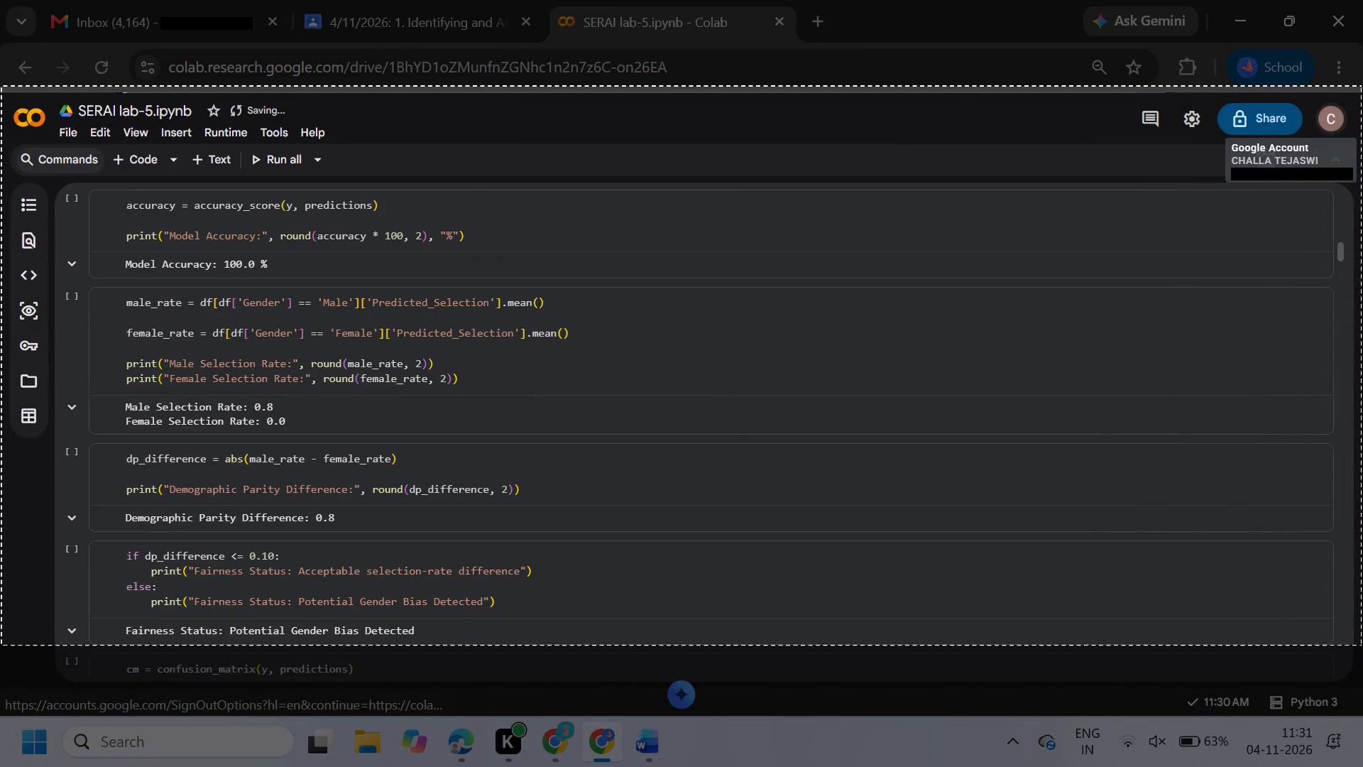
left_click_drag(1362, 645, 1362, 651)
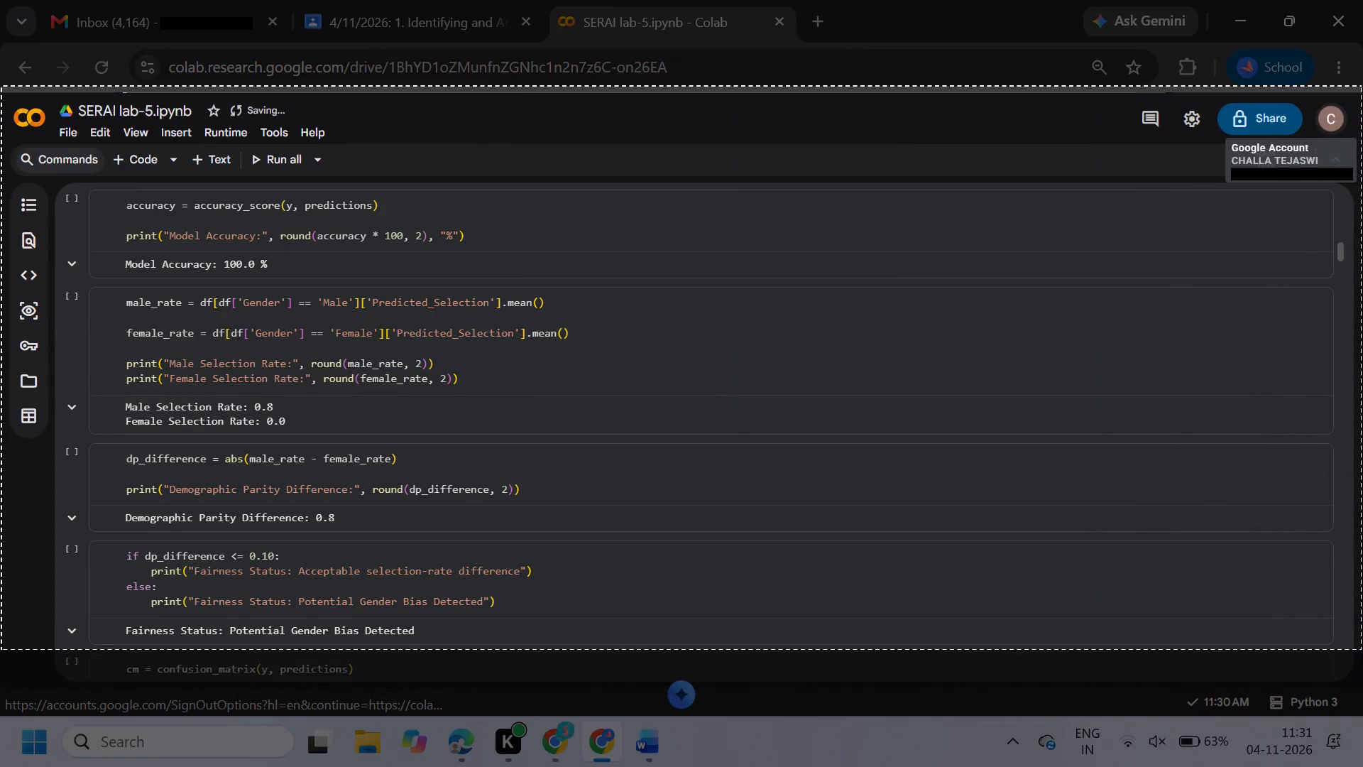
left_click_drag(1362, 651, 1359, 651)
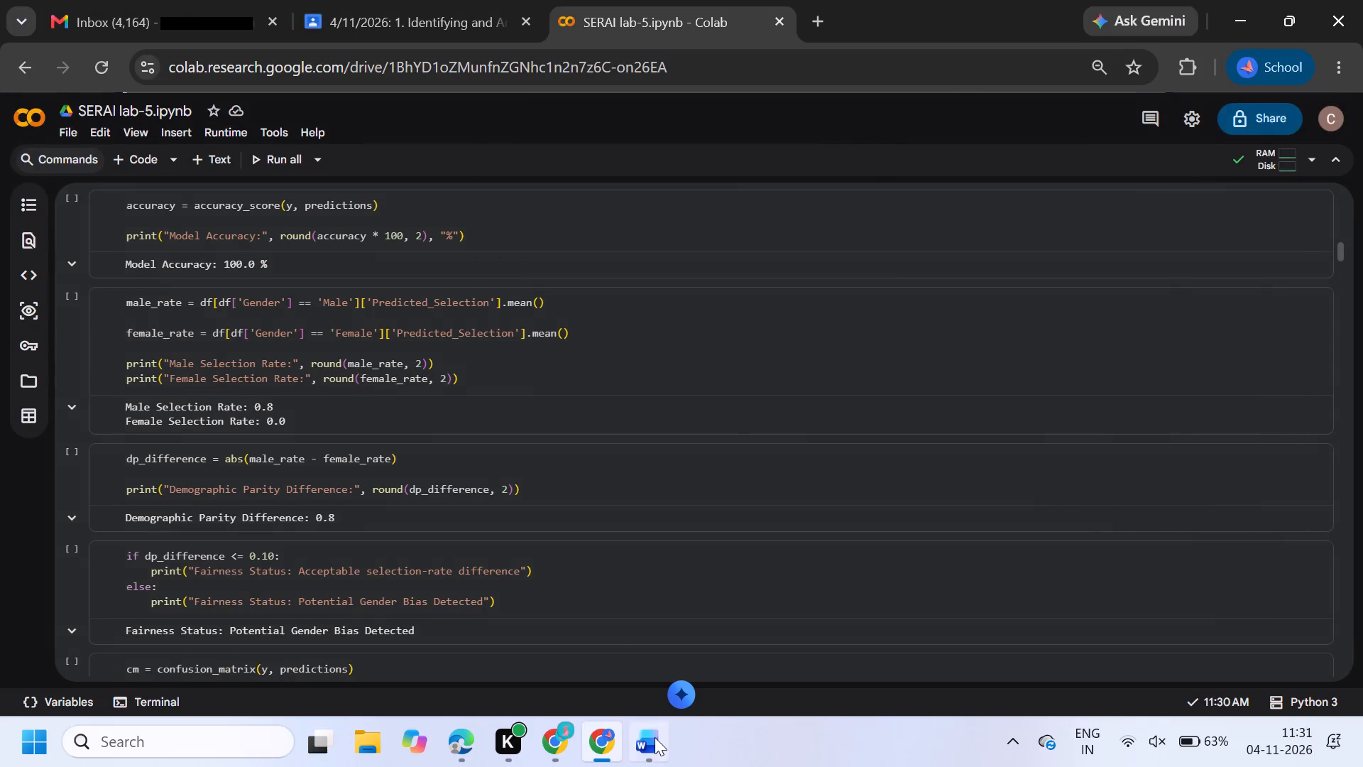
Switch to the Word document, paste the accuracy and fairness screenshot after the previous image and start a new line under it.
left_click(655, 737)
key("ctrl+v")
key("Return")
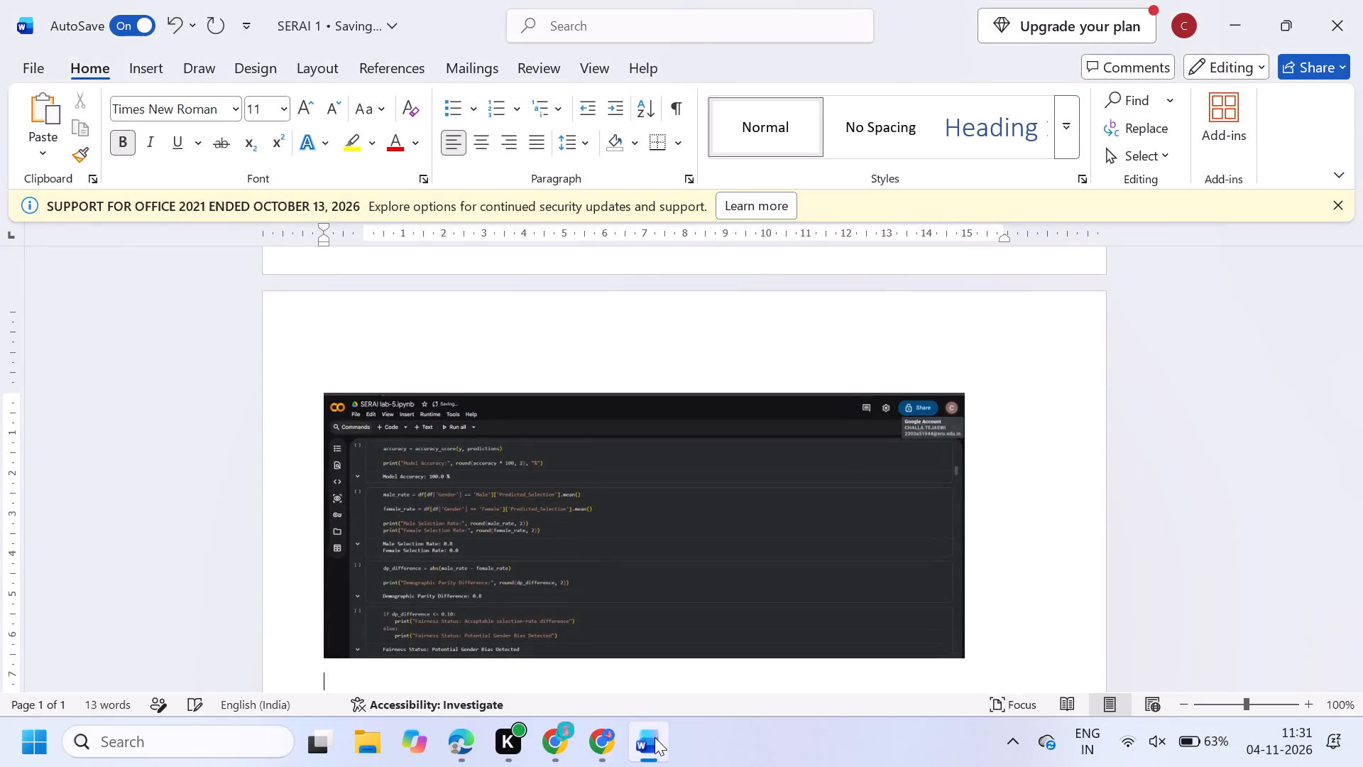
Switch to the Colab notebook in Chrome and snip its page area from the confusion matrix cell through the RECOMMENDATIONS output, including the account tooltip.
left_click(595, 730)
scroll(537, 644, "down", 1)
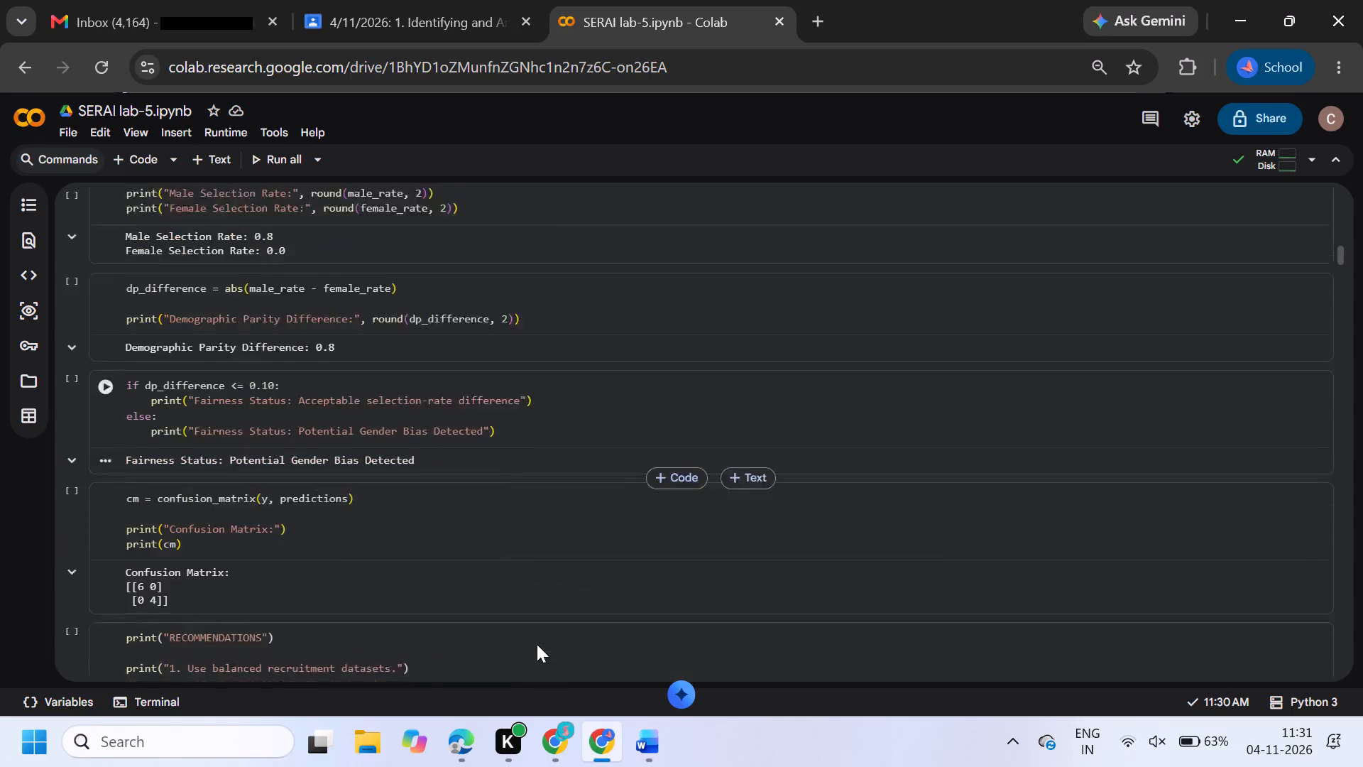
scroll(537, 644, "down", 3)
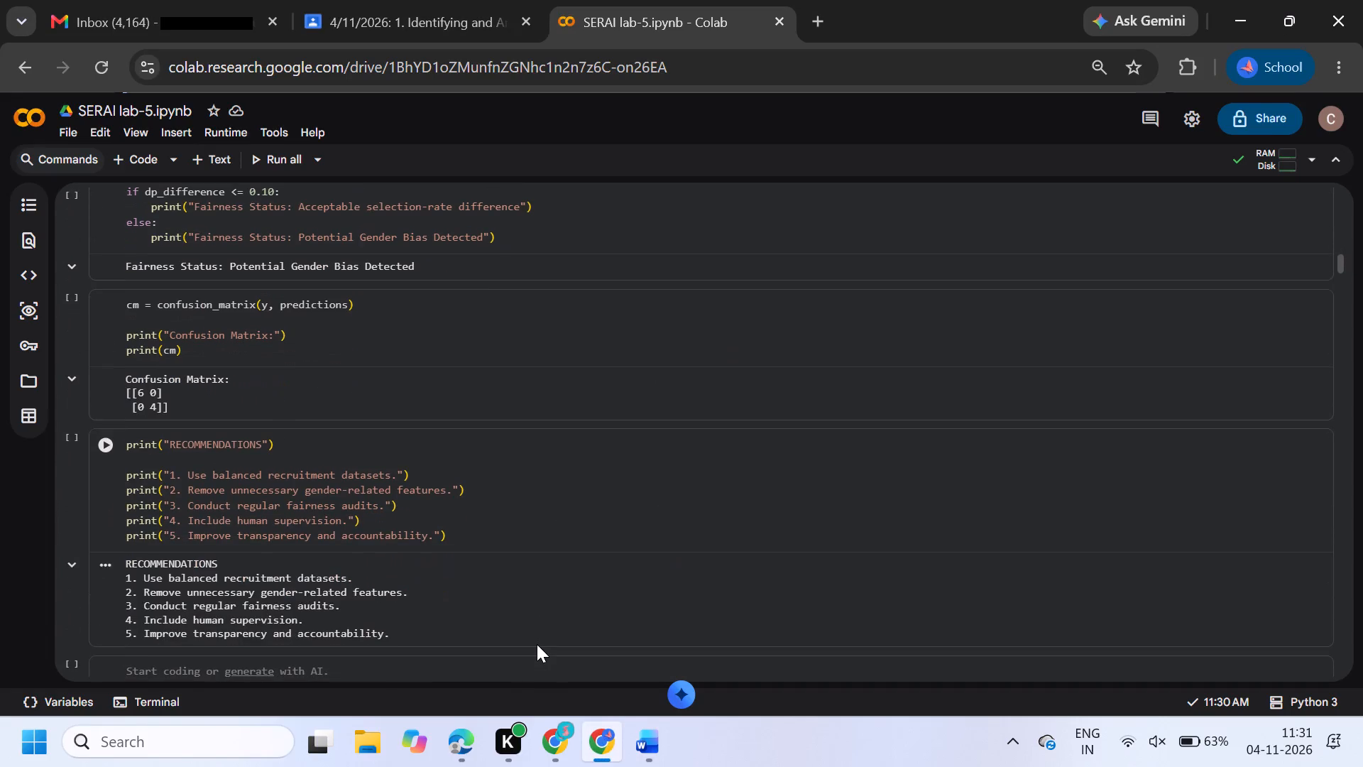
scroll(537, 644, "down", 3)
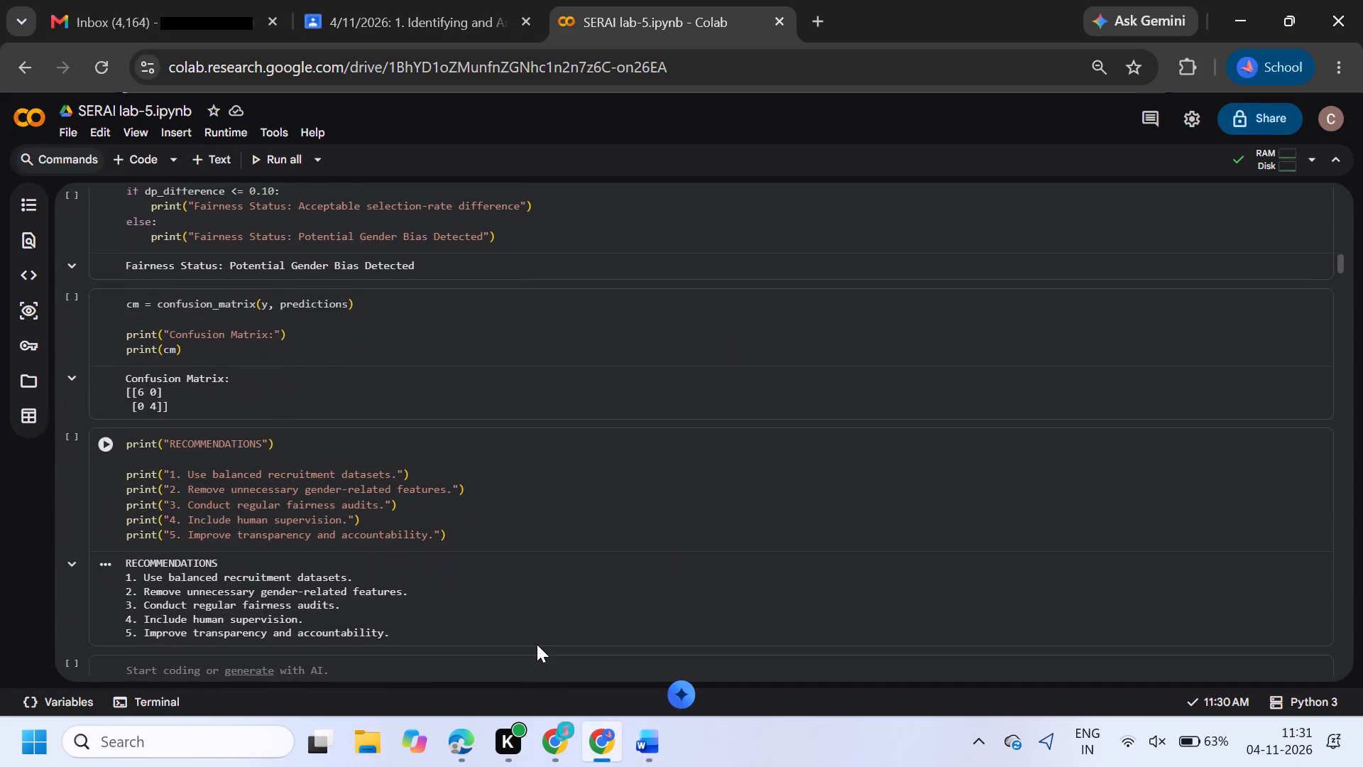
scroll(537, 644, "down", 1)
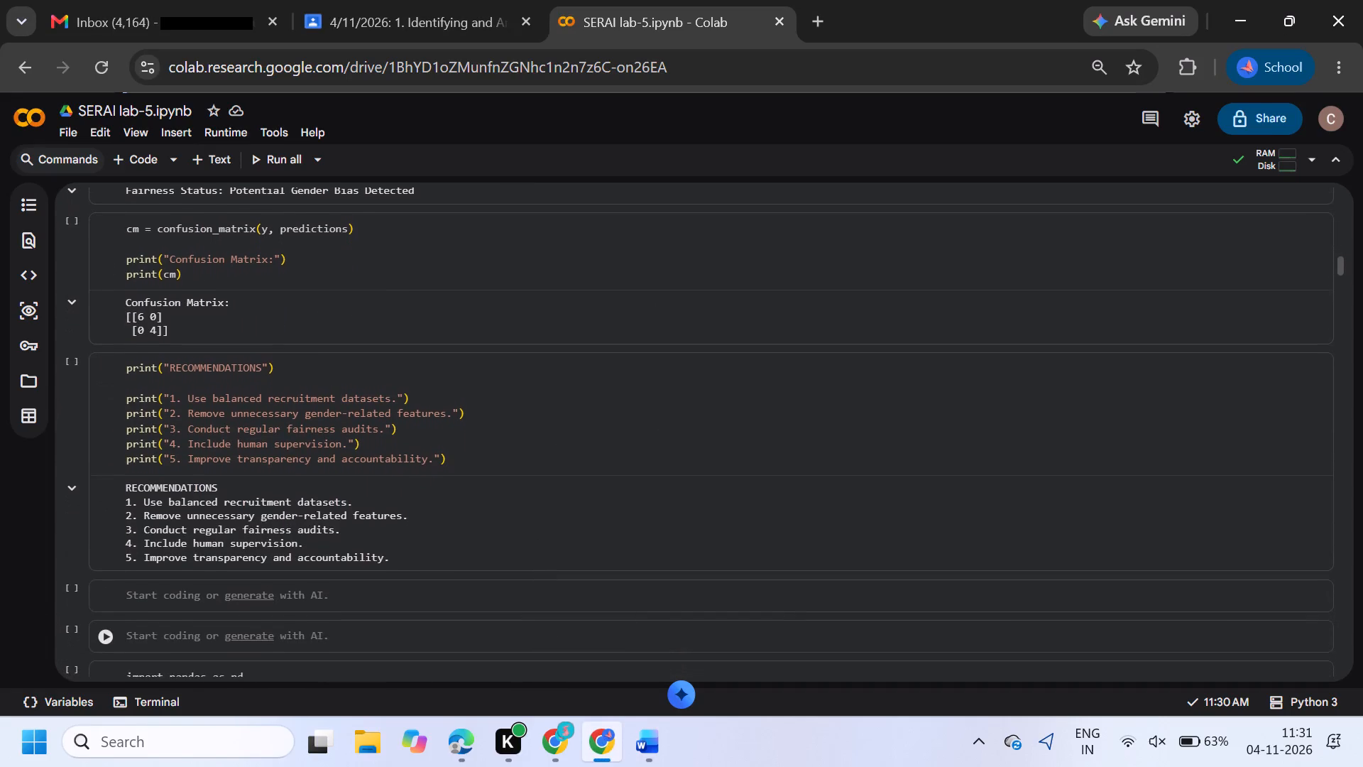
scroll(537, 644, "down", 2)
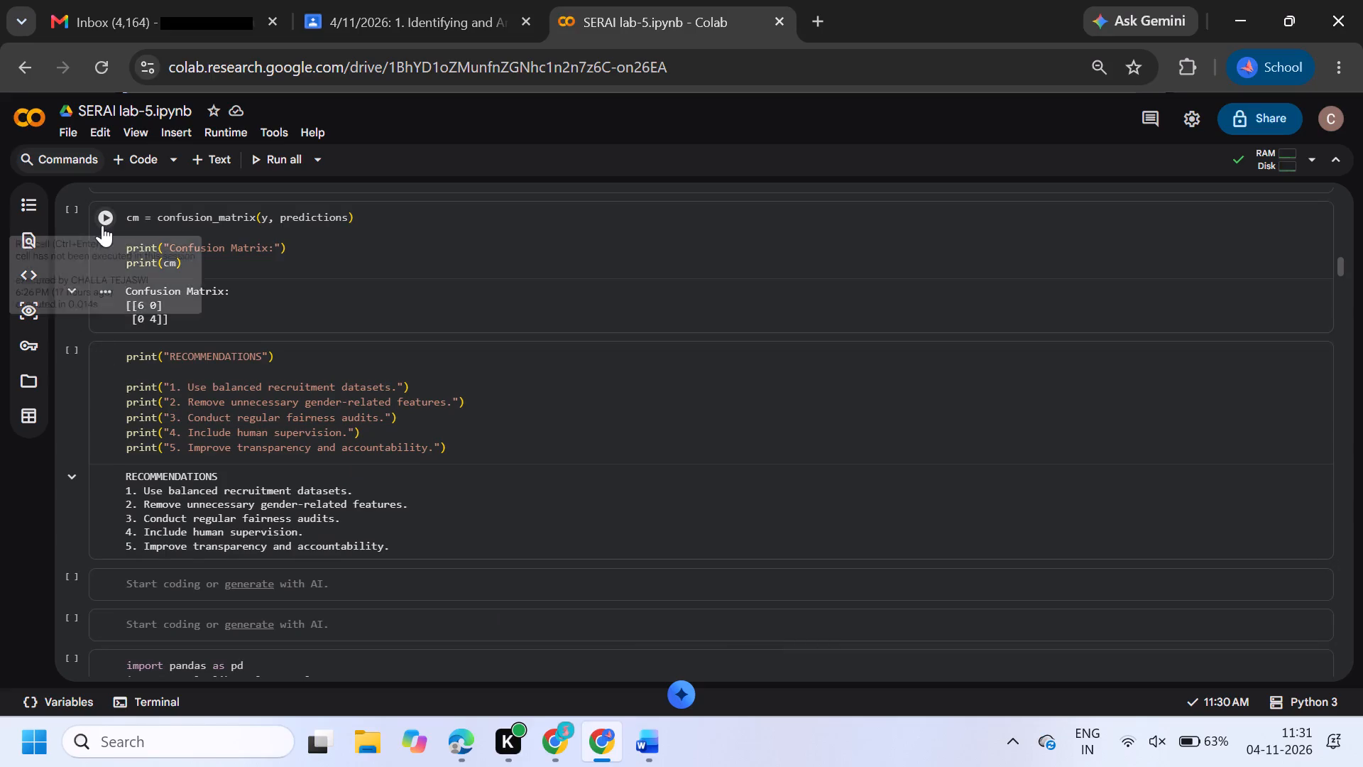
scroll(226, 582, "up", 1)
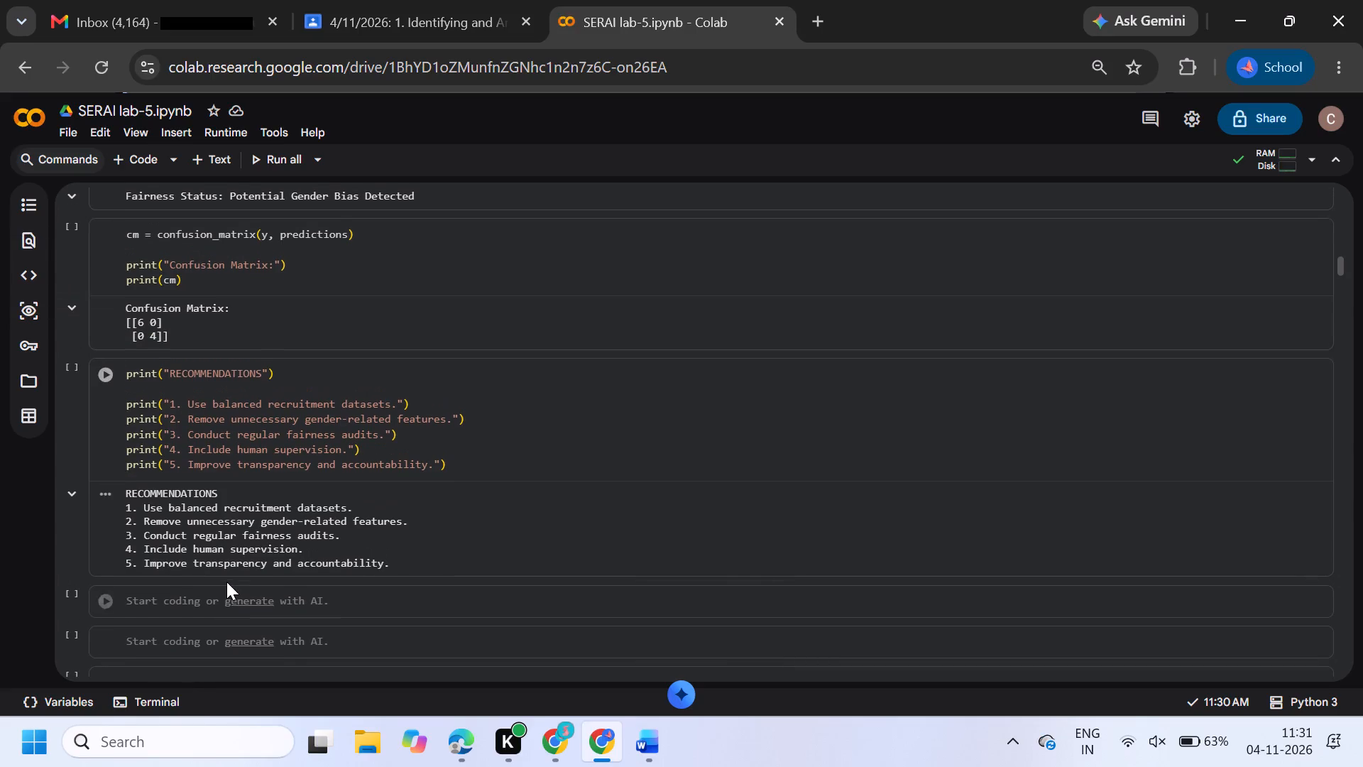
scroll(226, 582, "up", 1)
scroll(226, 582, "down", 1)
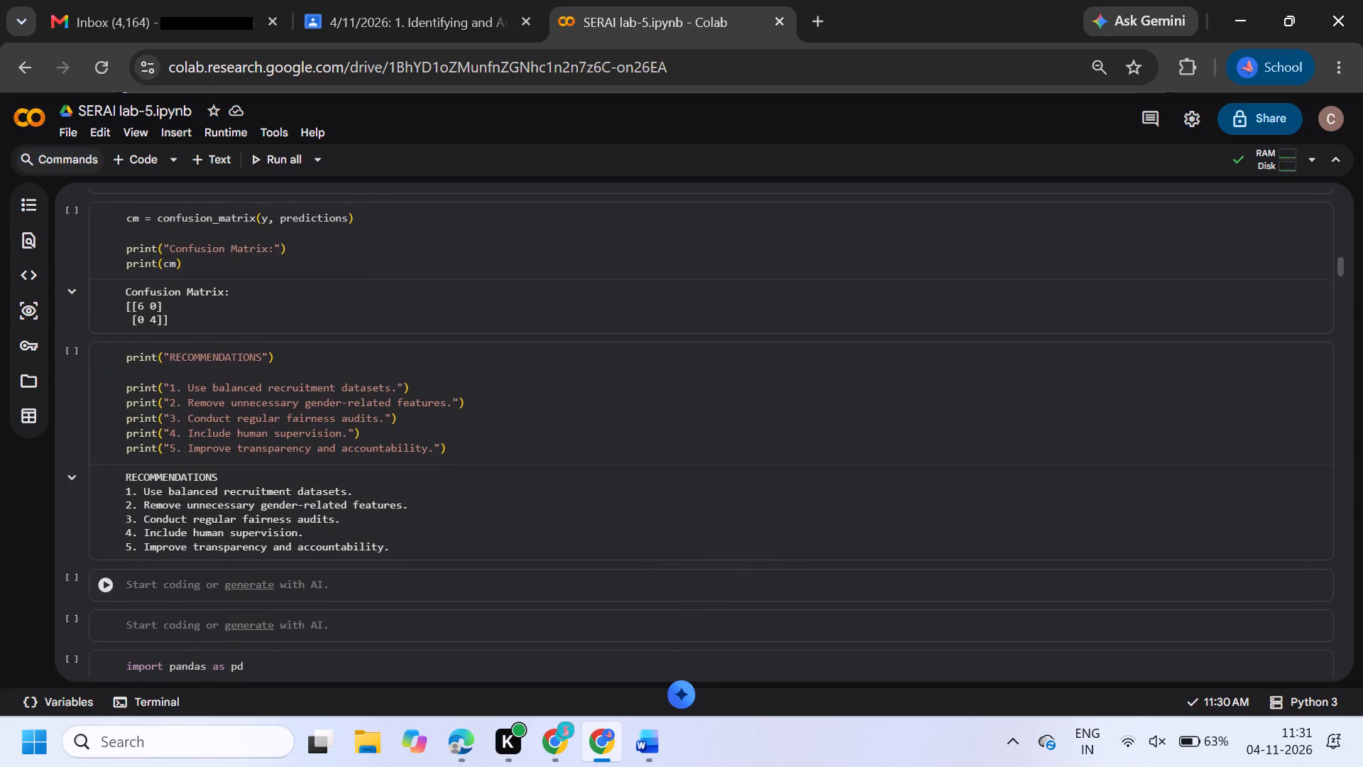
scroll(226, 582, "down", 2)
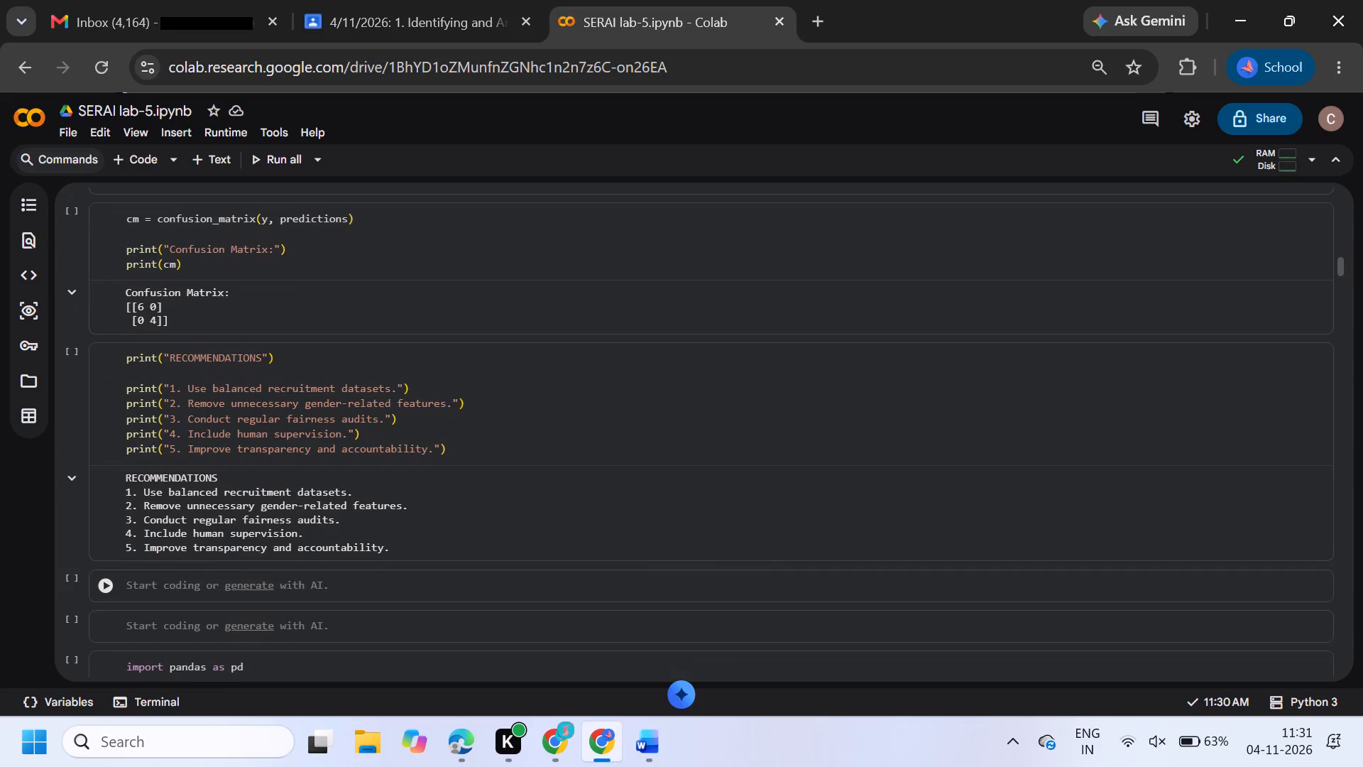
scroll(226, 582, "down", 4)
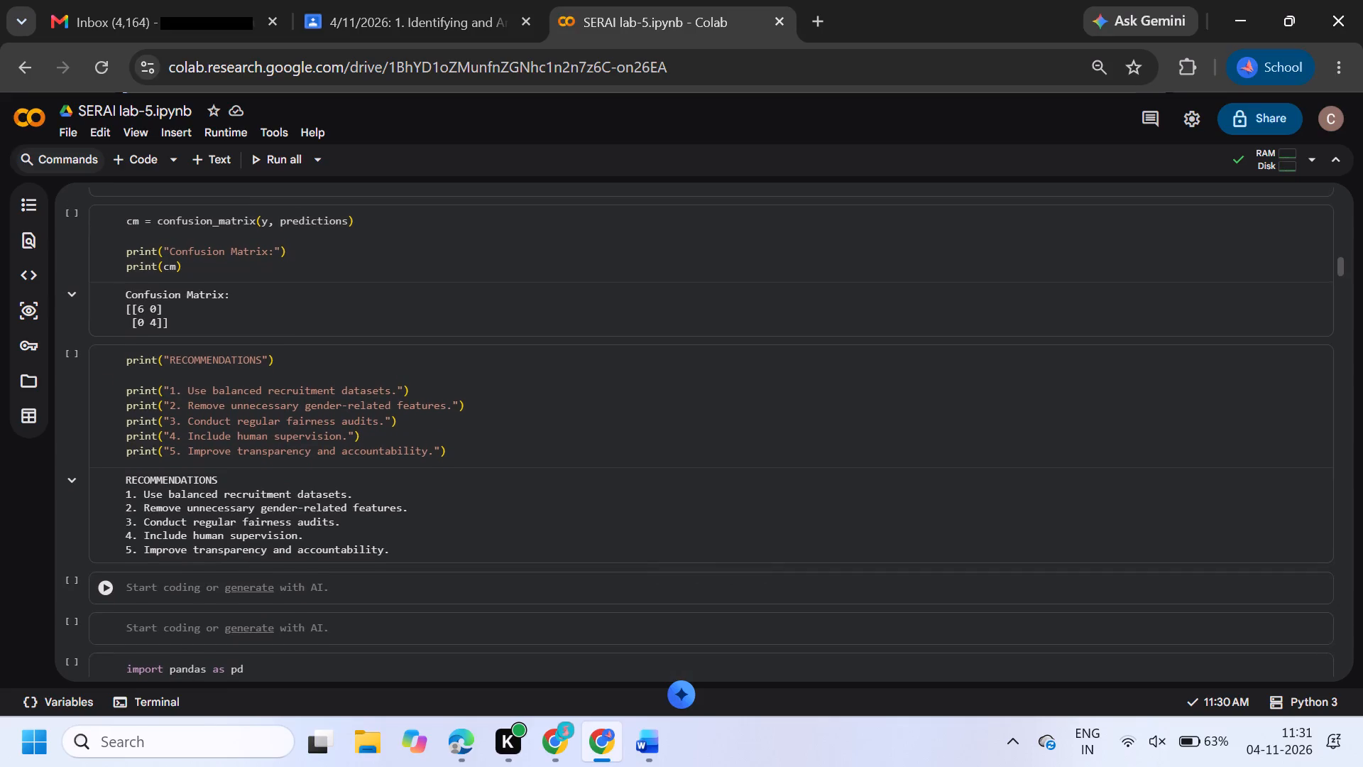
scroll(226, 582, "down", 1)
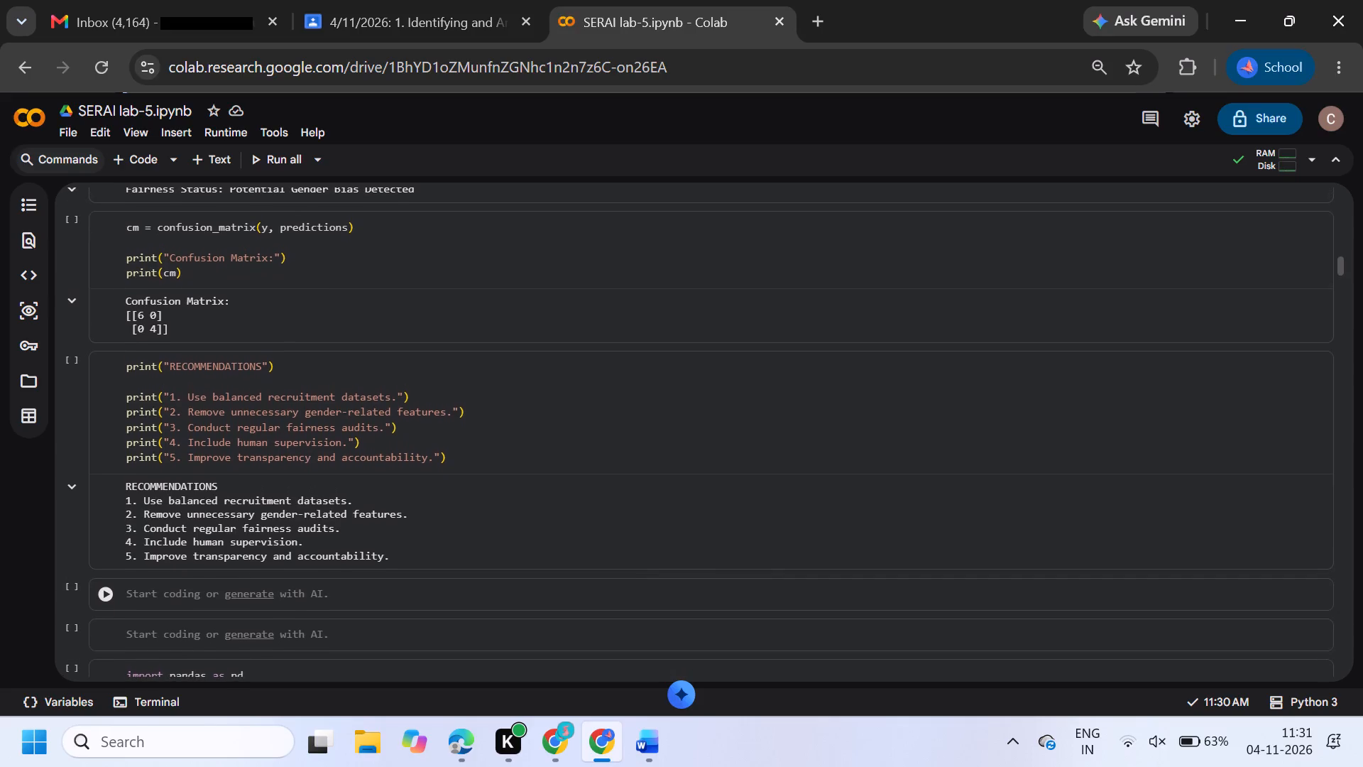
scroll(226, 582, "down", 2)
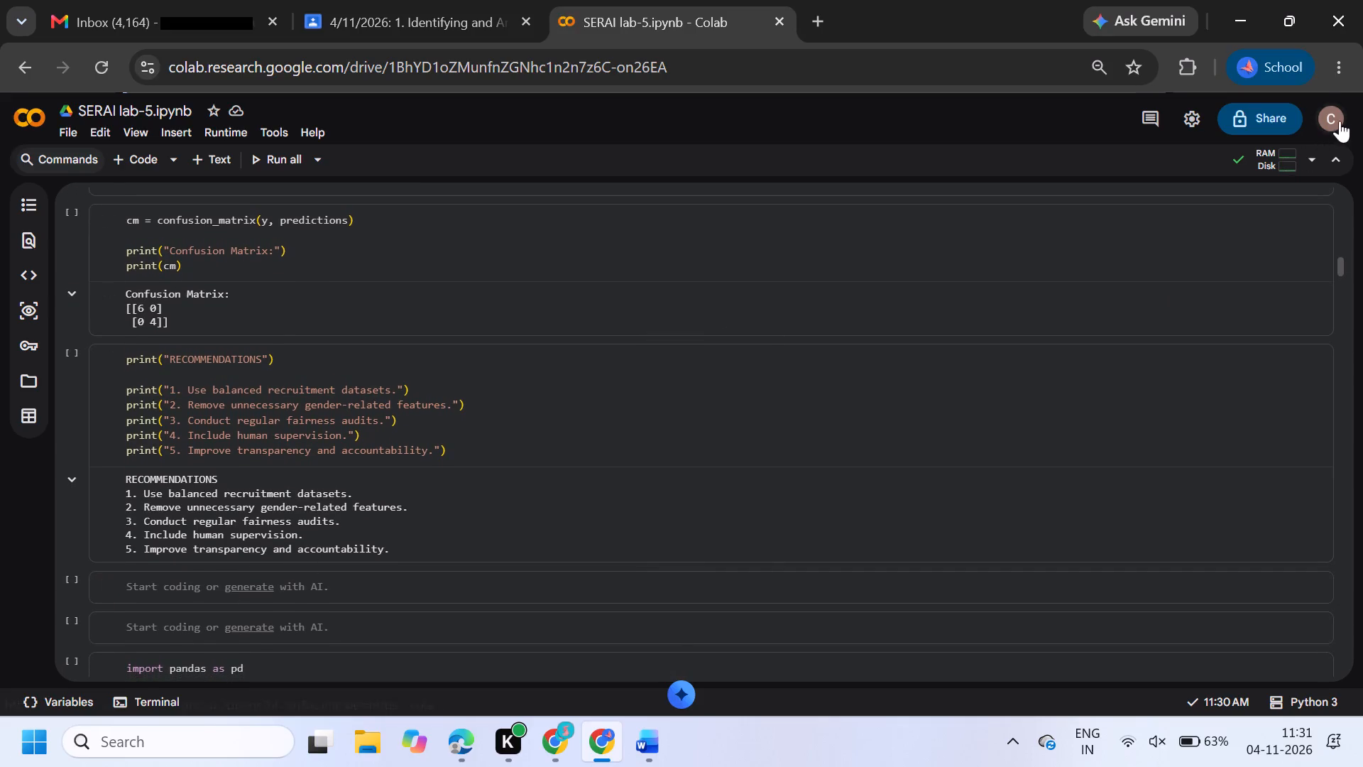
key("Print")
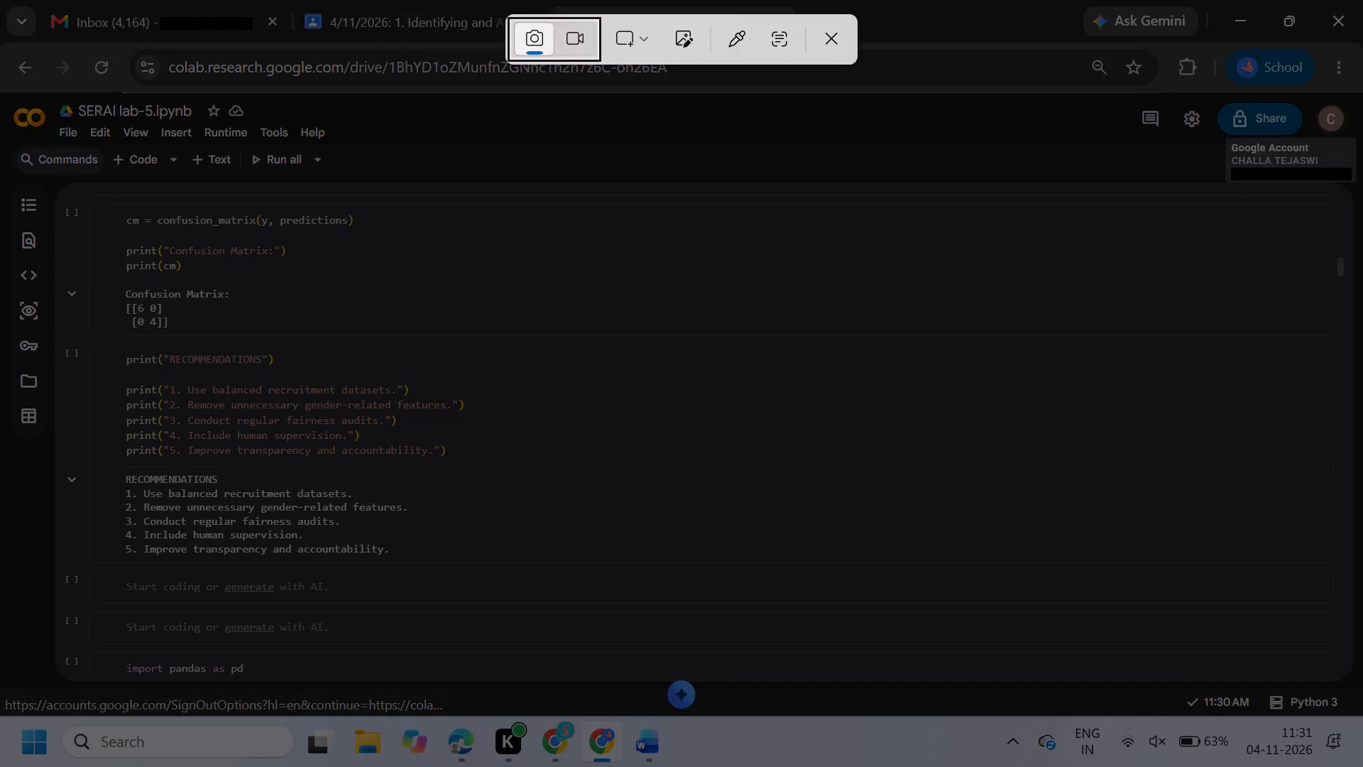
left_click_drag(4, 94, 1362, 474)
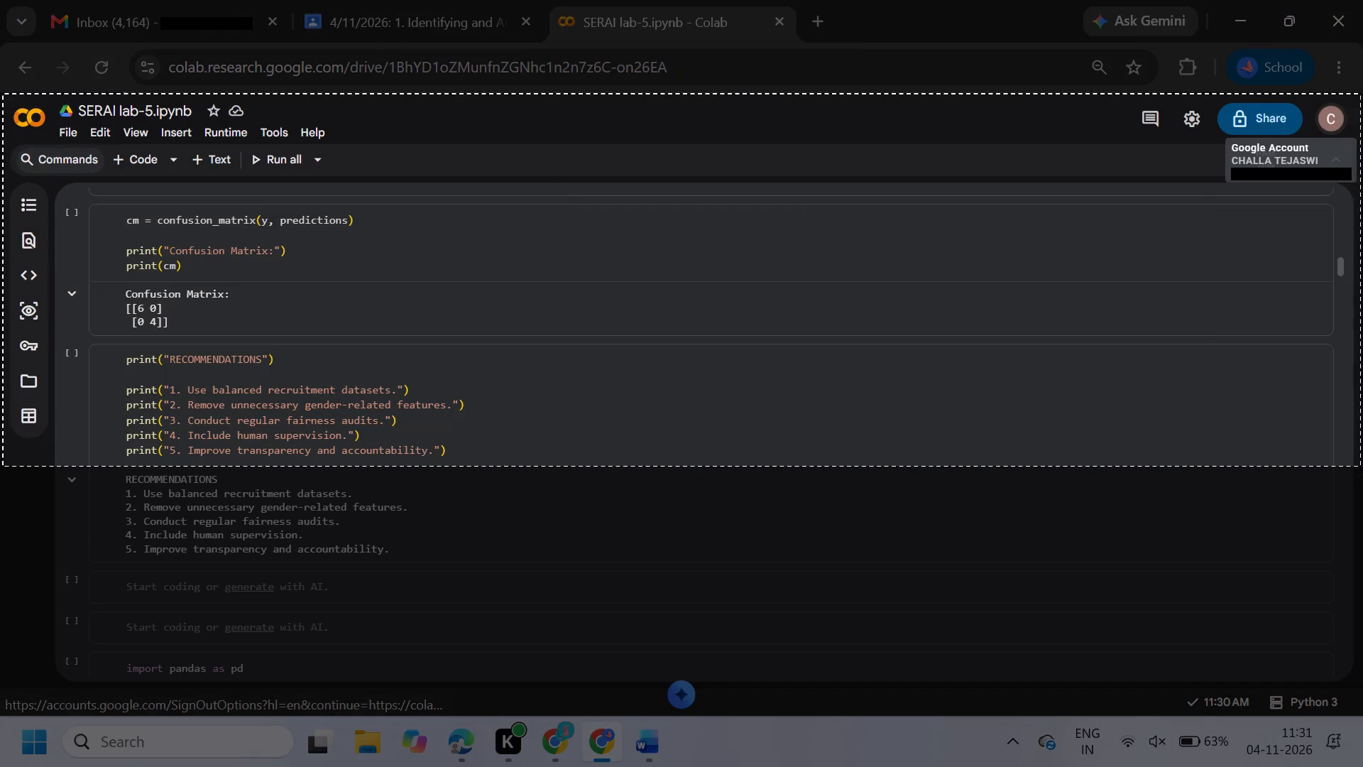
left_click_drag(1362, 474, 1362, 568)
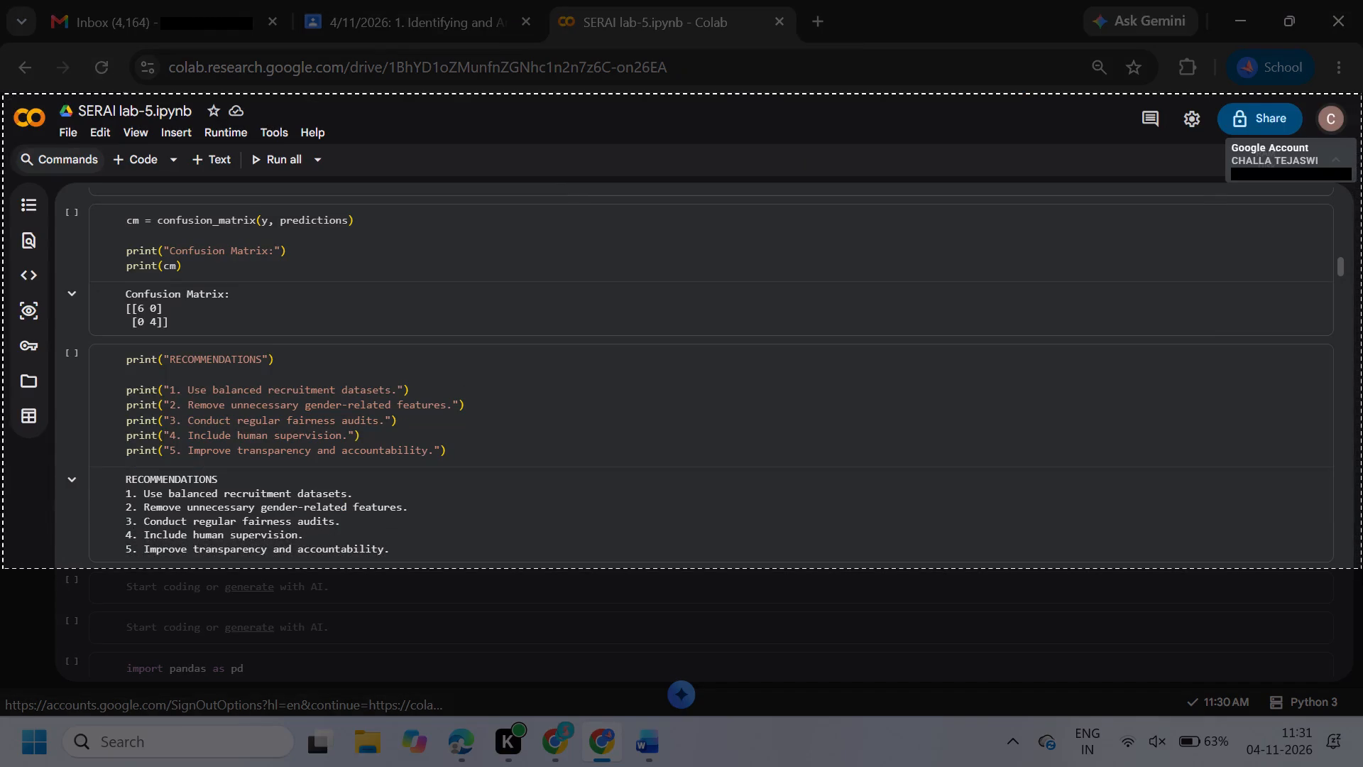
left_click_drag(1362, 568, 1362, 569)
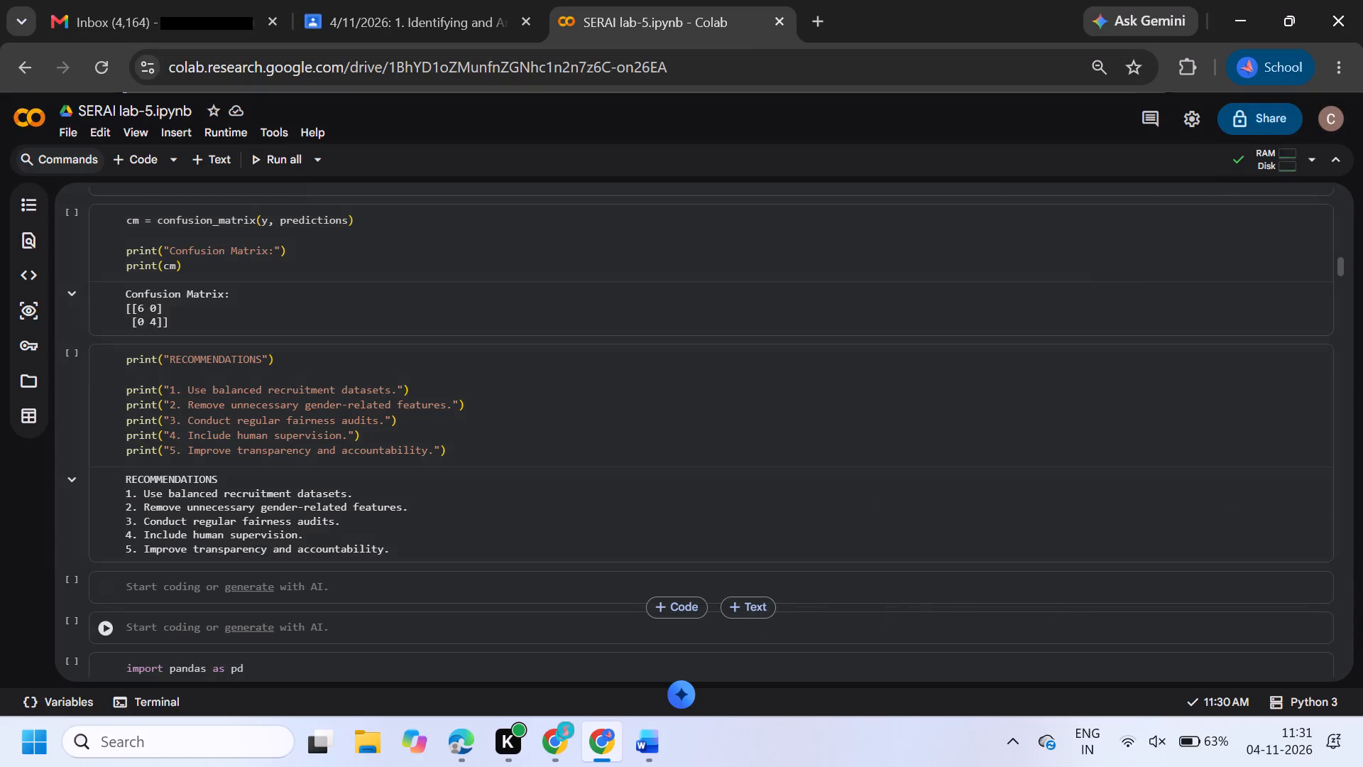
Switch to the Word document, paste the confusion matrix and recommendations screenshot below the accuracy and fairness image, and save the document.
left_click(667, 744)
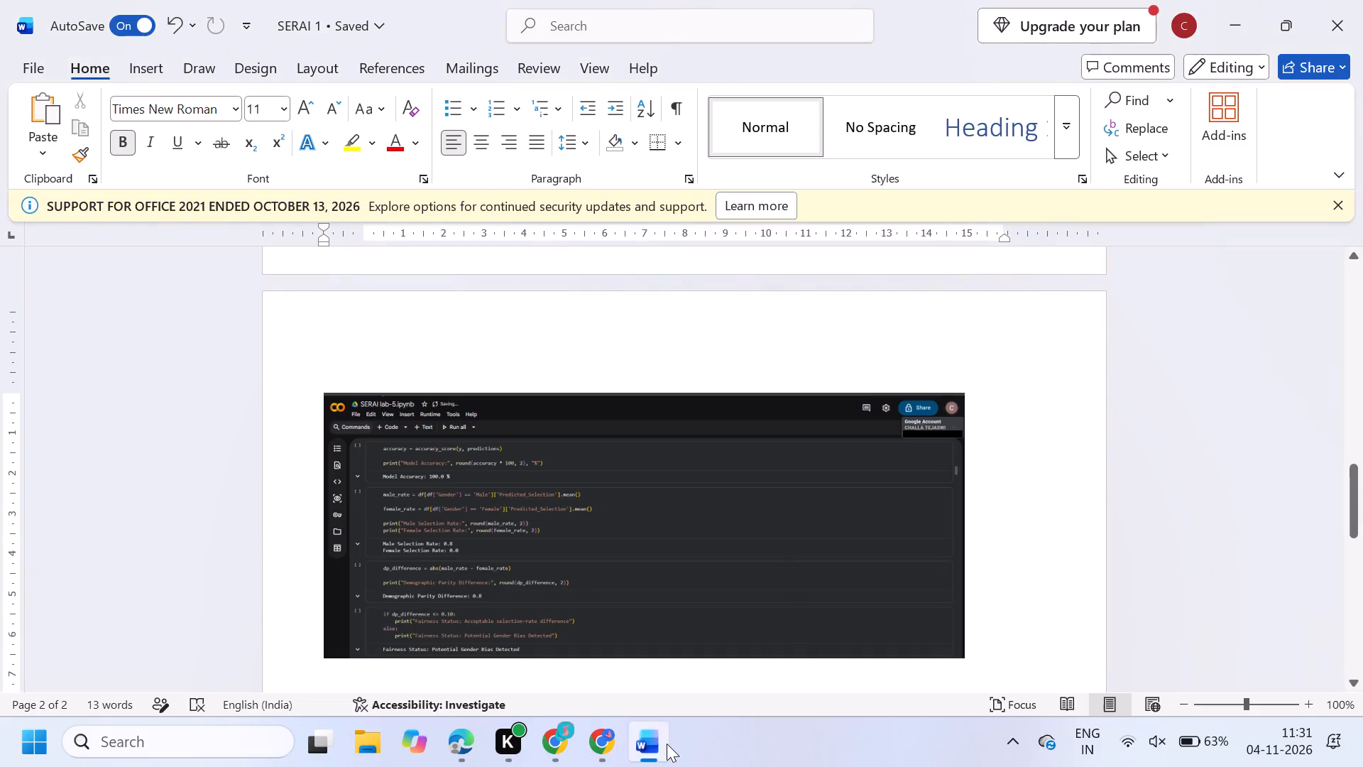
key("ctrl+v")
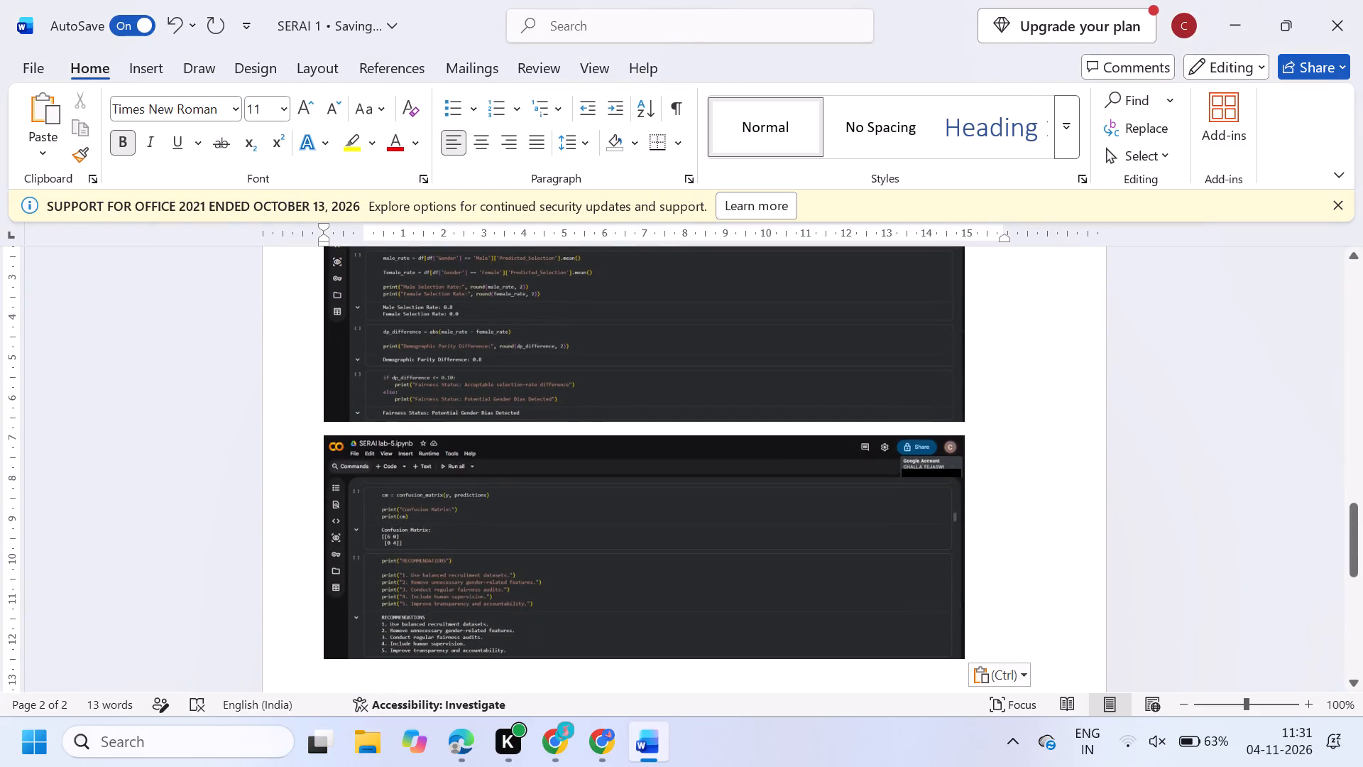
key("ctrl+s")
Look over the SERAI 1 document from its title to the last screenshot and close it.
scroll(823, 379, "up", 6)
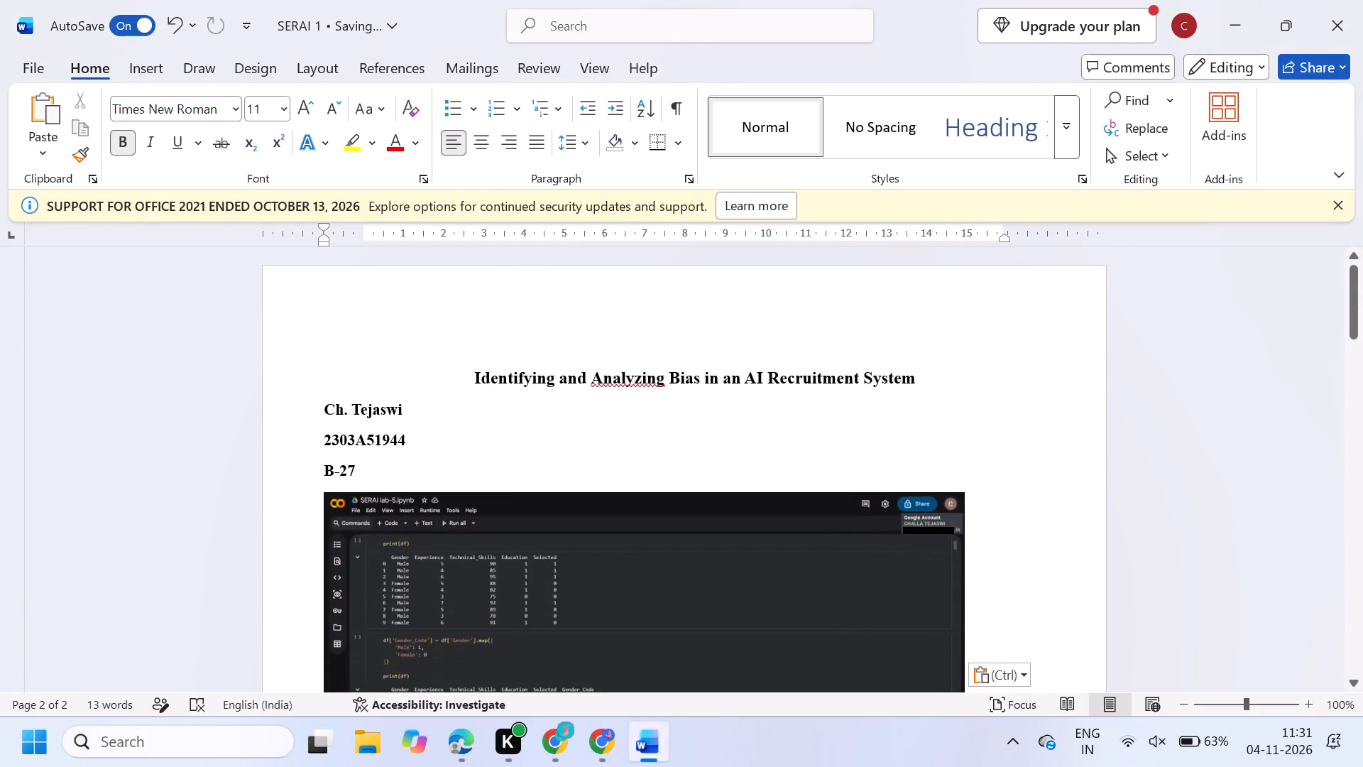
scroll(823, 379, "down", 6)
scroll(823, 379, "up", 2)
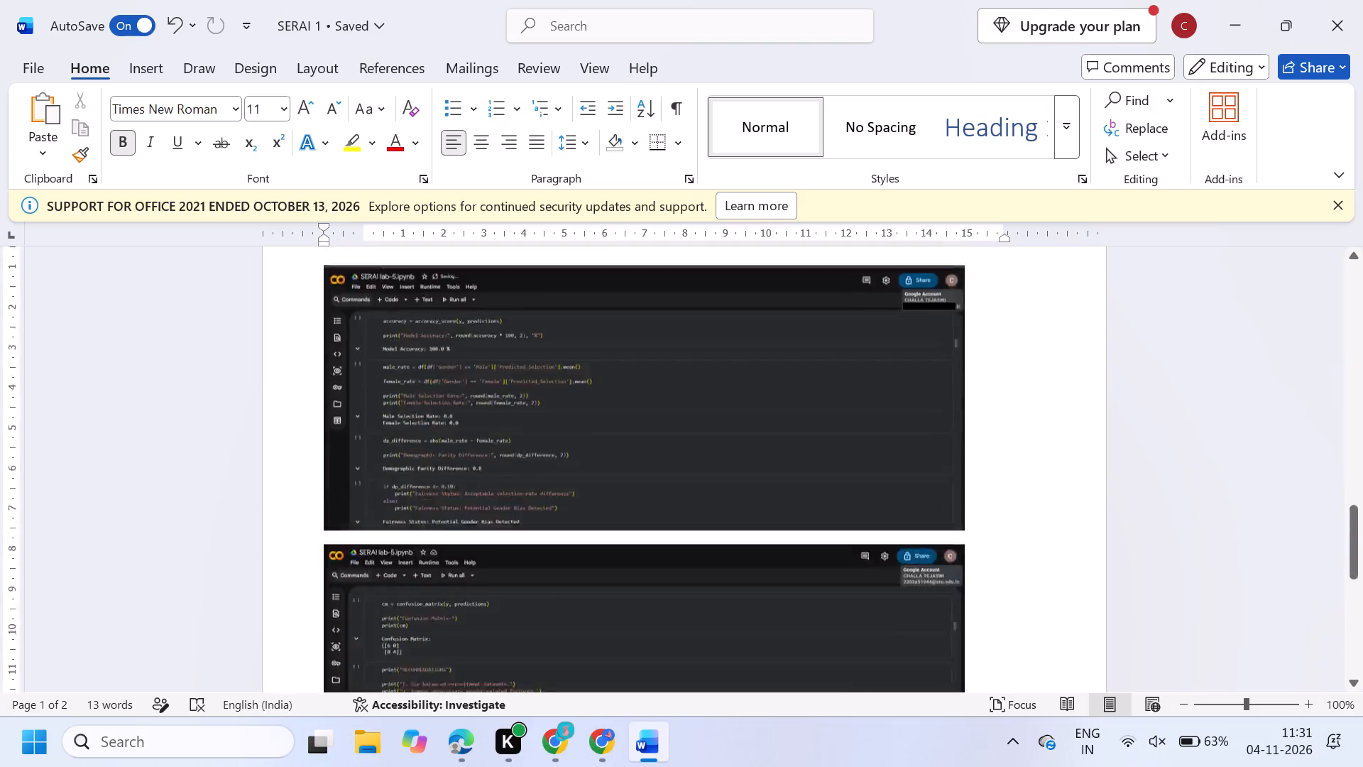
scroll(823, 379, "up", 2)
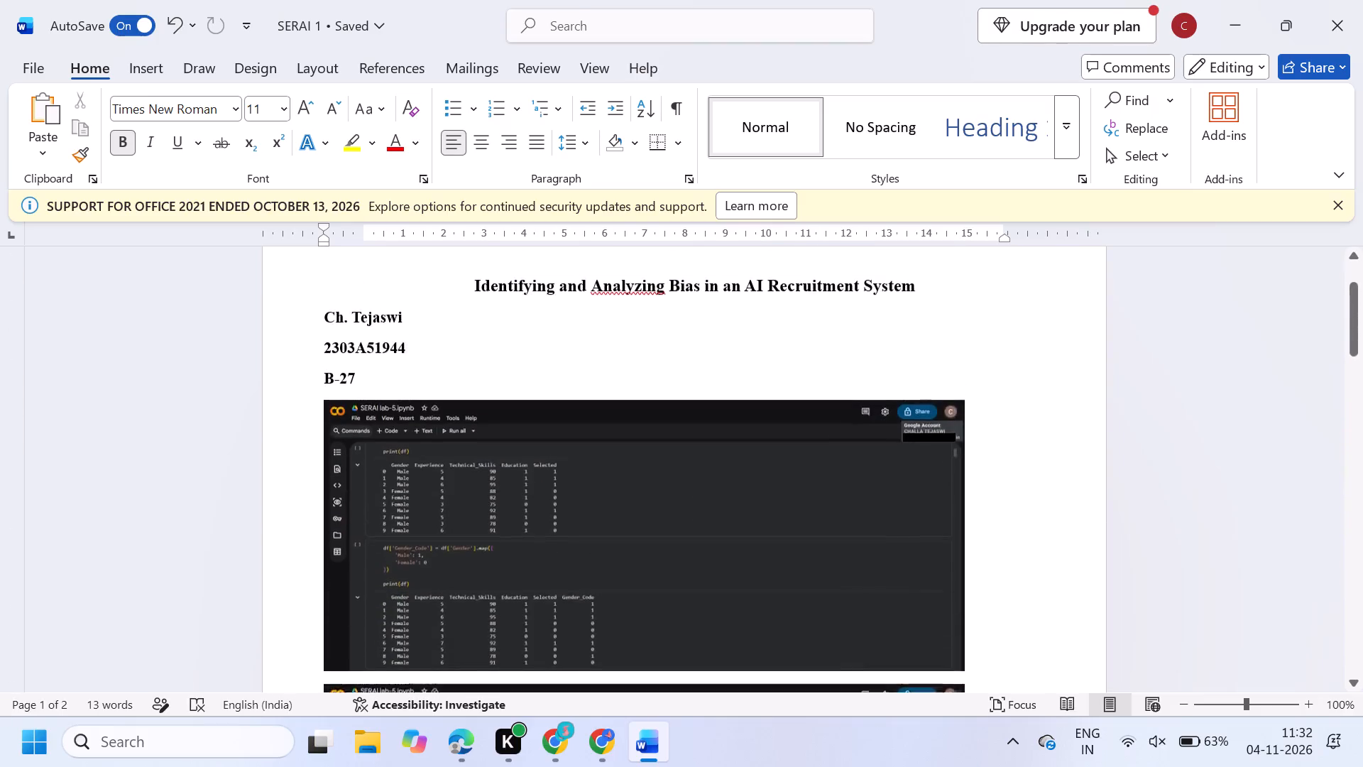
scroll(823, 379, "up", 1)
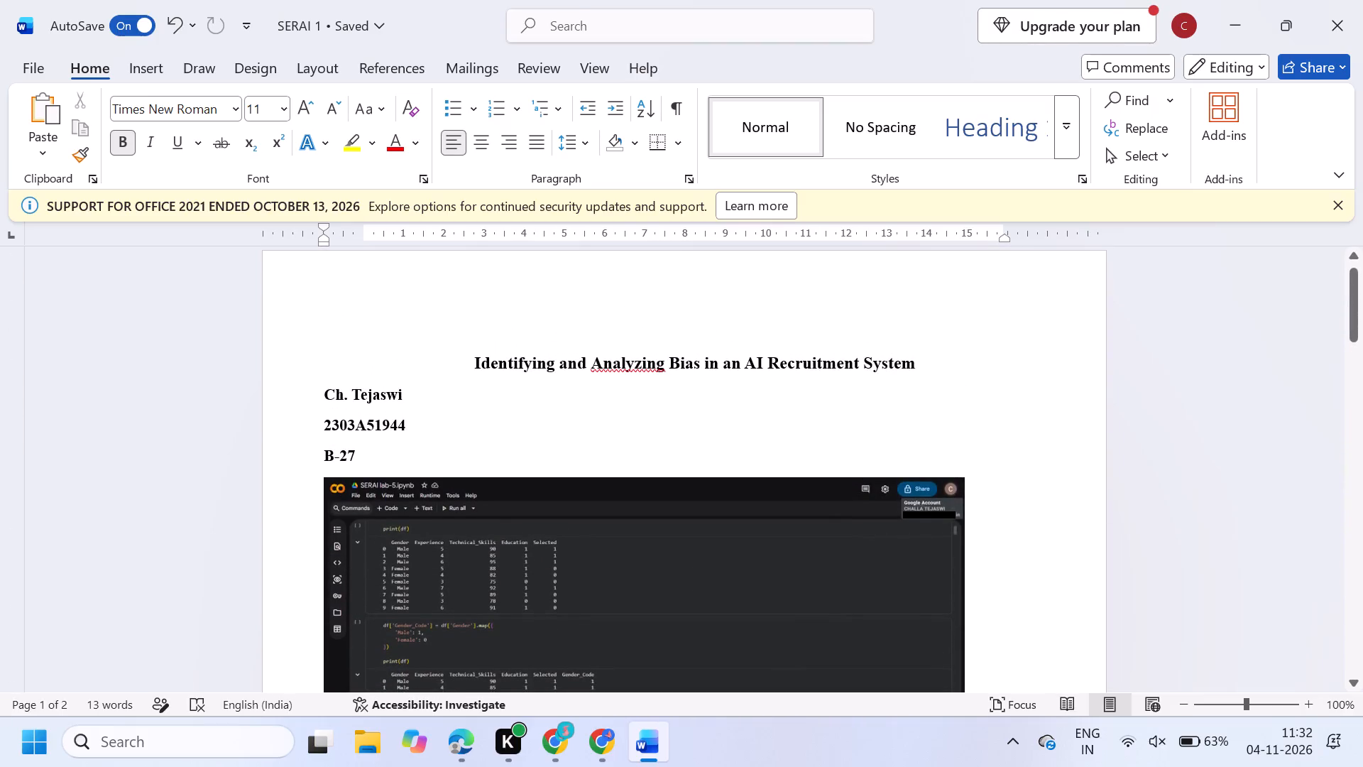
left_click(1362, 0)
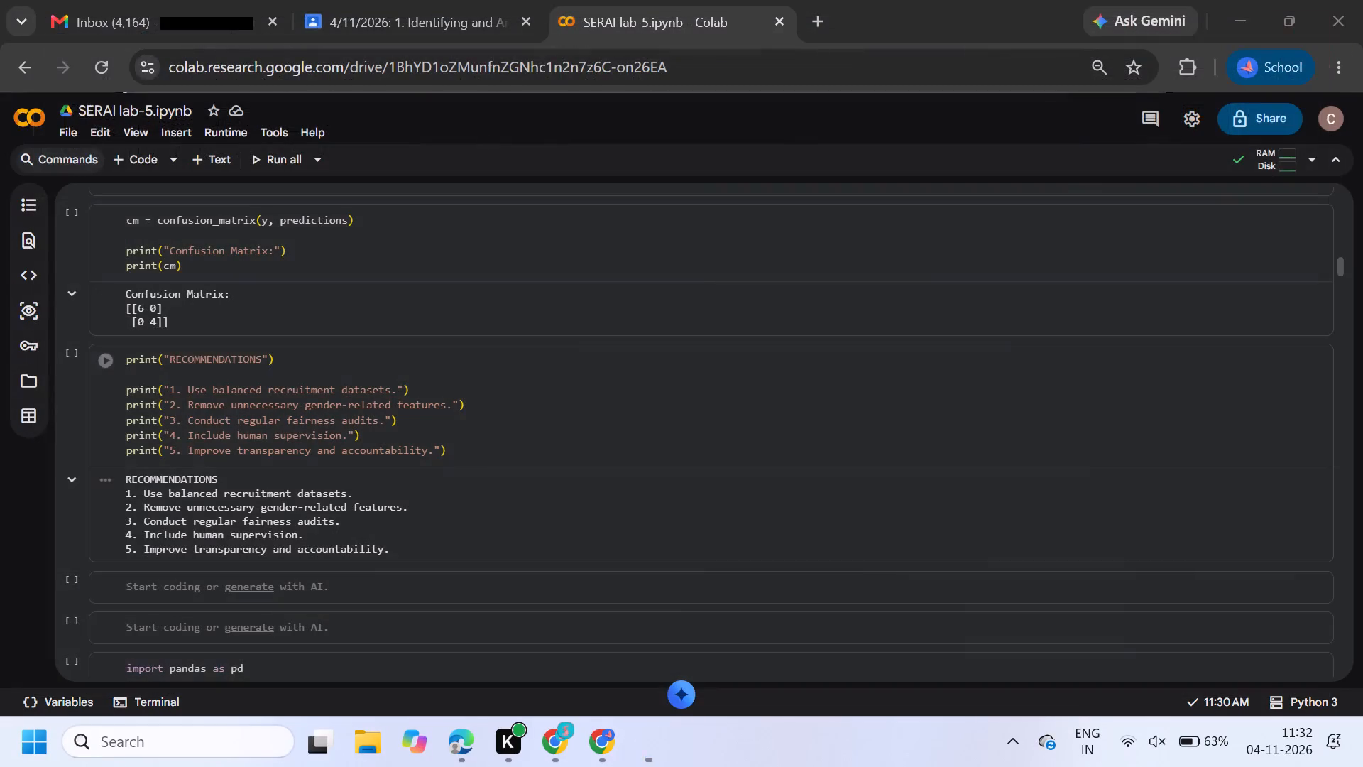
Move the SERAI 1 document on the desktop into the empty spot directly below the Resume document.
right_click(447, 275)
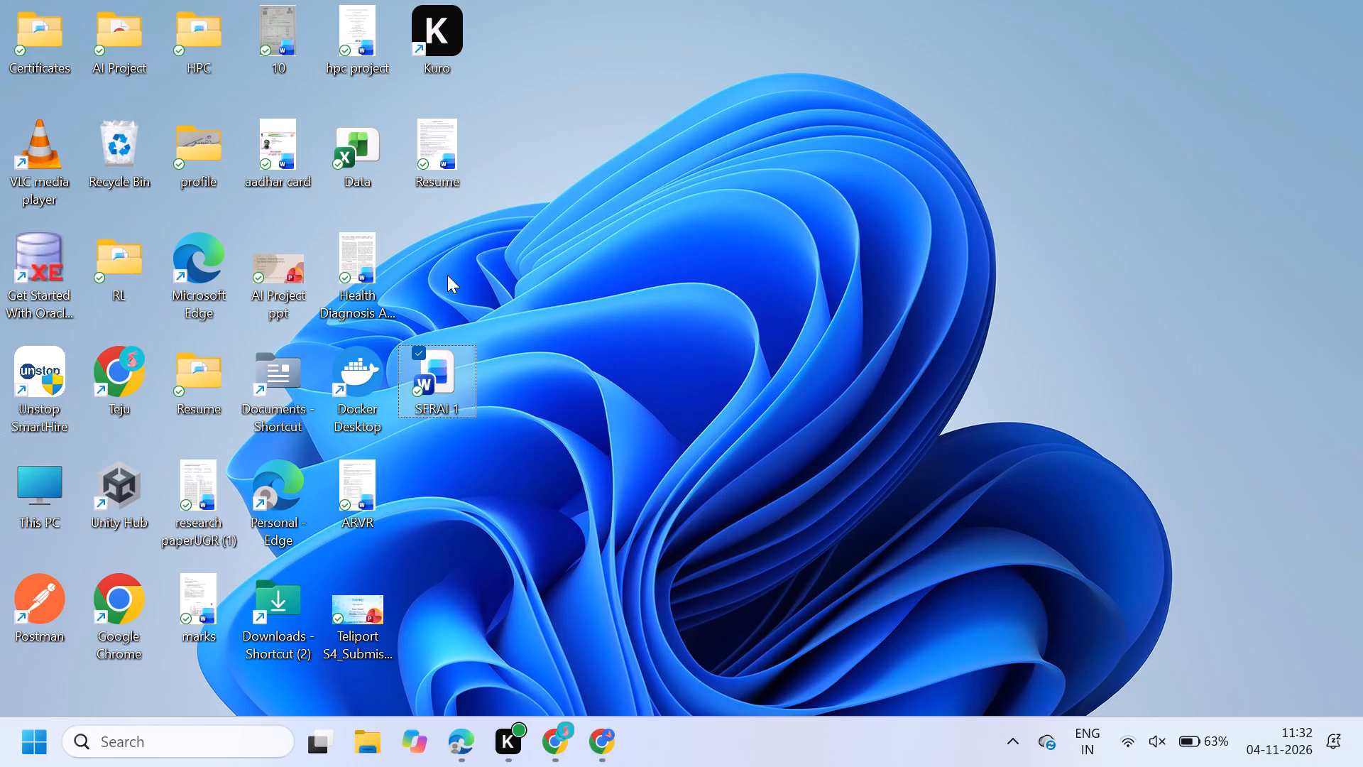
left_click(850, 310)
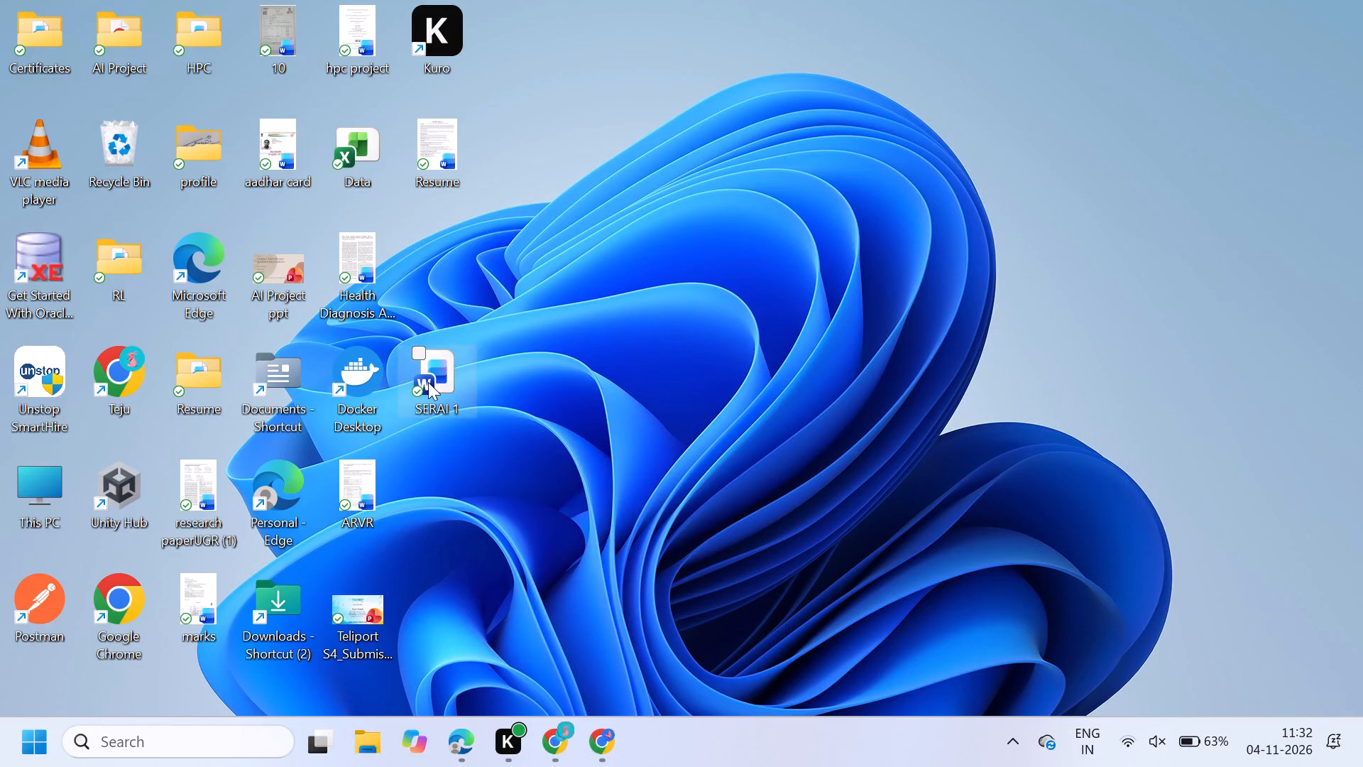
left_click_drag(428, 382, 432, 268)
left_click(437, 383)
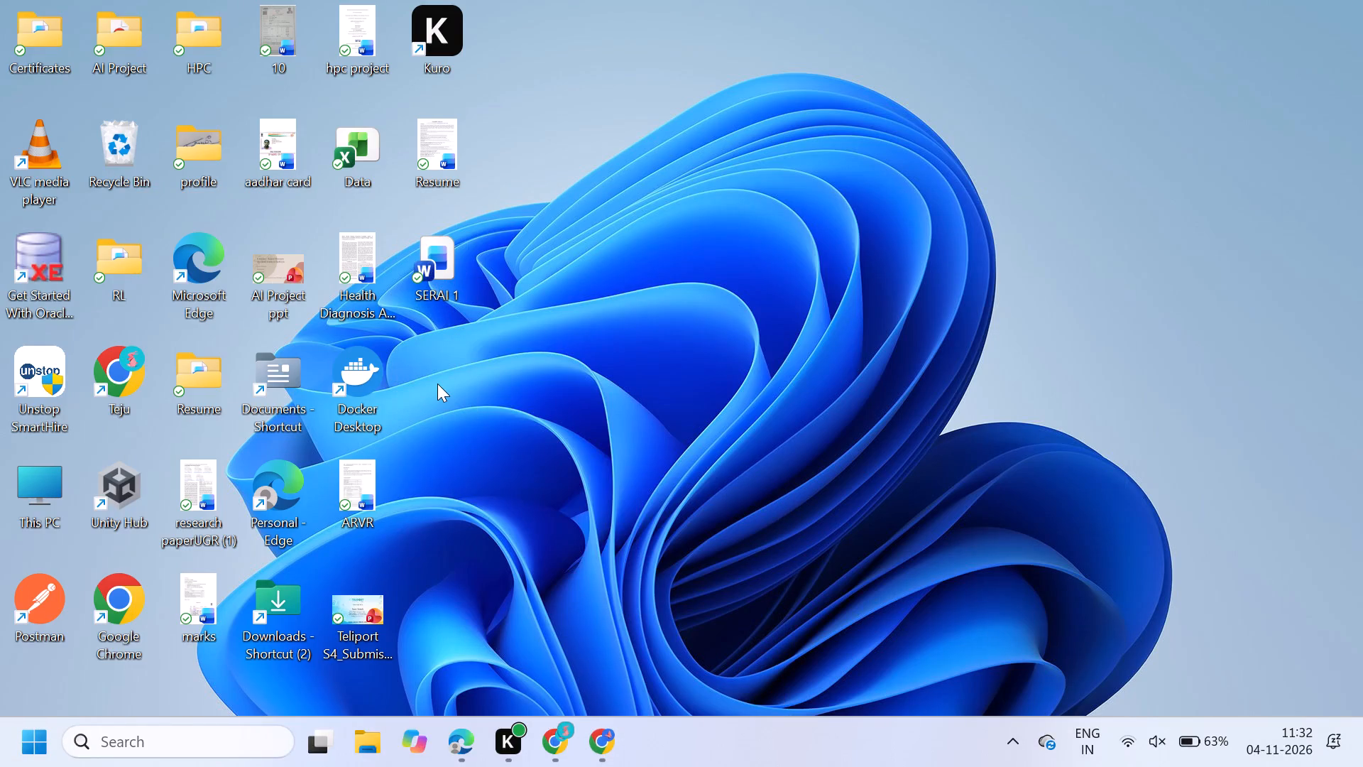
Create a new Word document on the desktop and enter SERAI as the start of its name.
right_click(407, 328)
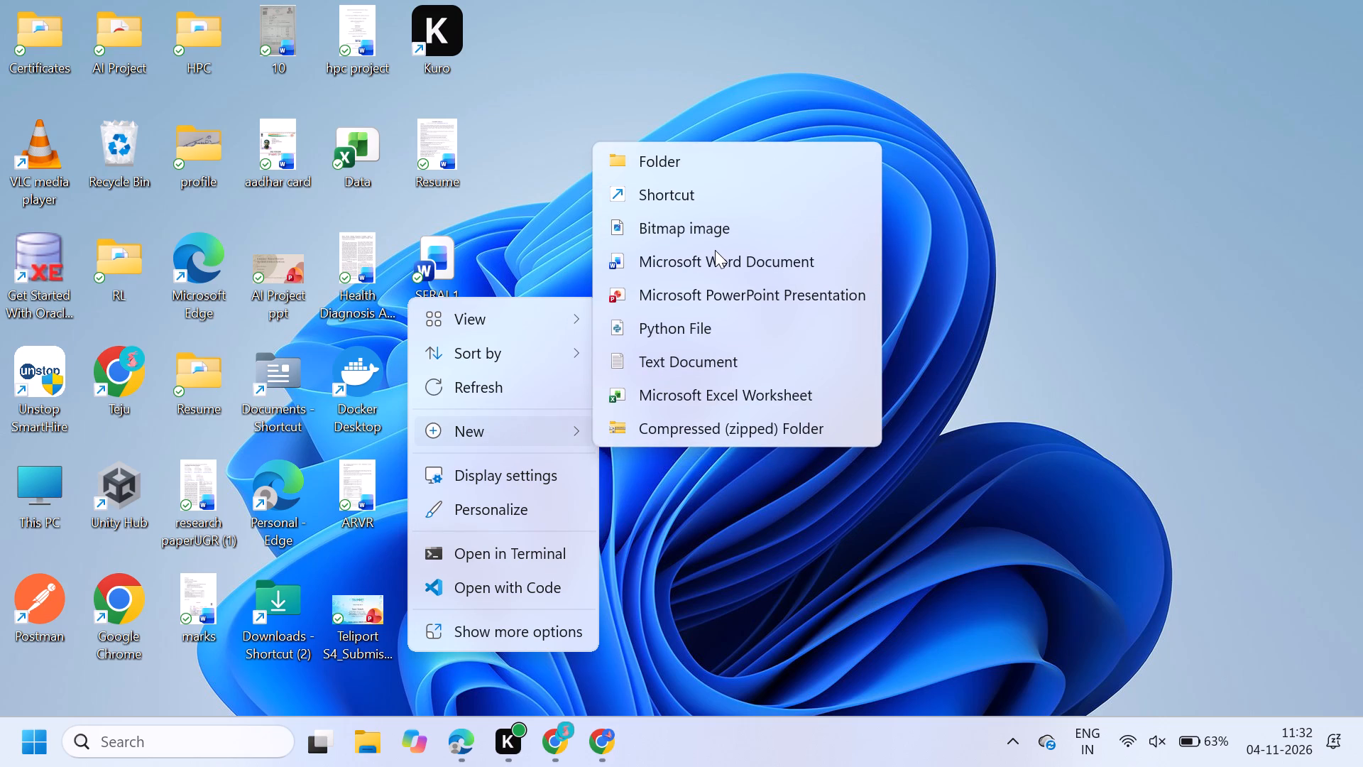
left_click(715, 250)
key("BackSpace")
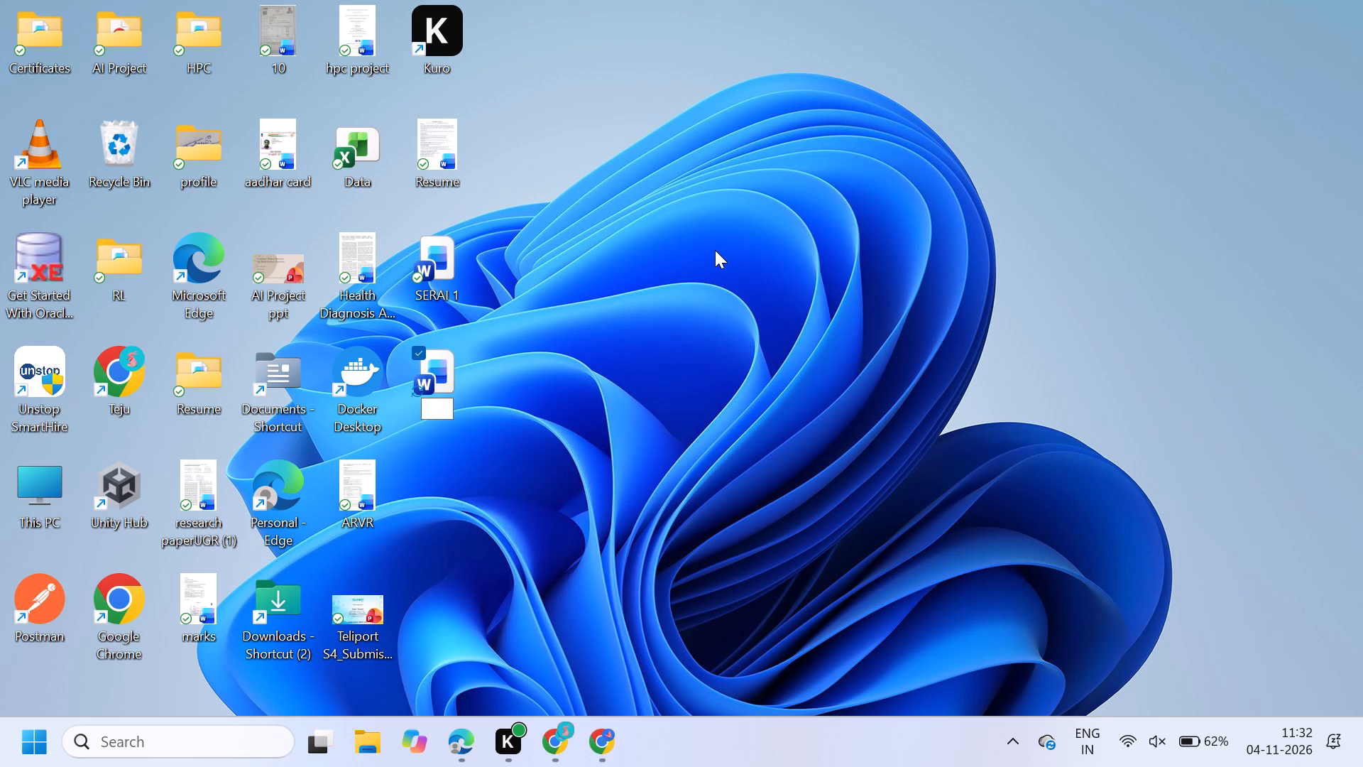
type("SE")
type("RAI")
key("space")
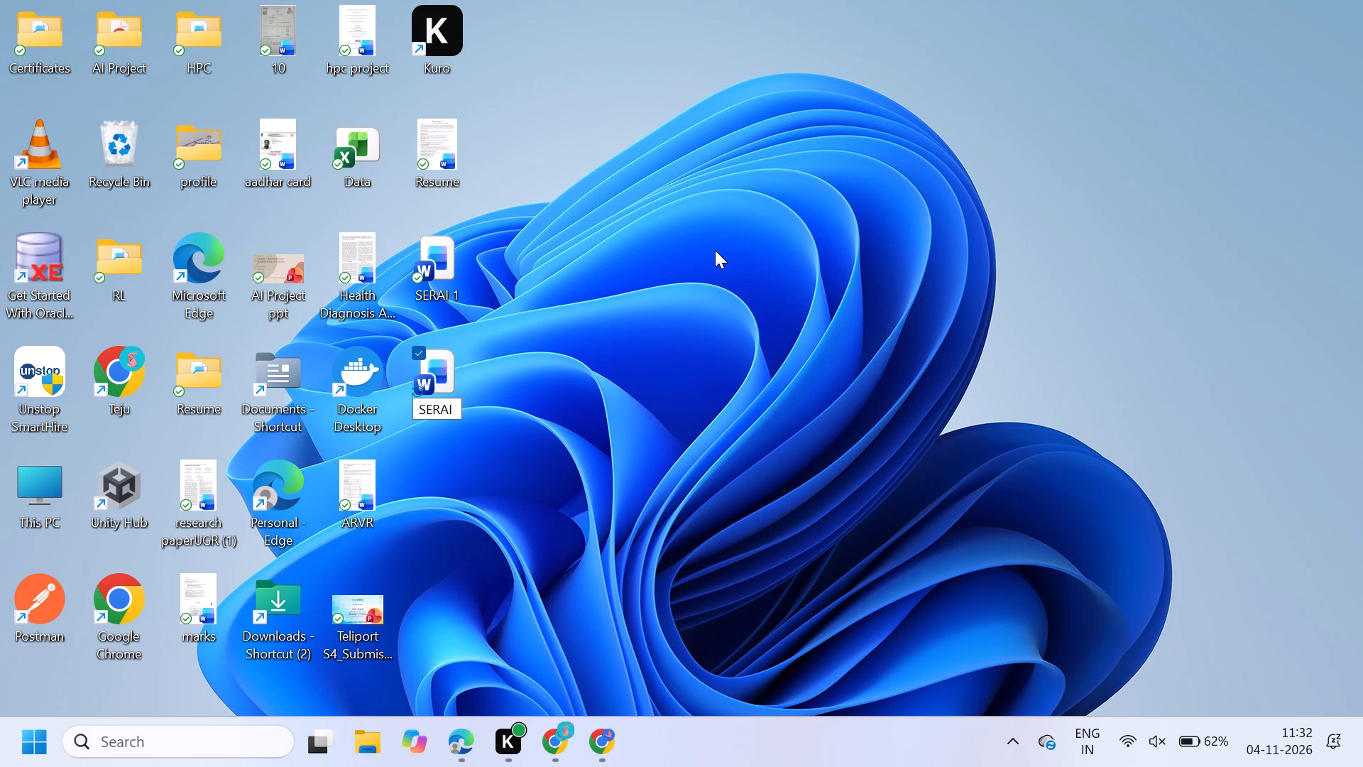
Complete the new Word document's name as SERAI 2.
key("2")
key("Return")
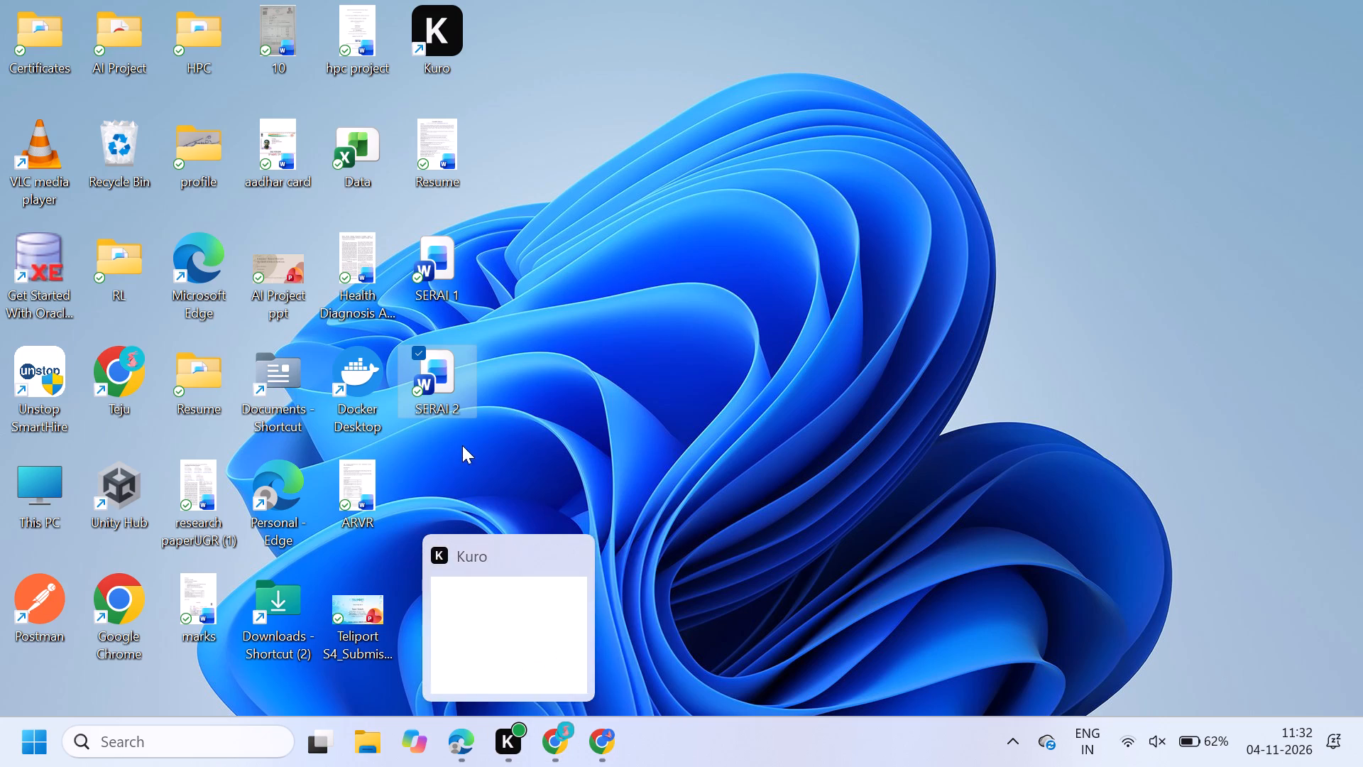
Open the SERAI 2 document from the desktop.
double_click(447, 412)
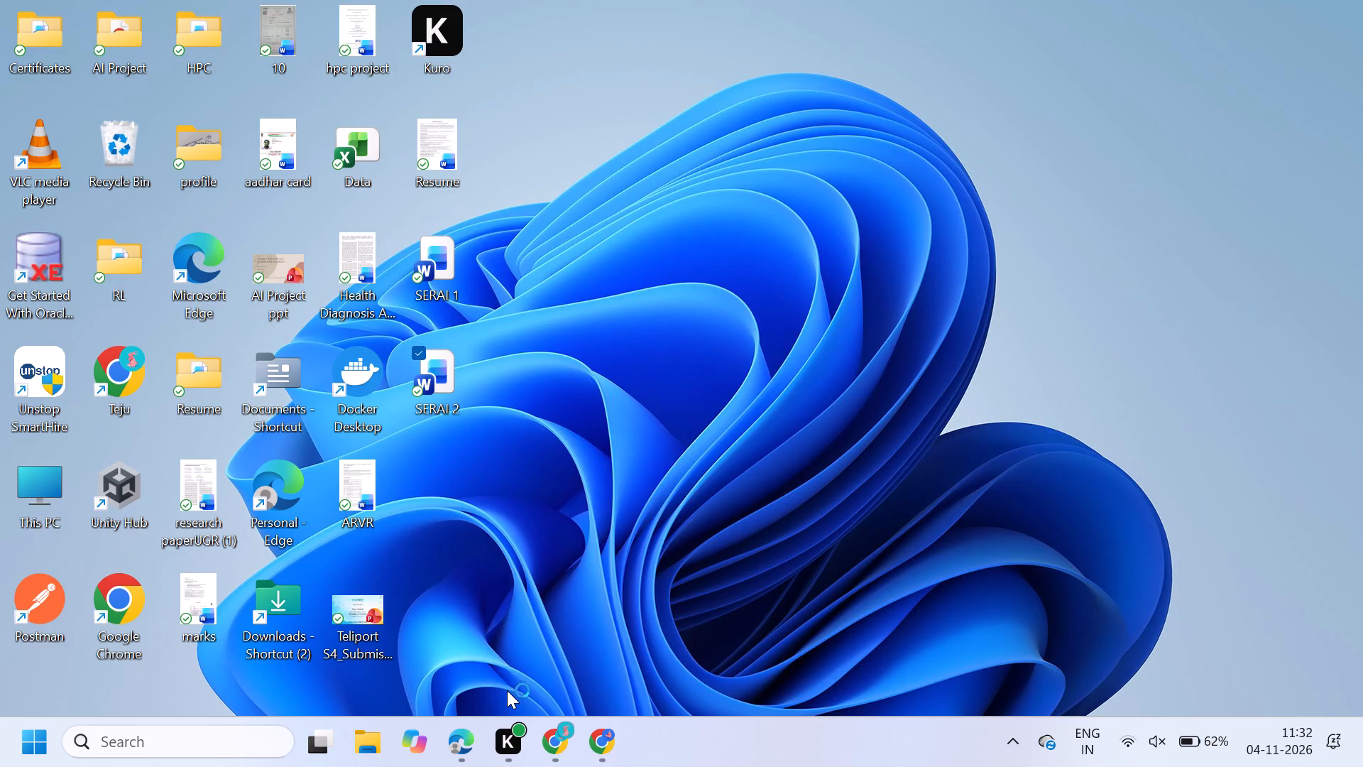
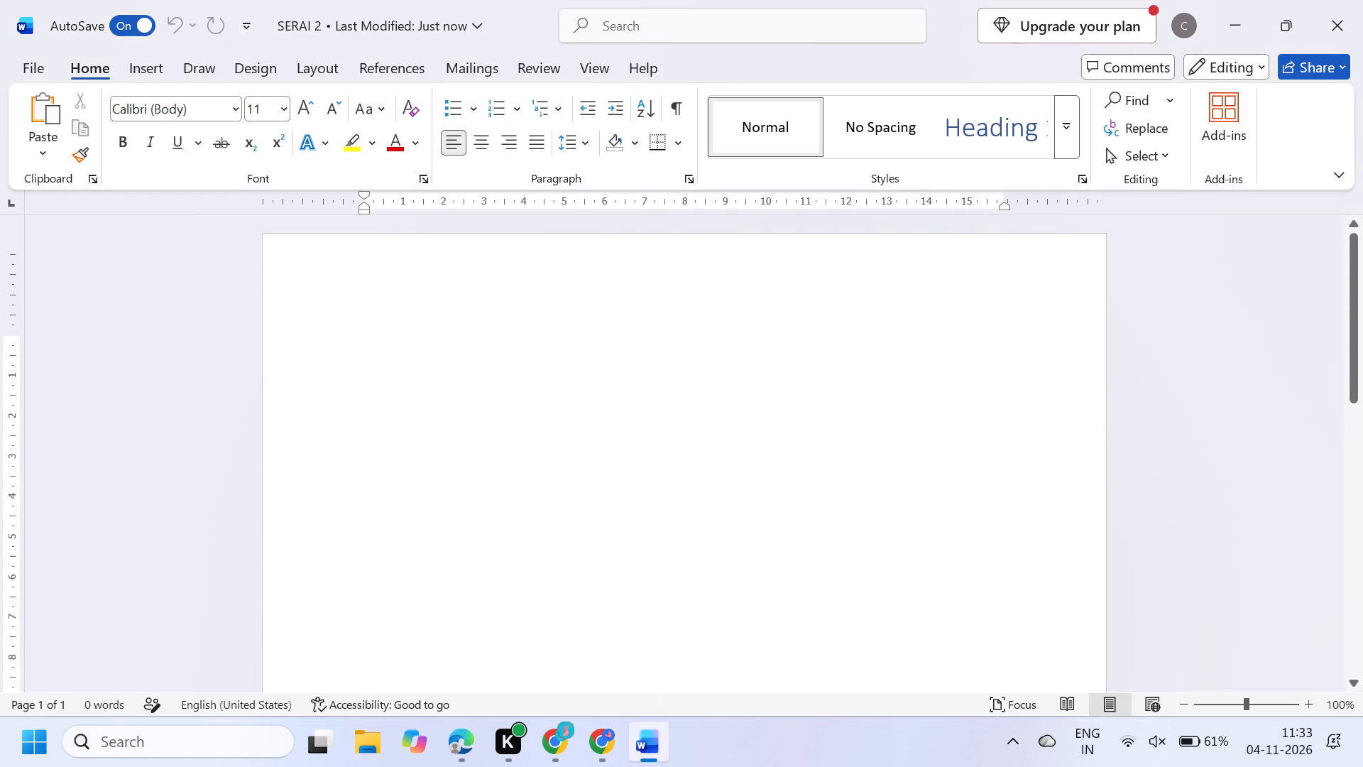
Paste the title "Evaluating Privacy and Consent in an AI Facial Recognition System" and format it in bold Times New Roman, size 13.
key("ctrl+v")
key("ctrl+a")
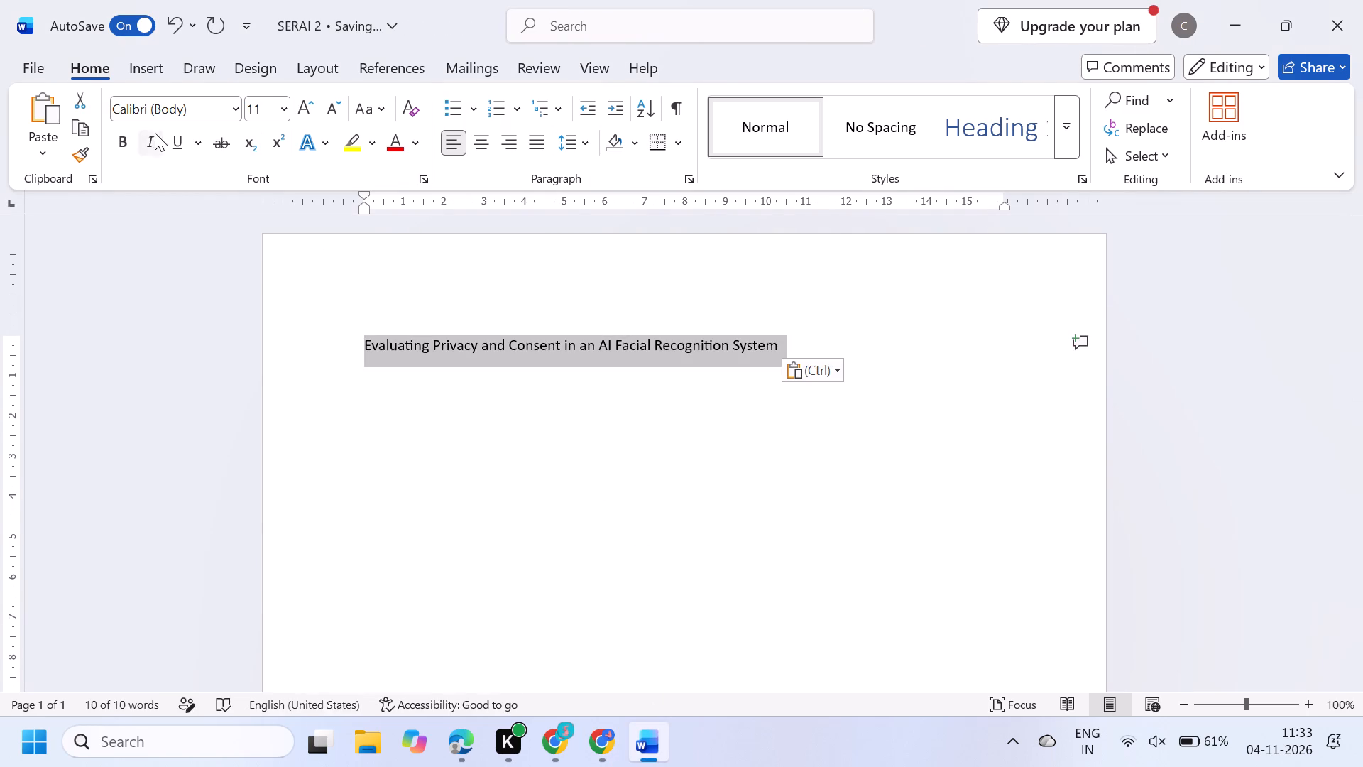
left_click(196, 114)
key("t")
key("Return")
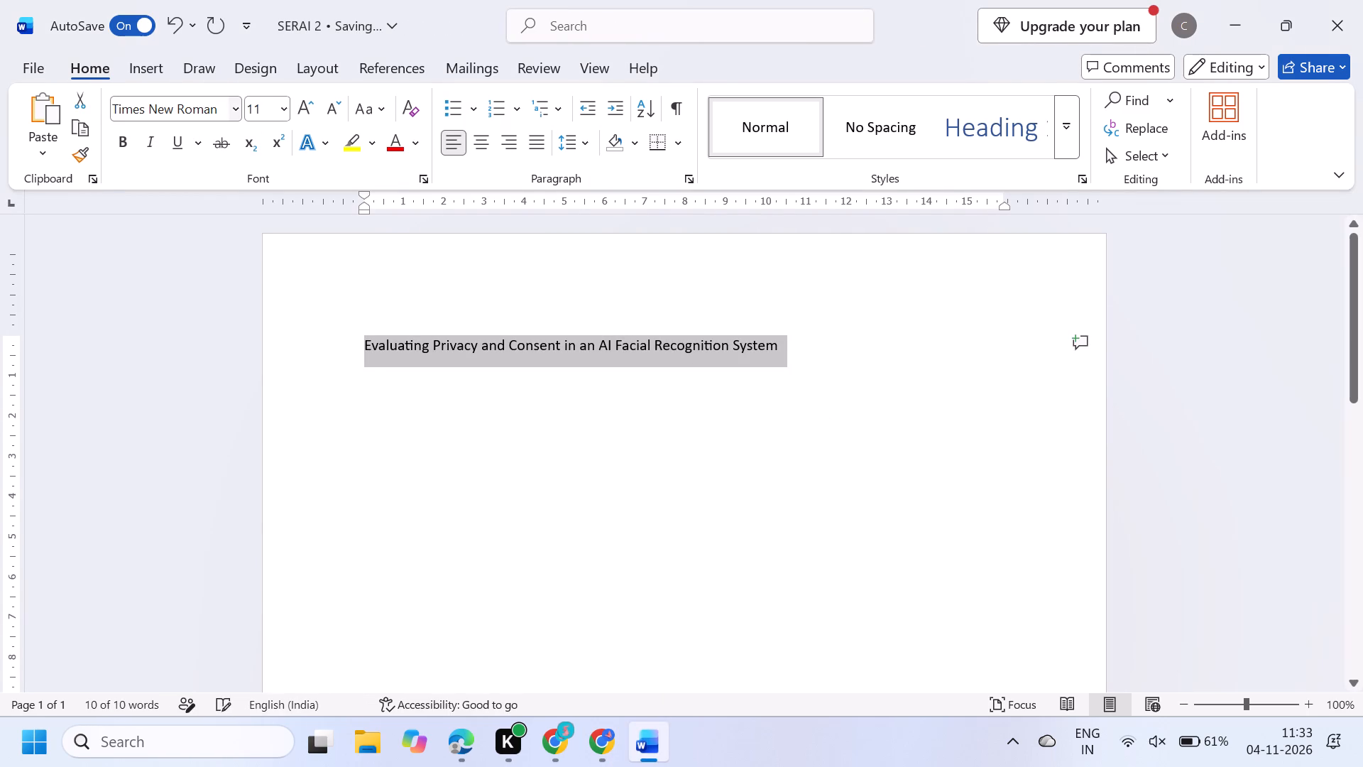
left_click(271, 109)
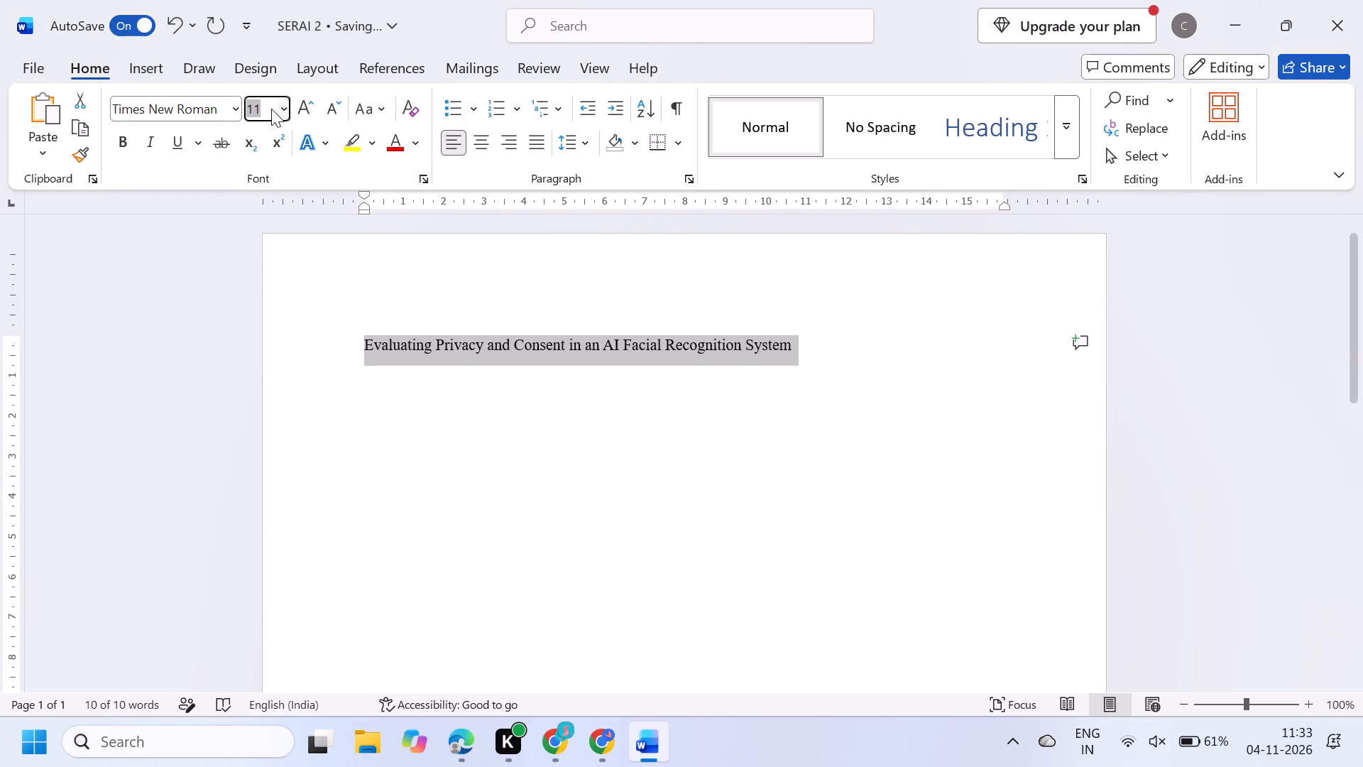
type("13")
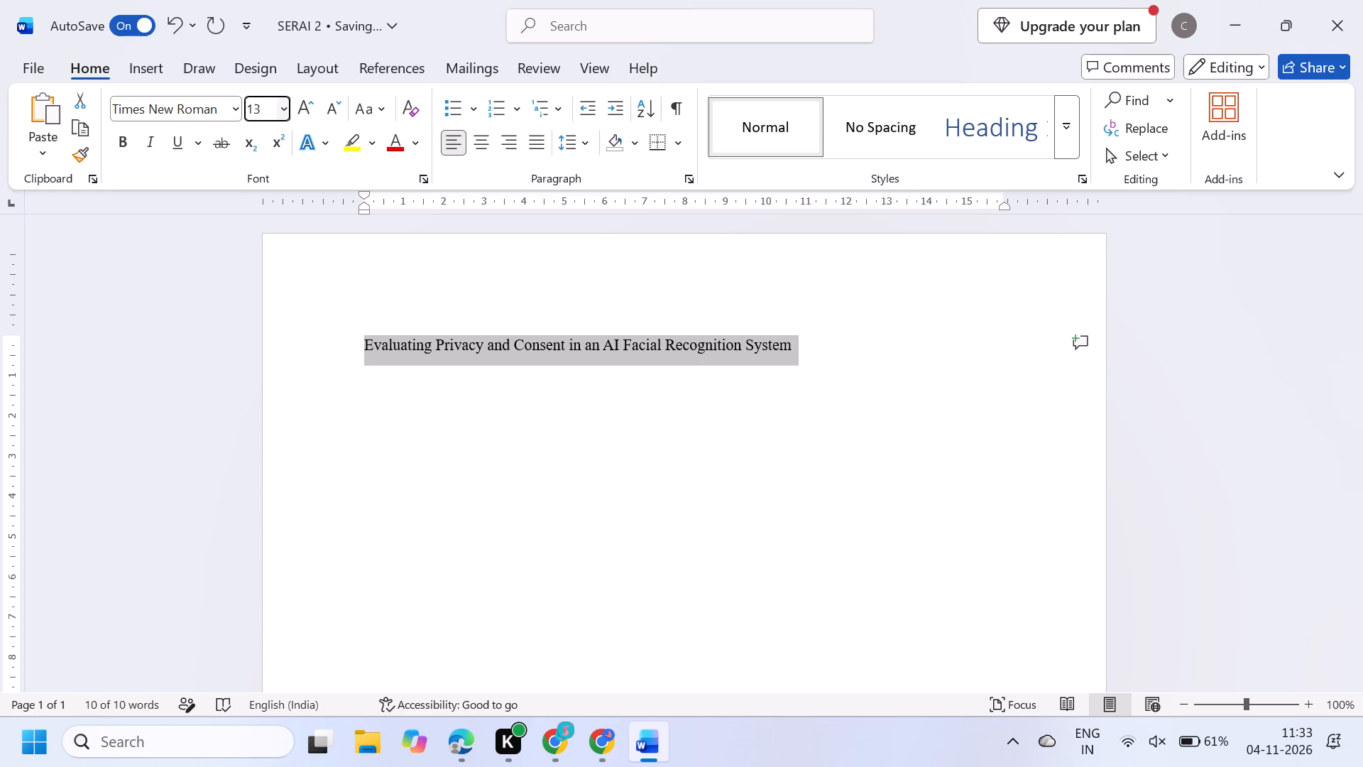
left_click(135, 134)
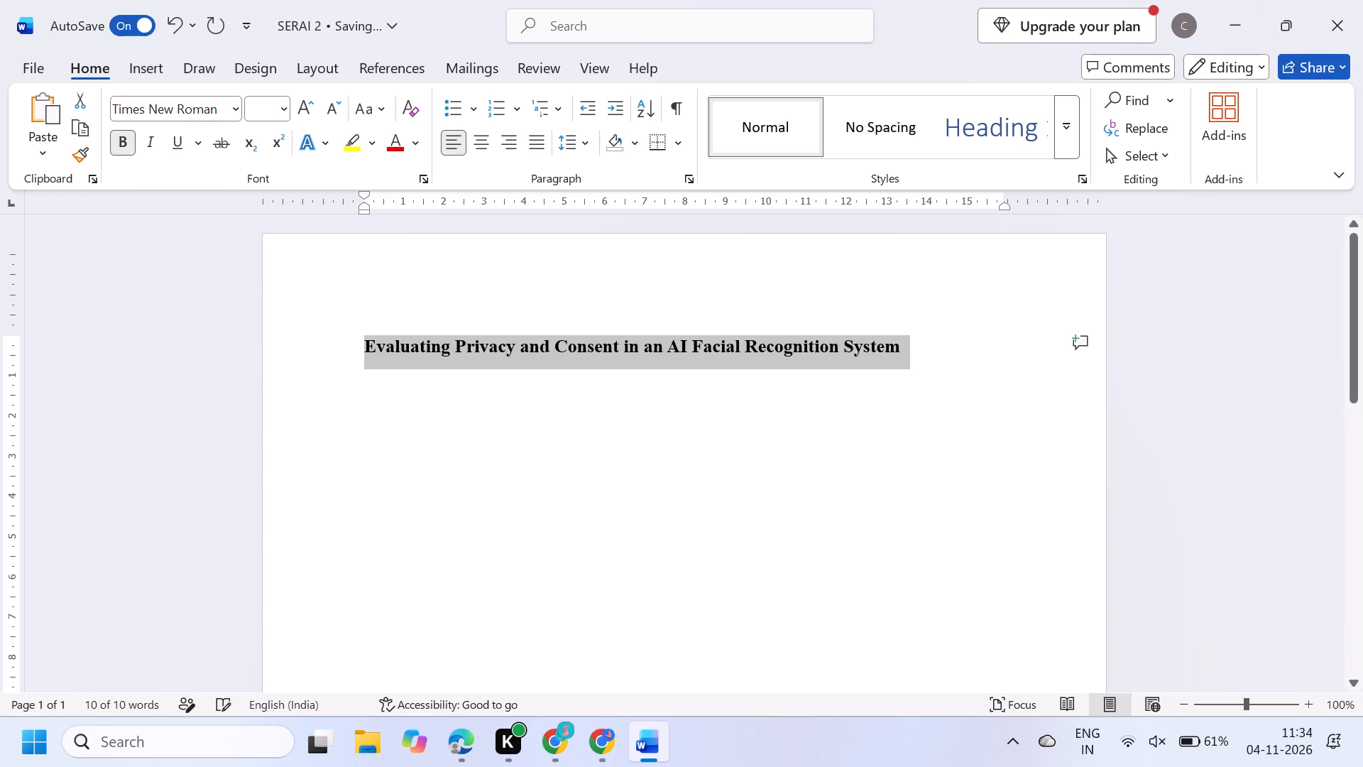
Insert four spaces before the title to shift its first line inward.
left_click(366, 354)
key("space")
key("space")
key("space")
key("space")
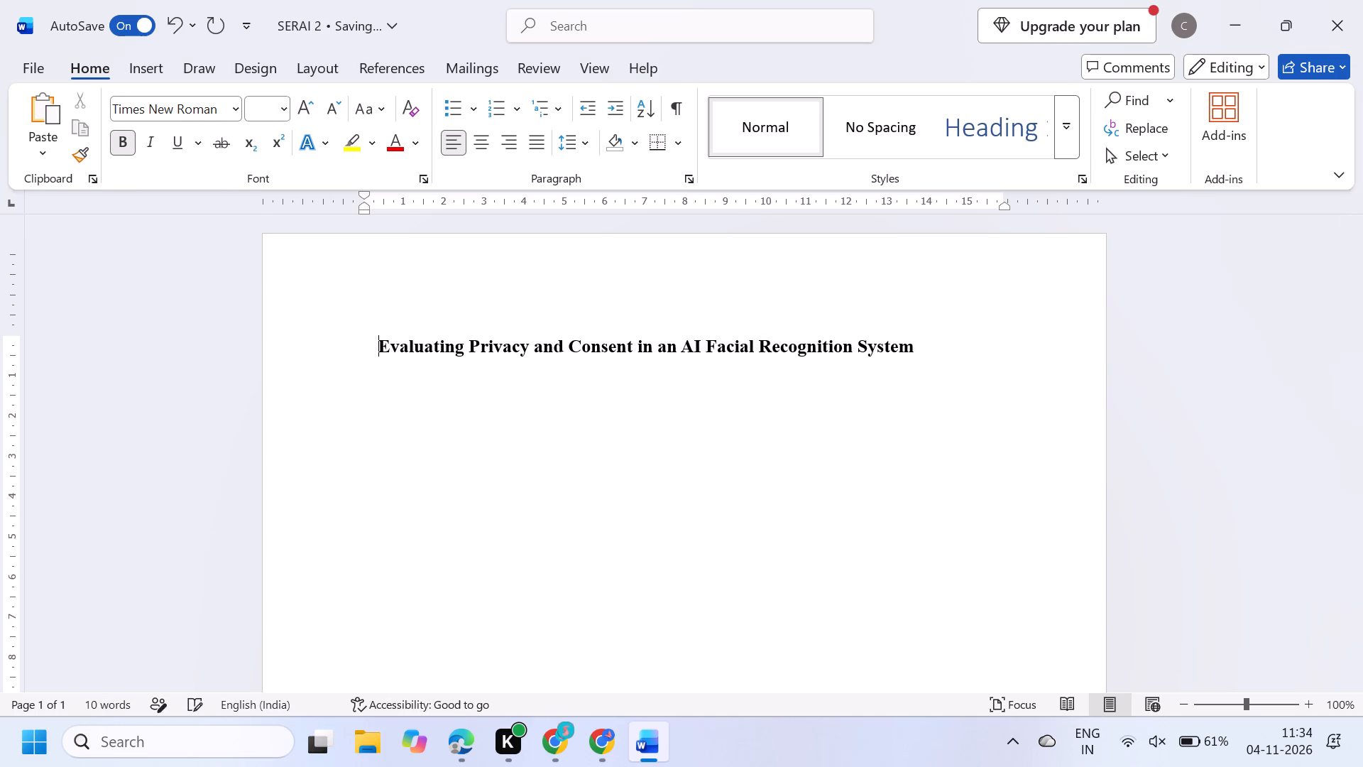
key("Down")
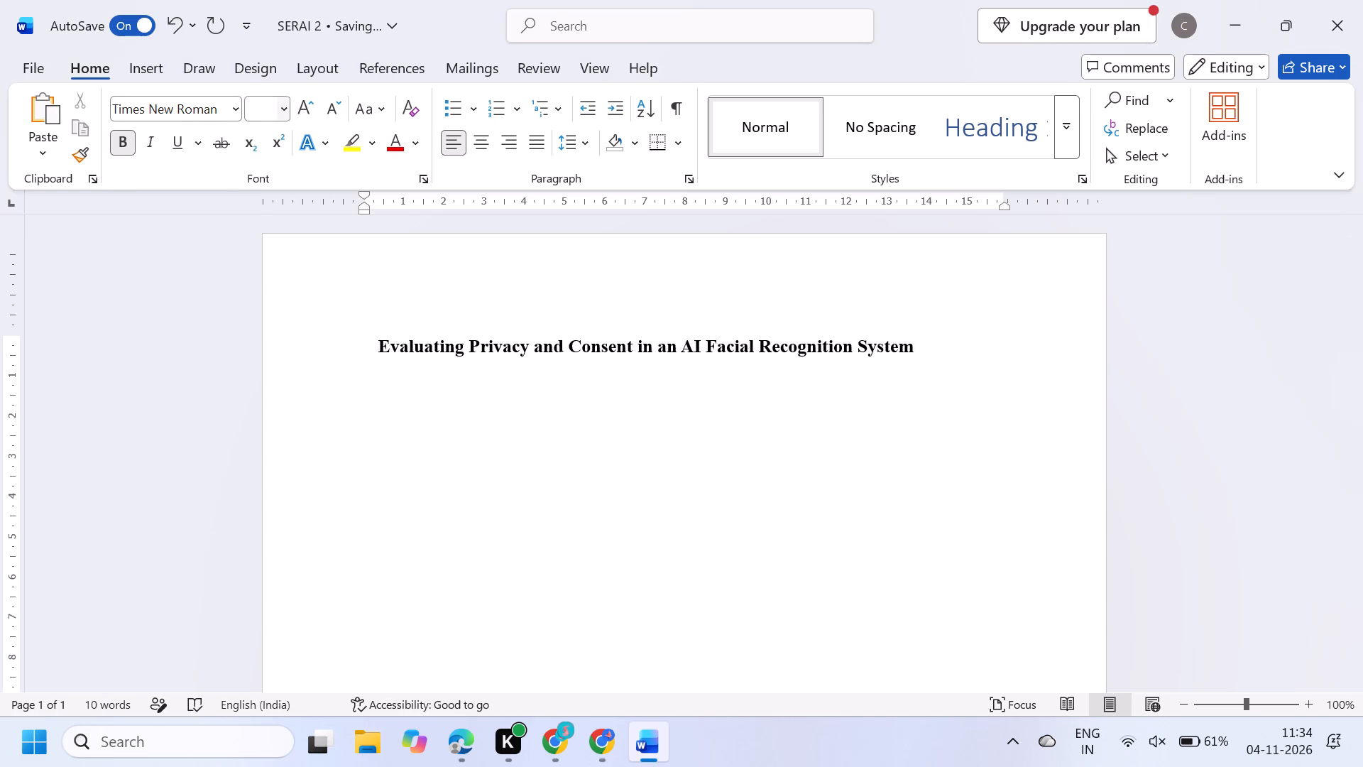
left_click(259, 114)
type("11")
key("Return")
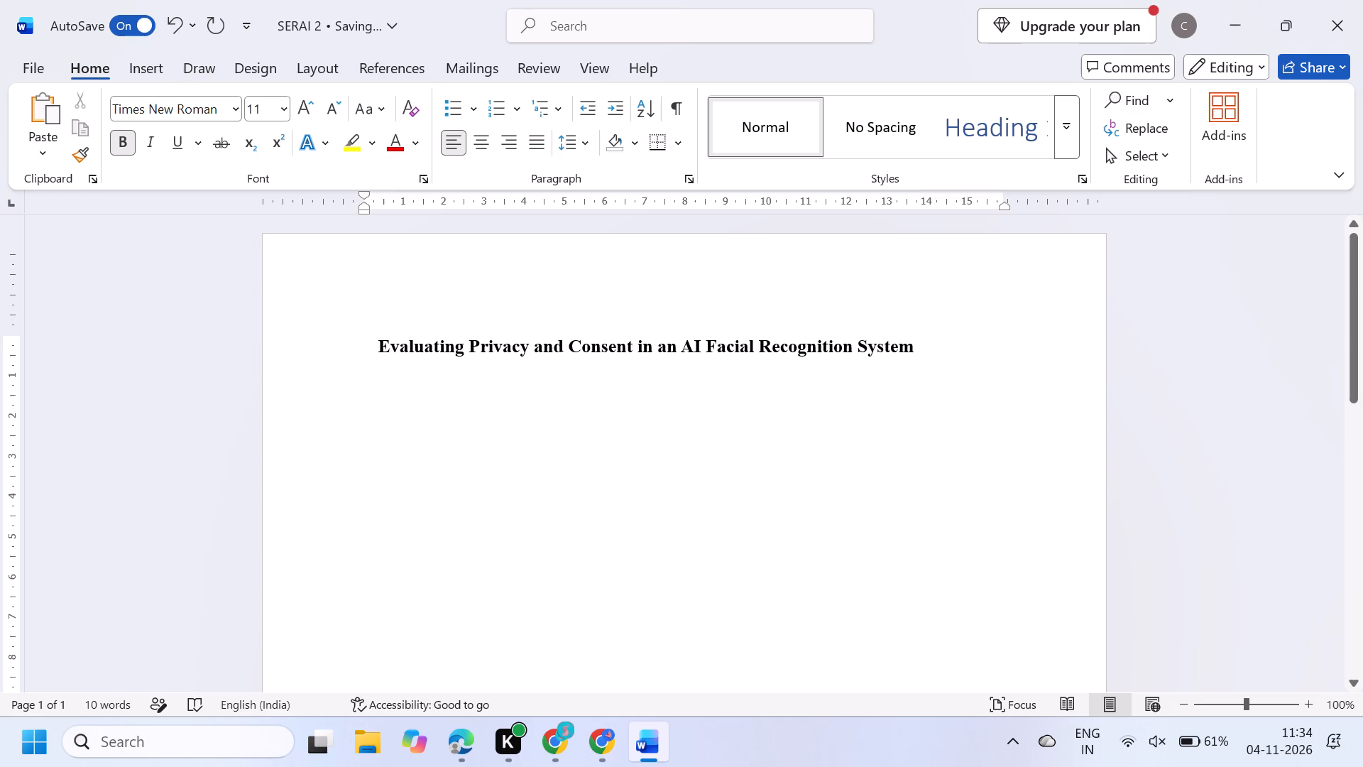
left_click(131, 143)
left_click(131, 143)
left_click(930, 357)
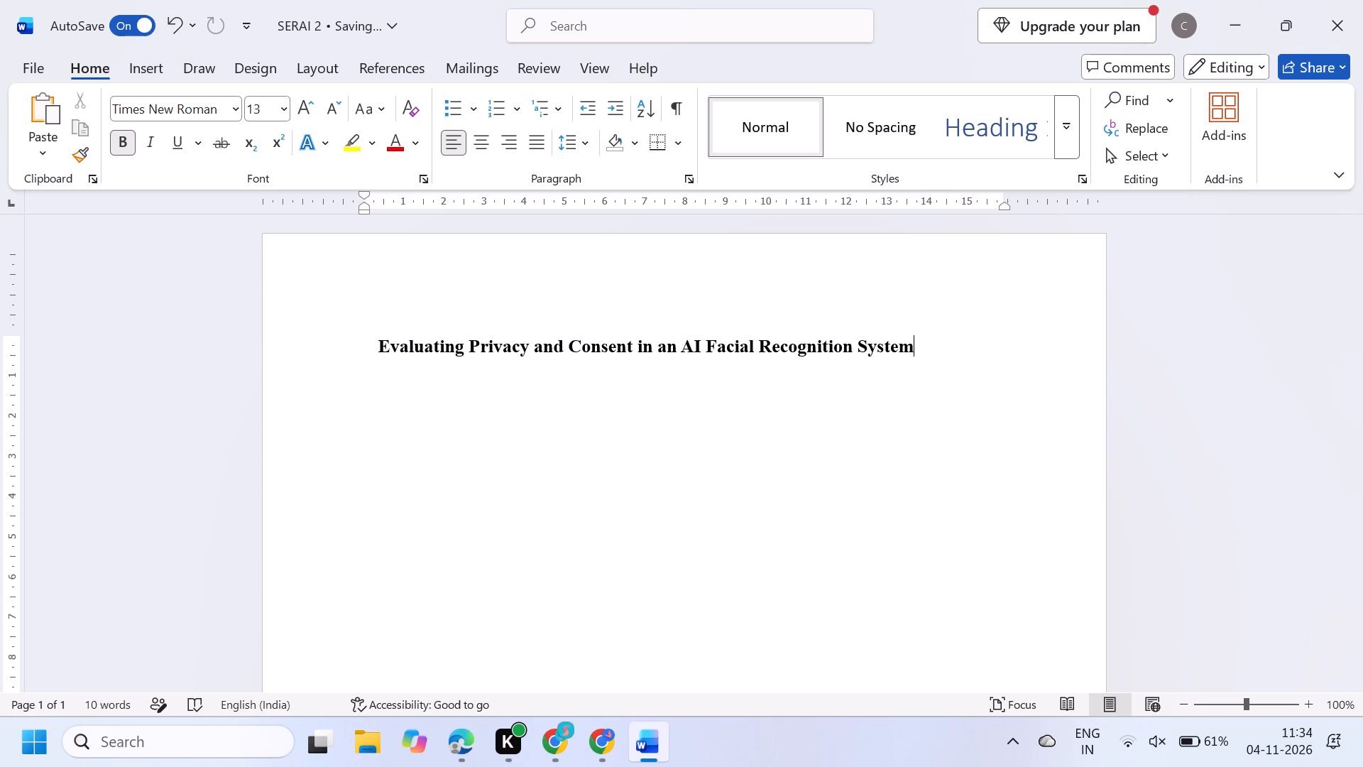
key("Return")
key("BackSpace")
Move the title paragraph's hanging indent about 1.25 cm outward into the left page margin.
left_click_drag(362, 202, 322, 202)
left_click_drag(322, 202, 310, 202)
left_click(331, 379)
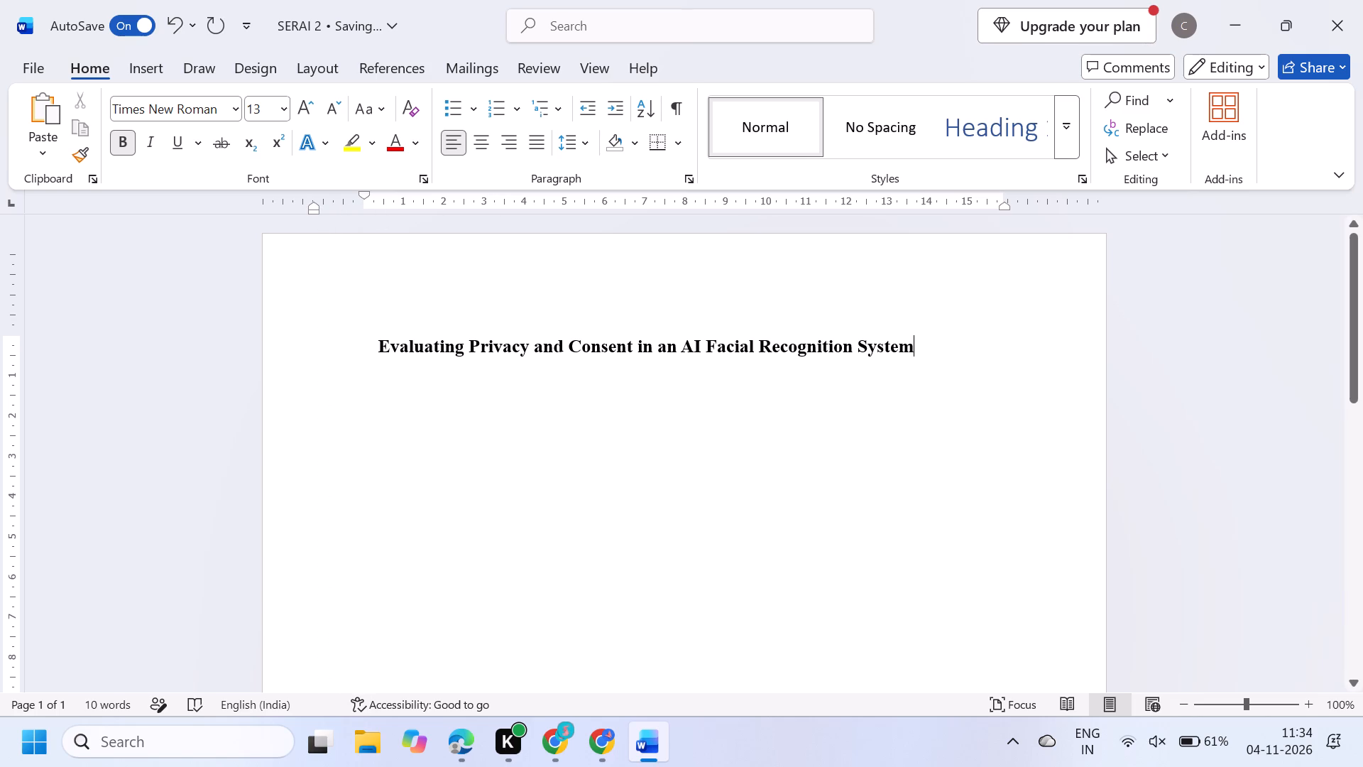
Enter the student's name, the roll number and the batch B-27 on three separate lines below the title.
left_click(958, 355)
key("Return")
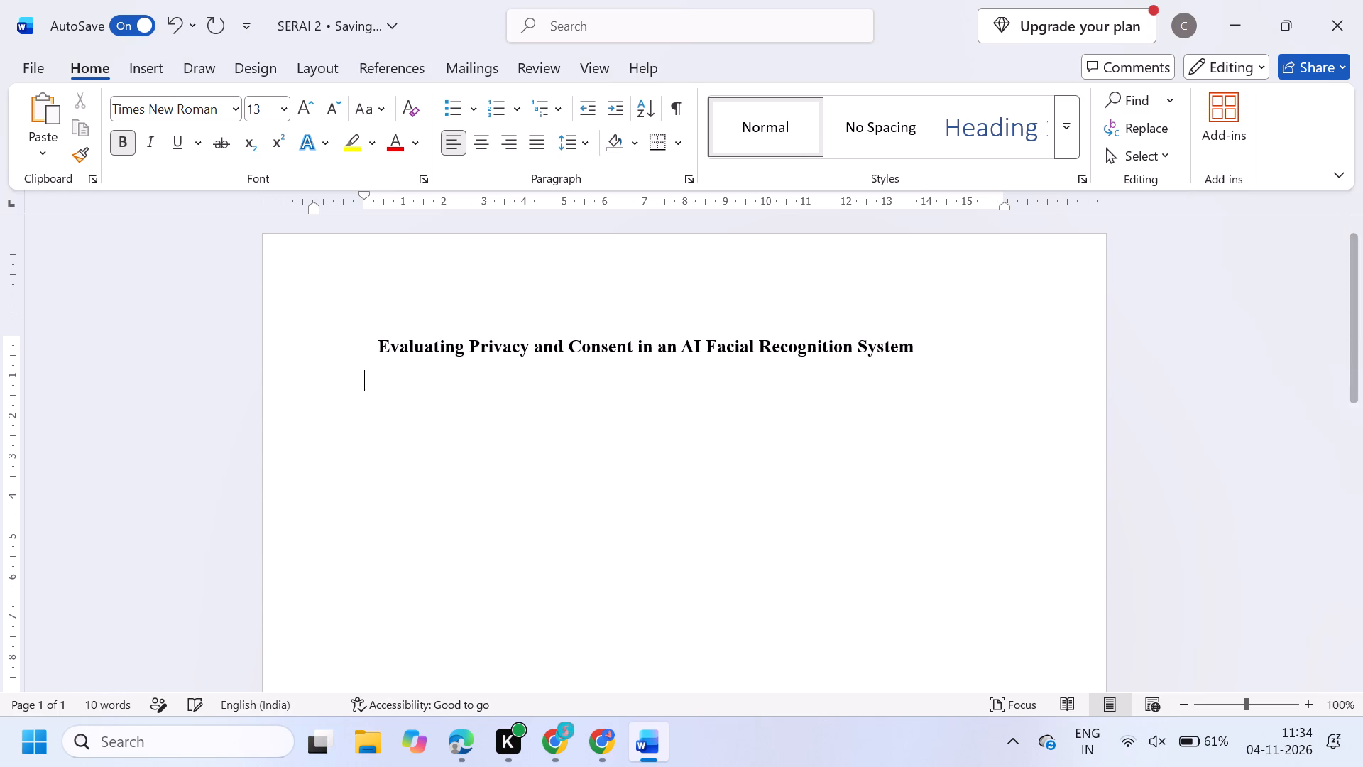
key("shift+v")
key("BackSpace")
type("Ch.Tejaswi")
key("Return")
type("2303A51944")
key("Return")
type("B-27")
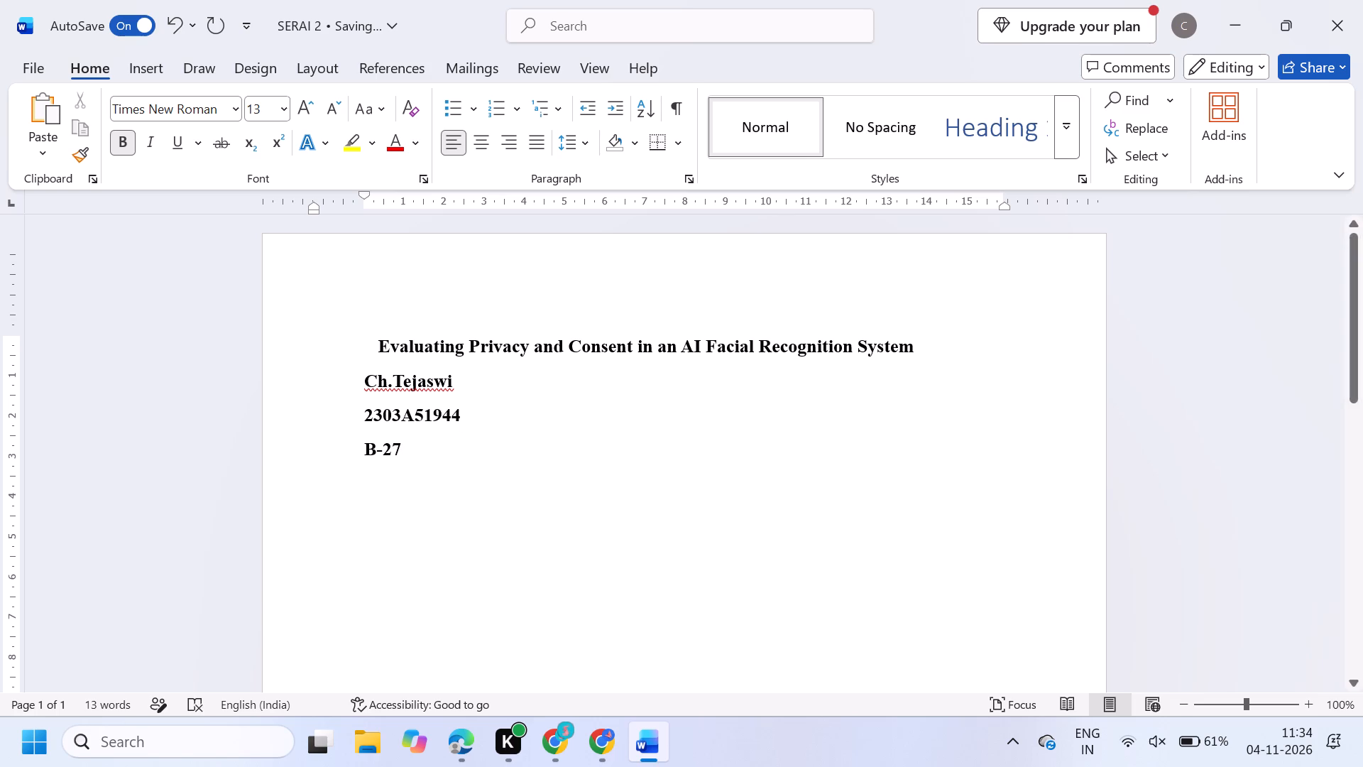
Move the document's left page margin about 1 cm outward.
left_click(361, 200)
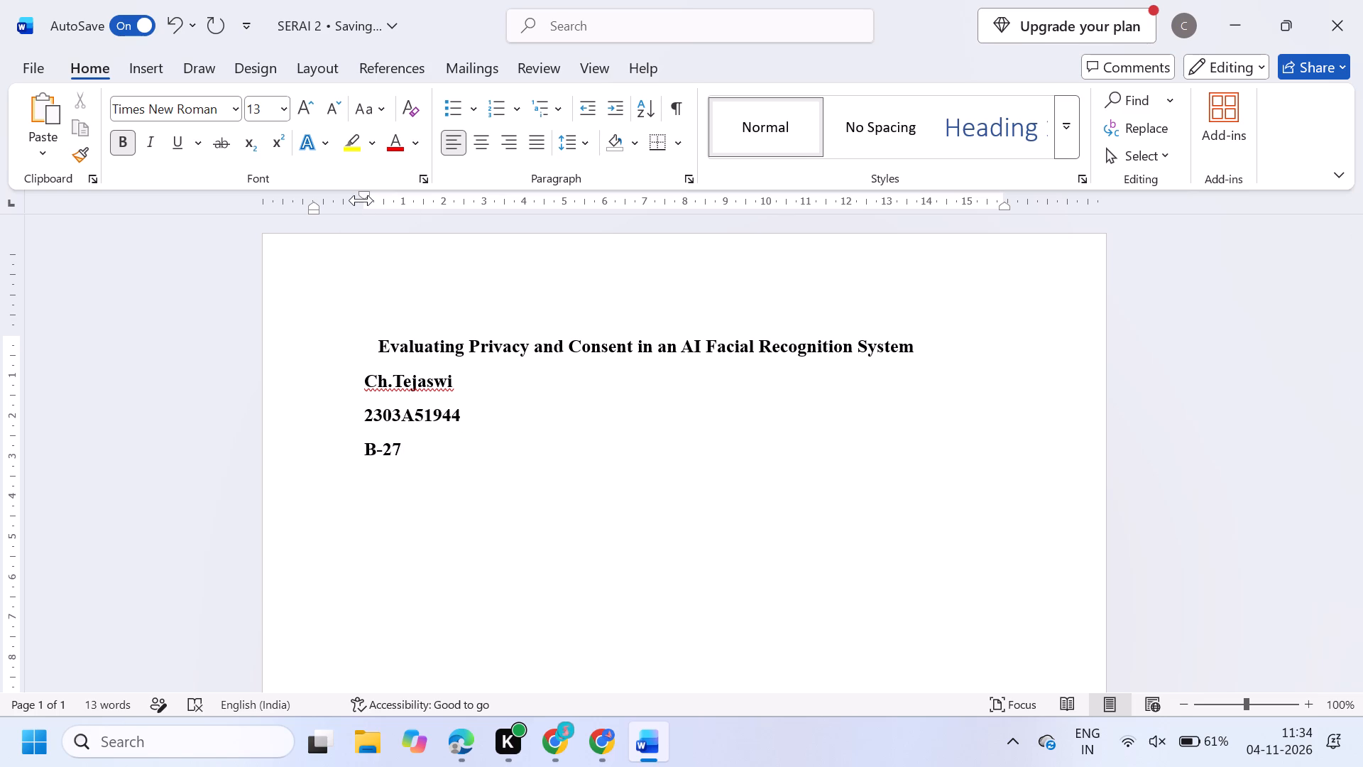
left_click_drag(361, 200, 325, 206)
Add sixteen more spaces before the title so that it sits roughly centred on the page.
left_click(332, 337)
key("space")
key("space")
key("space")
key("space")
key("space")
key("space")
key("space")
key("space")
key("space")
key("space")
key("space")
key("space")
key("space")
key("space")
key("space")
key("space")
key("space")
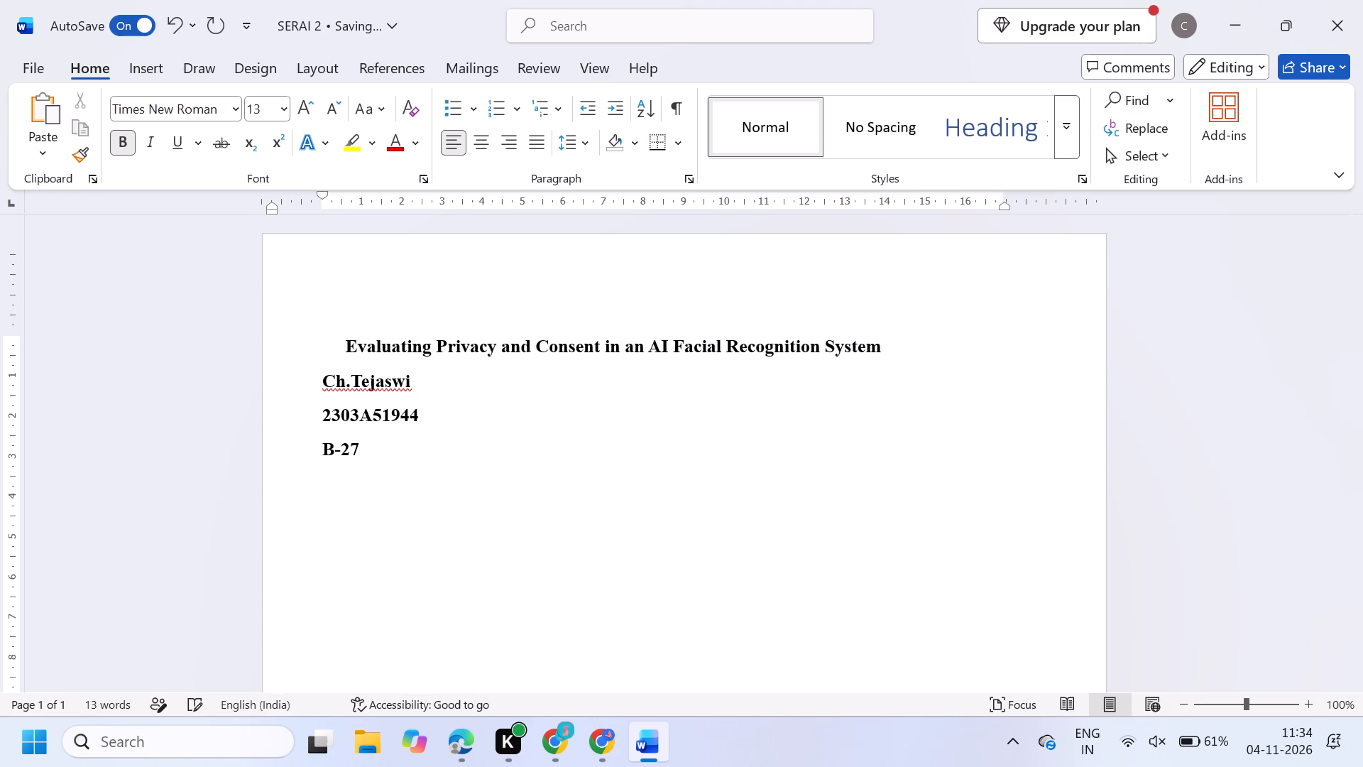
key("BackSpace")
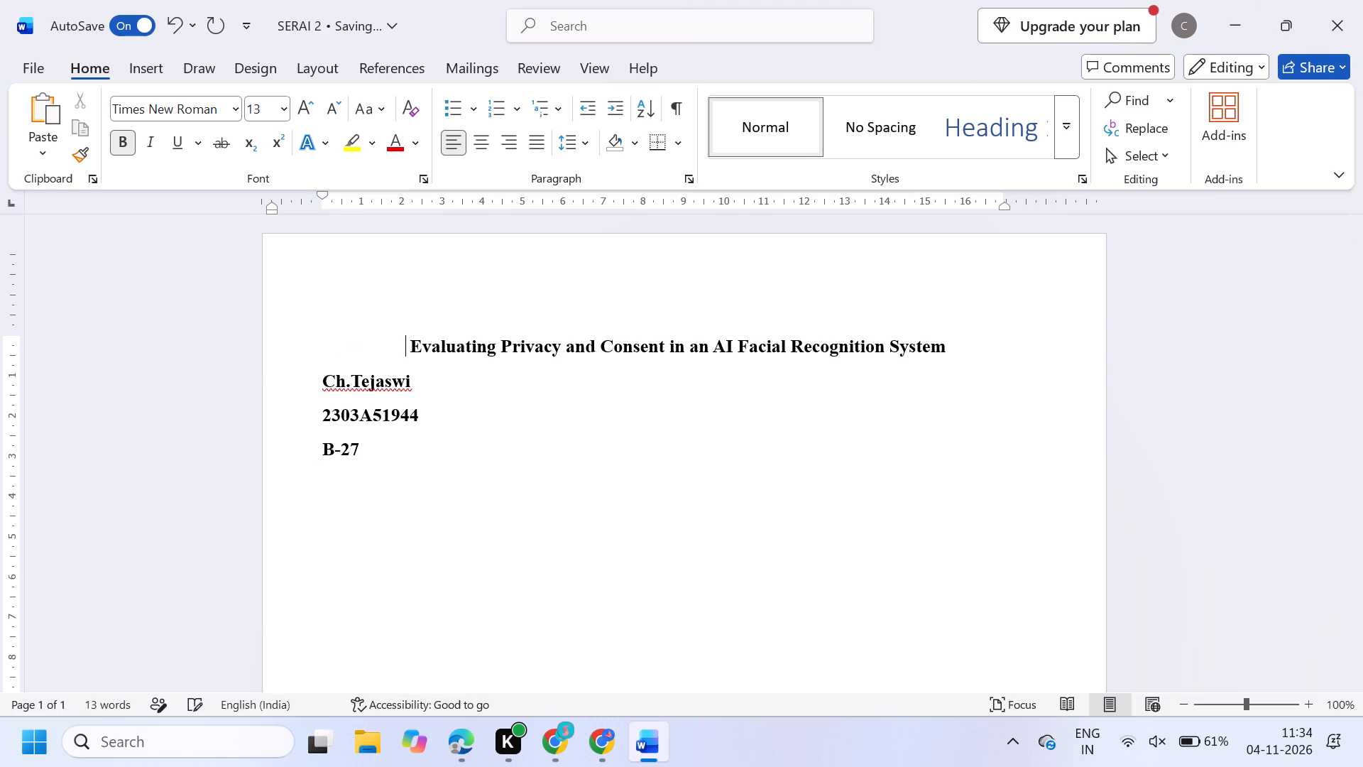
Insert a space after the initials in the student's name and start an empty line below B-27.
left_click(350, 383)
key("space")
left_click(373, 457)
key("Return")
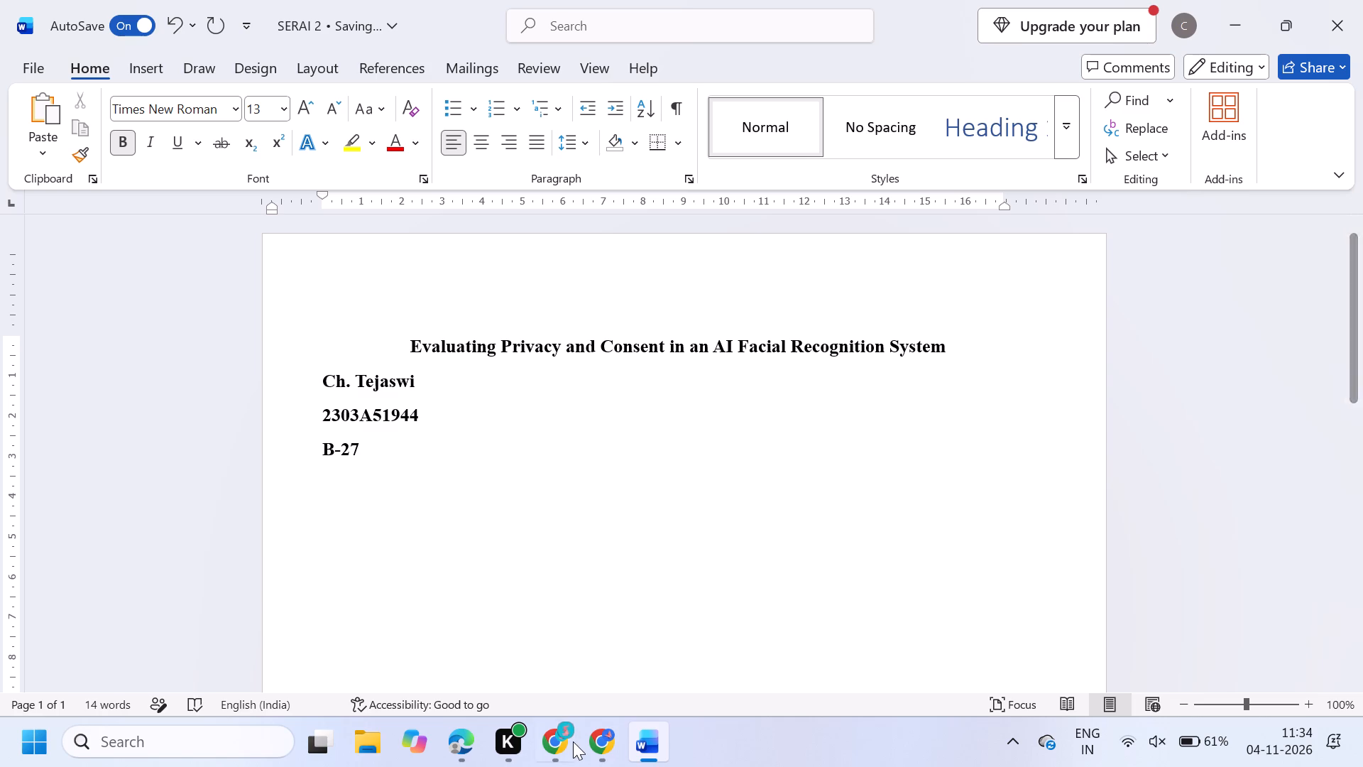
Switch to the SERAI lab-5.ipynb Colab notebook and capture a full-width screenshot of the student biometric data code and its output table.
left_click(589, 745)
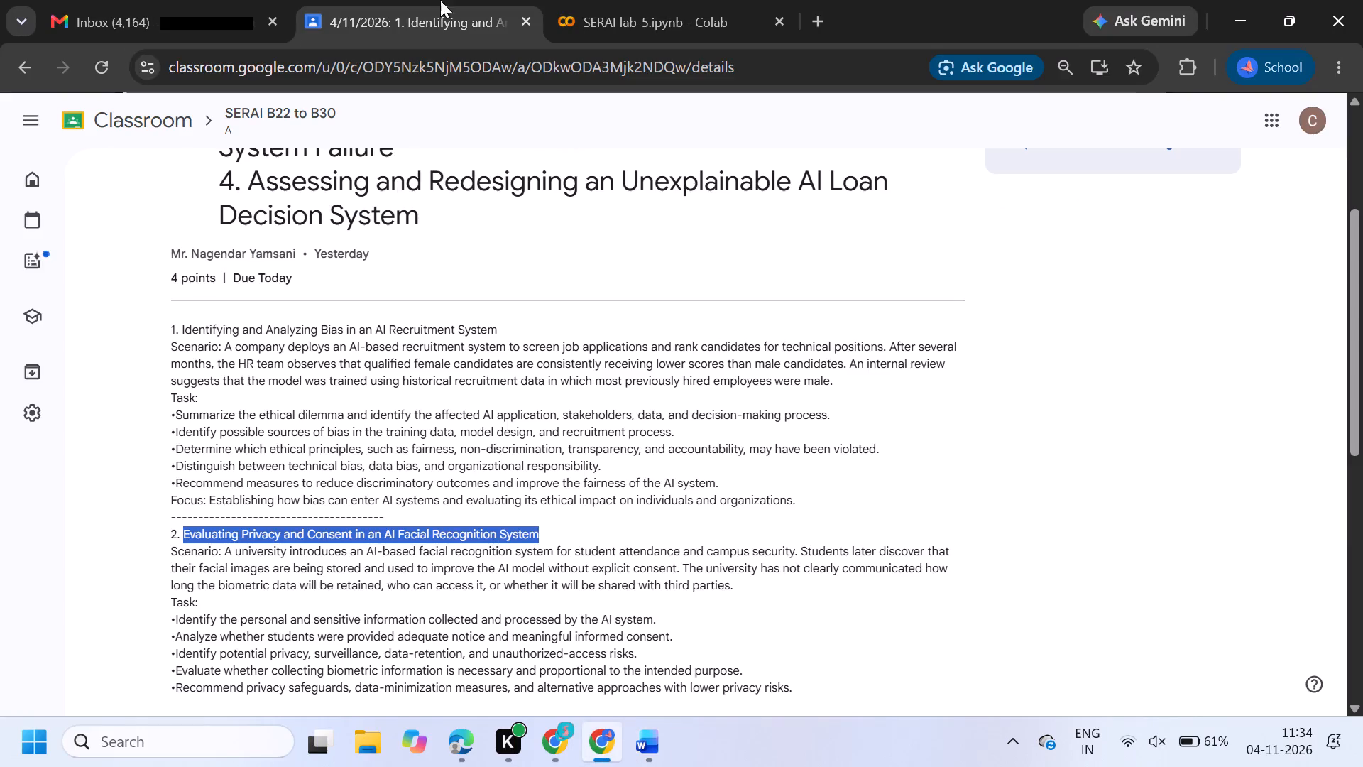
left_click(563, 0)
scroll(552, 259, "down", 2)
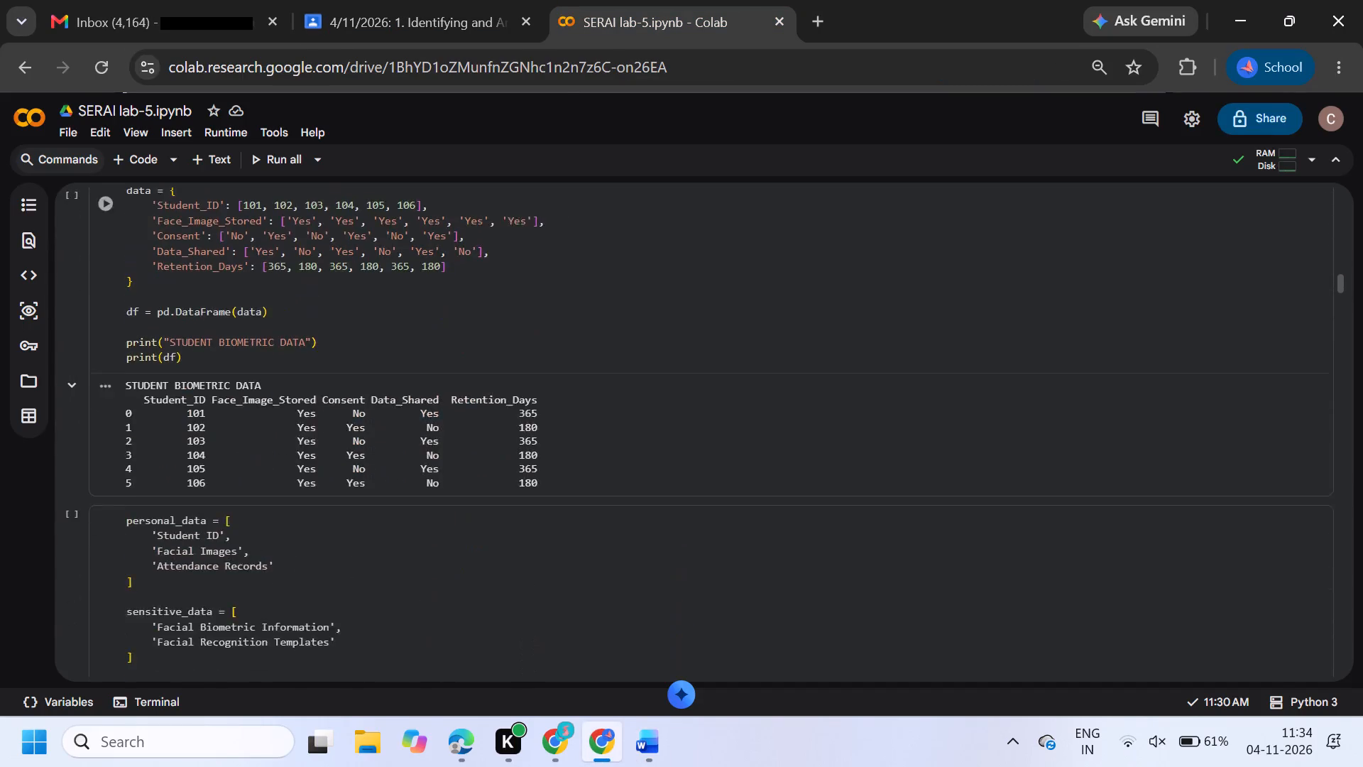
scroll(552, 259, "down", 3)
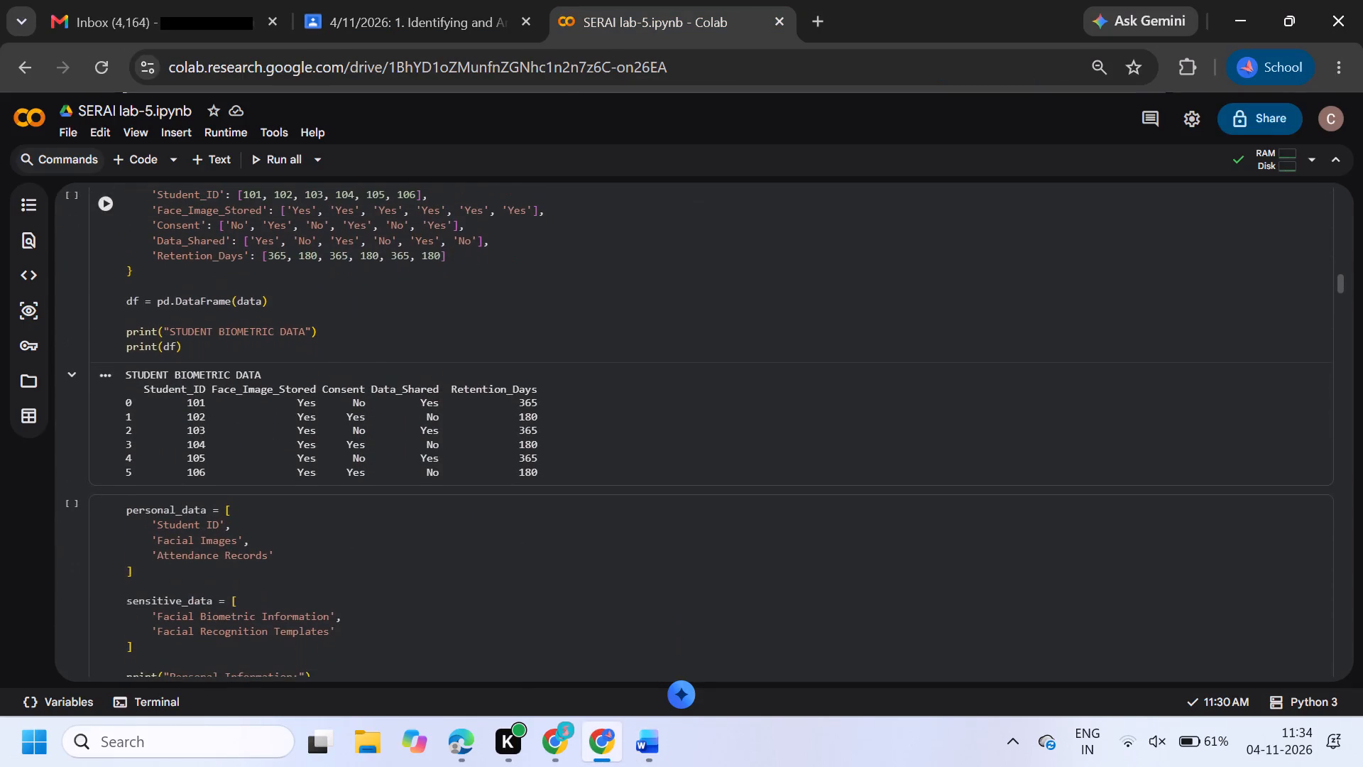
scroll(552, 259, "down", 1)
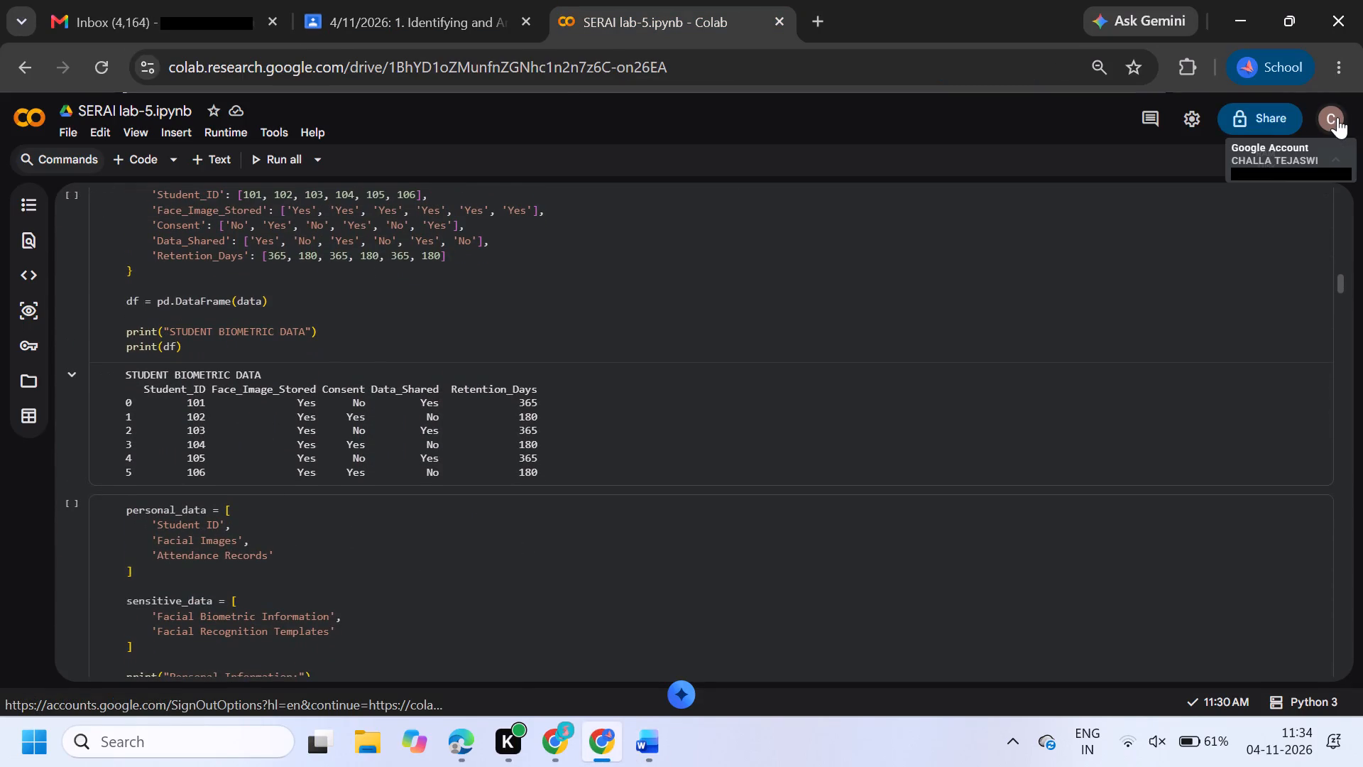
key("Print")
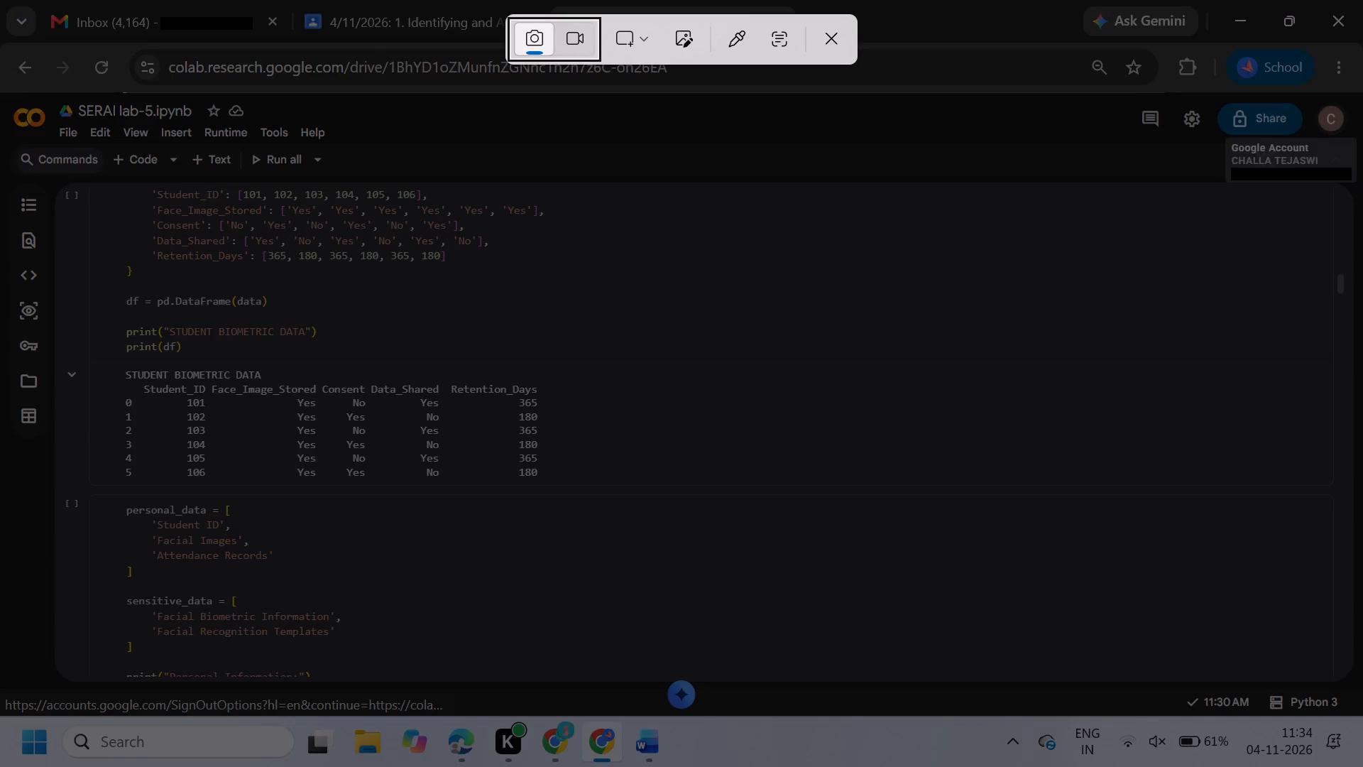
left_click_drag(0, 92, 1362, 500)
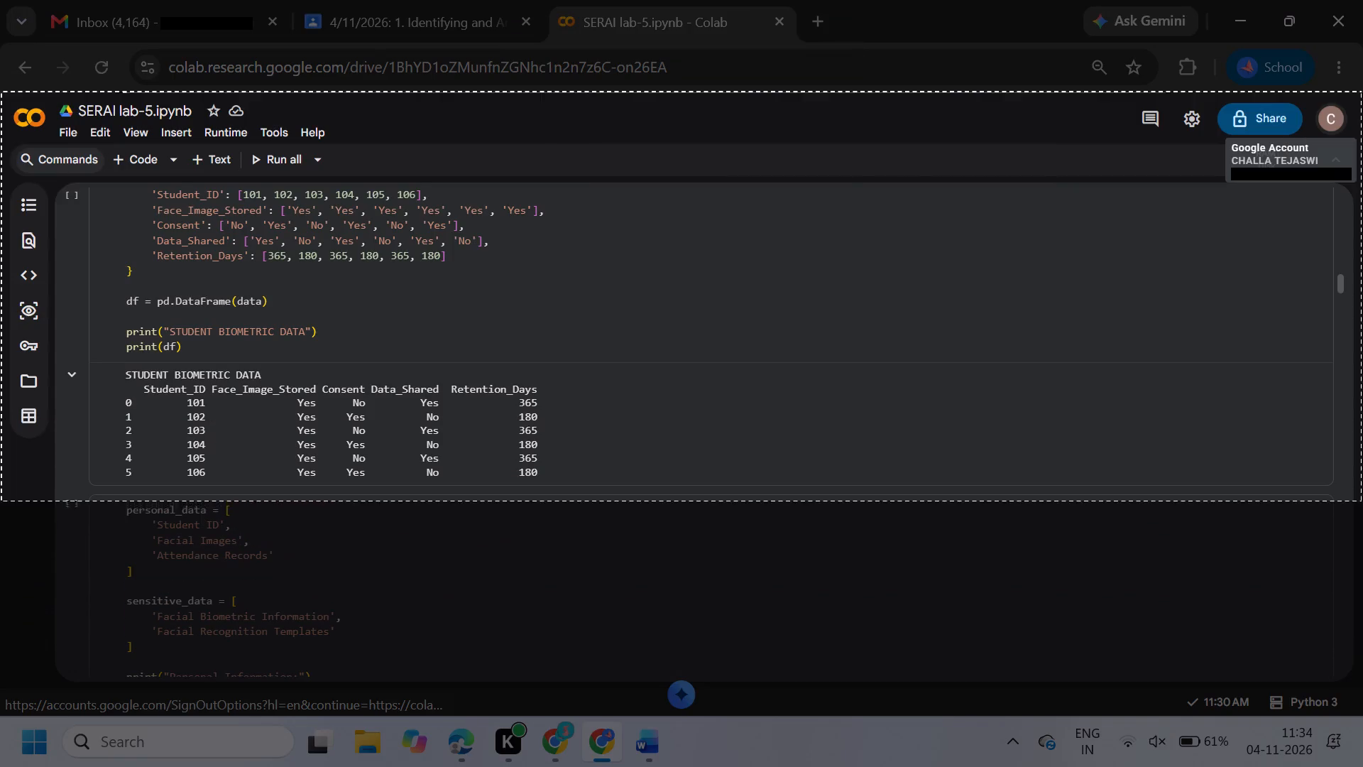
left_click_drag(1362, 500, 1362, 490)
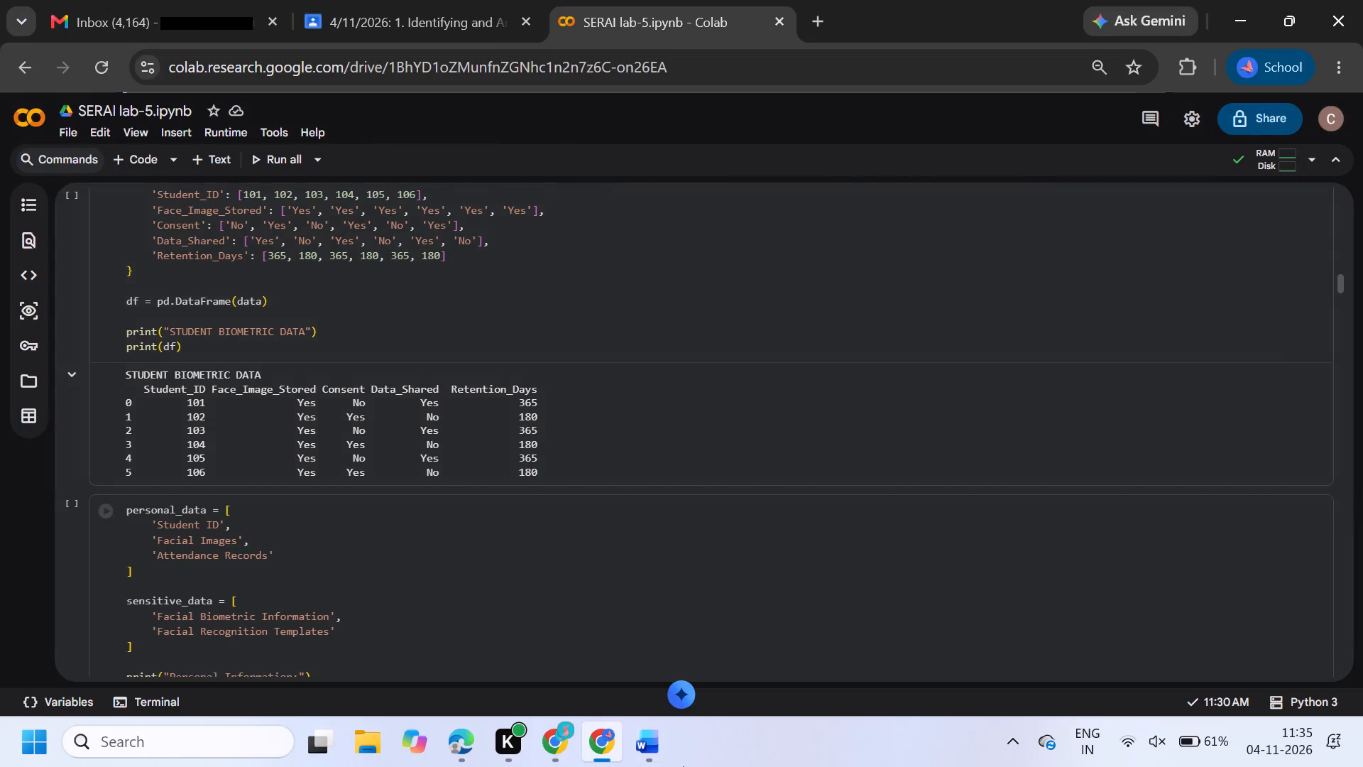
Switch to the SERAI 2 Word document, paste the biometric data screenshot below B-27 and start a new line under it.
left_click(650, 737)
key("ctrl+v")
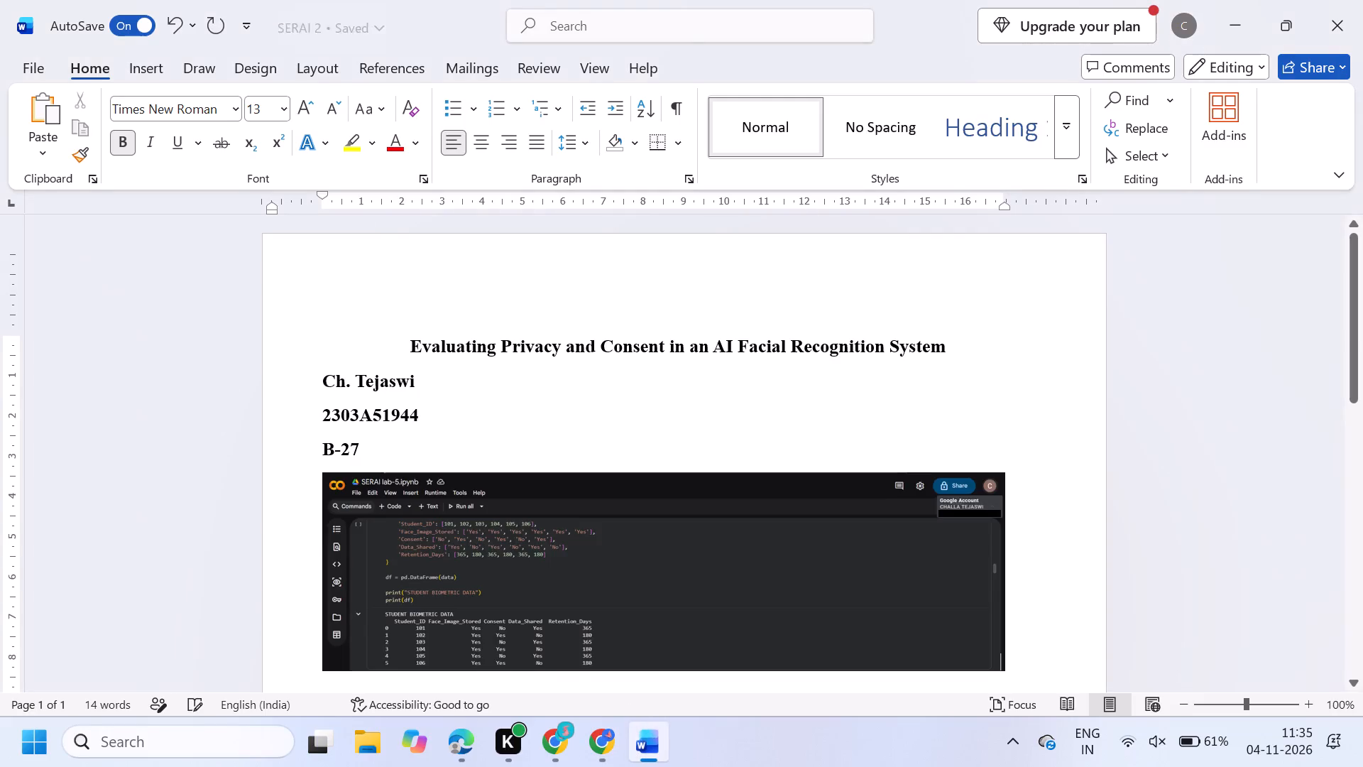
key("Return")
Switch to the Colab notebook and capture a screenshot from the personal and sensitive information output through the student consent analysis output.
left_click(595, 741)
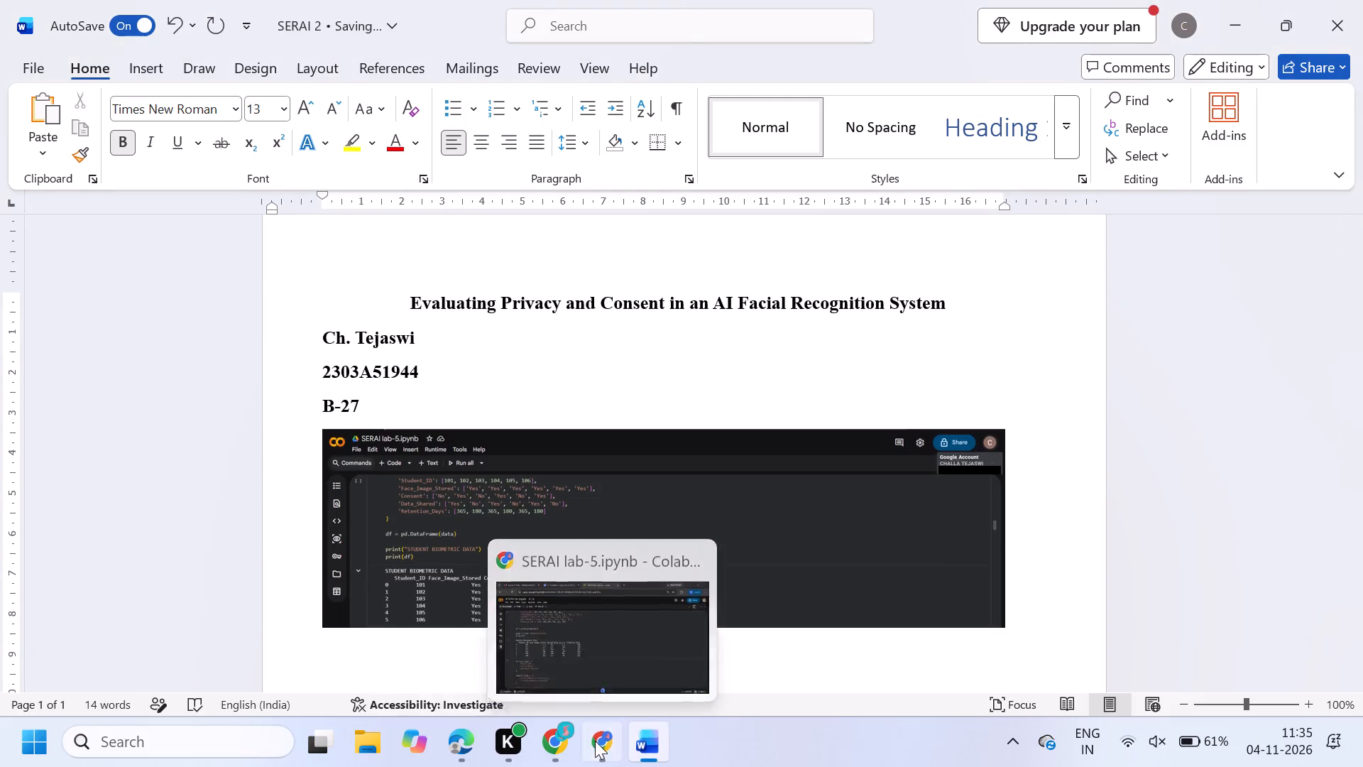
scroll(566, 460, "down", 6)
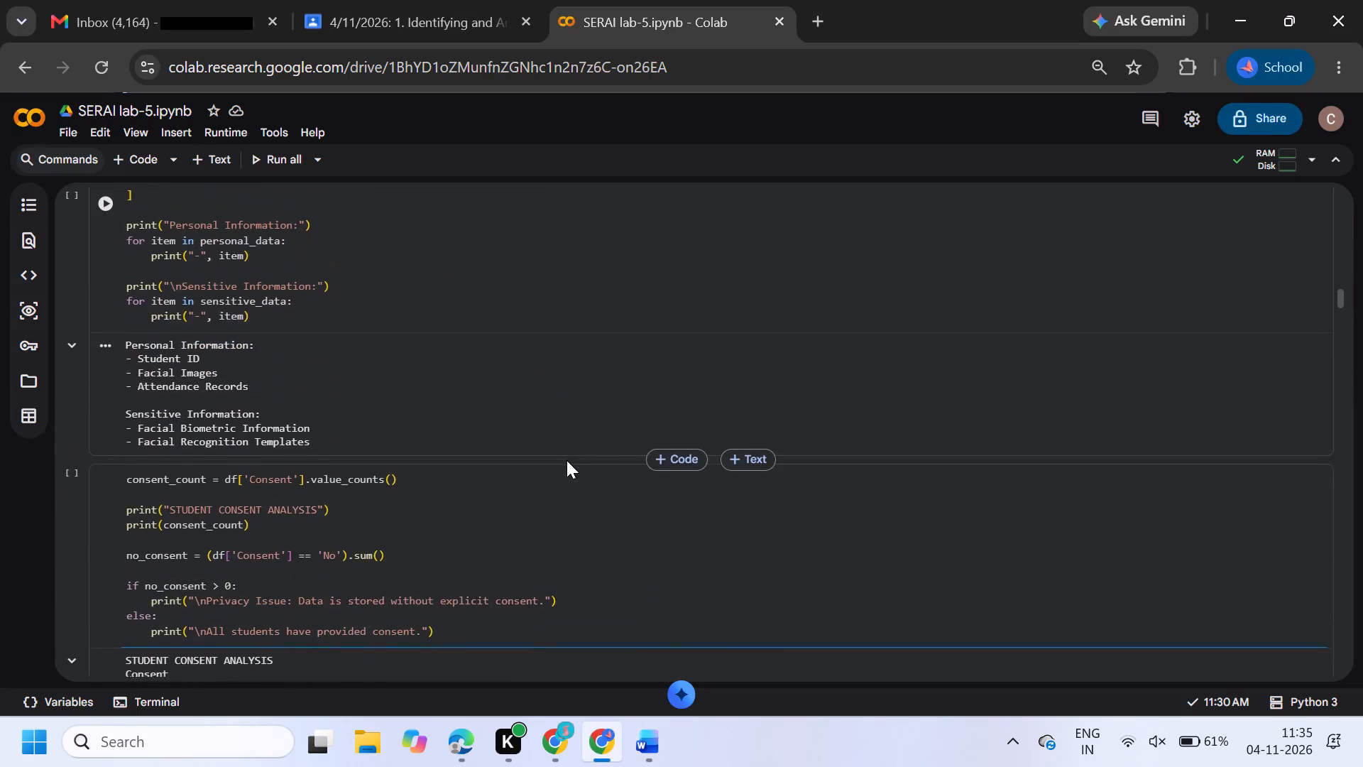
scroll(566, 460, "down", 1)
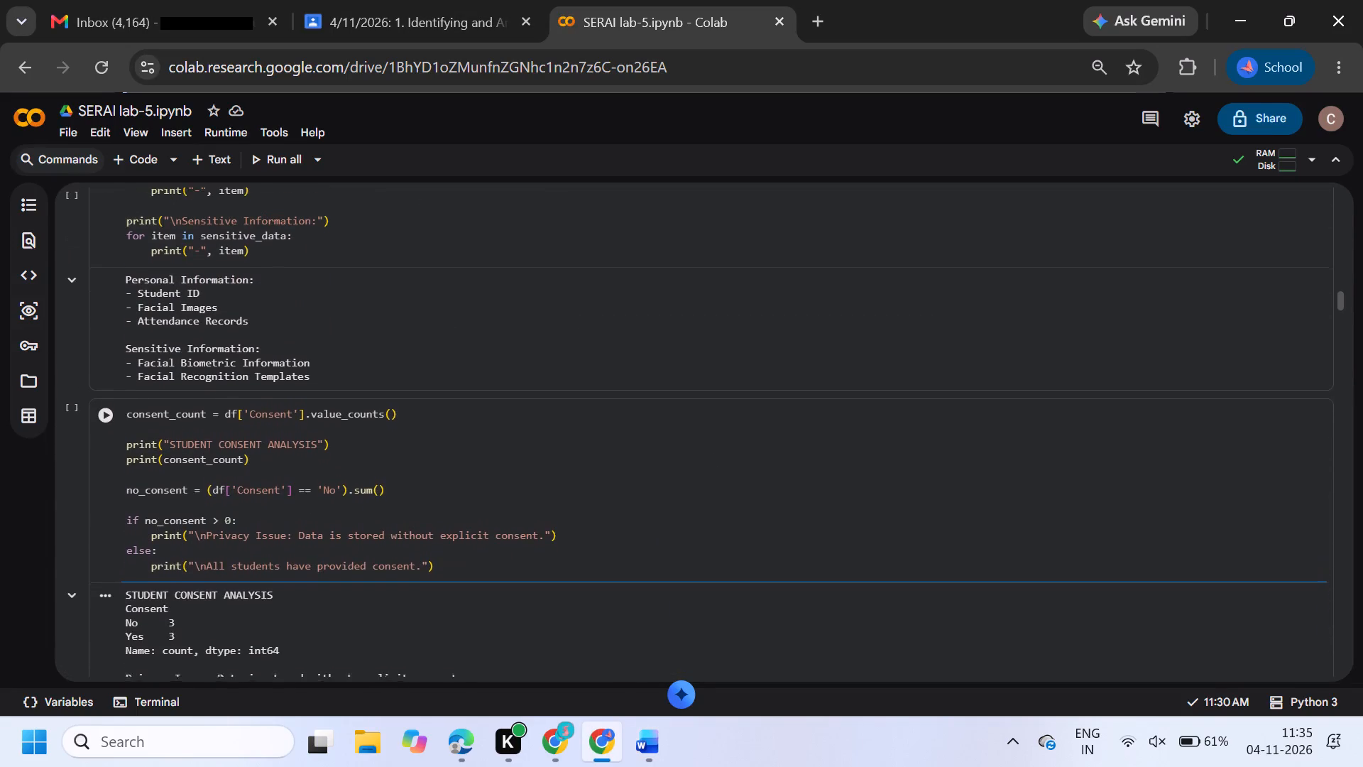
scroll(566, 460, "down", 2)
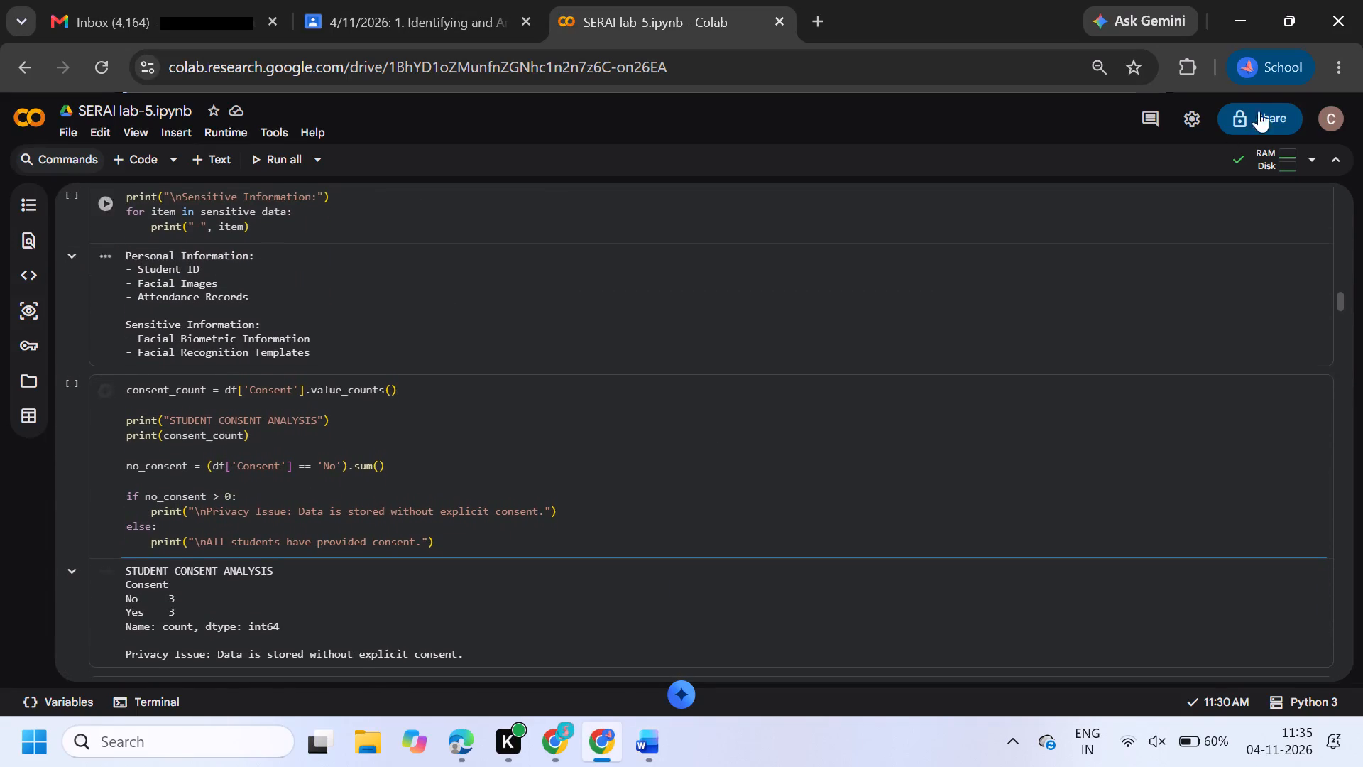
key("Print")
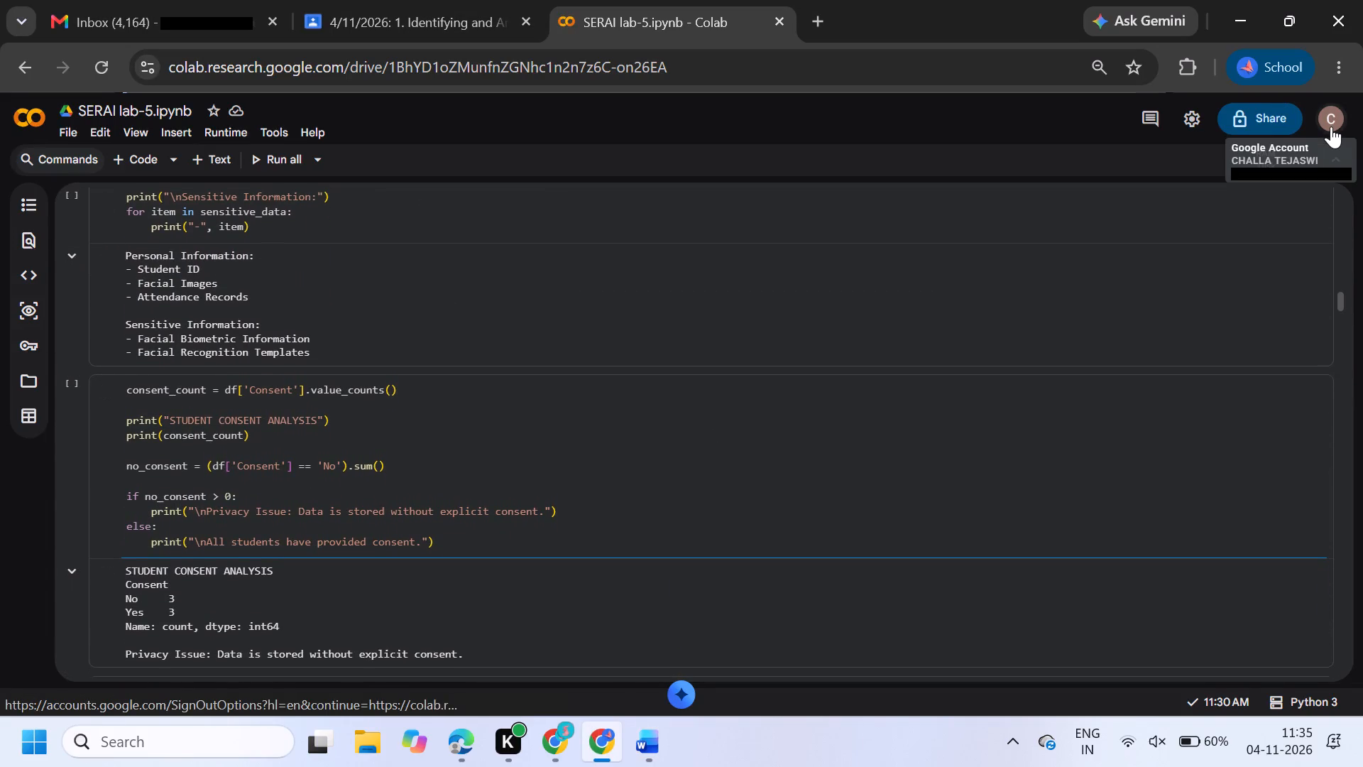
left_click_drag(0, 88, 1362, 637)
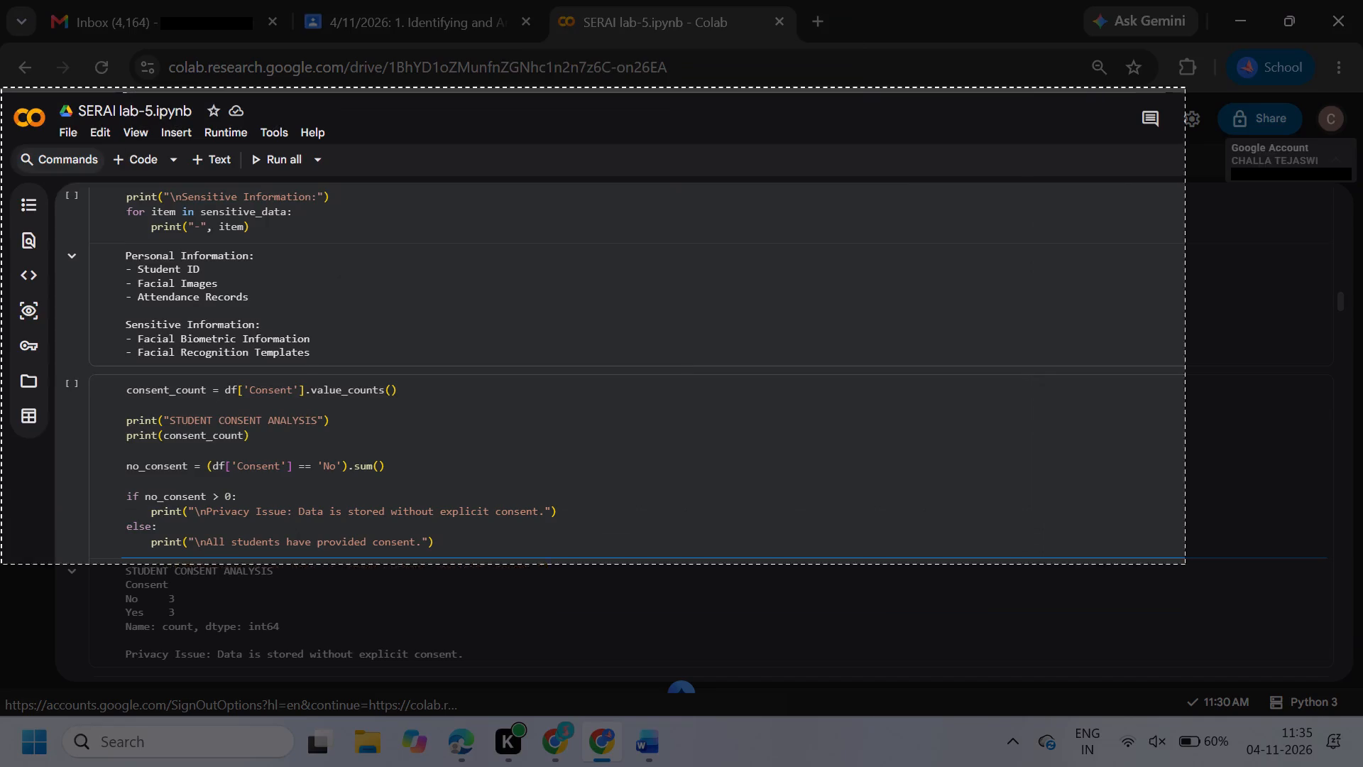
left_click_drag(1362, 637, 1362, 663)
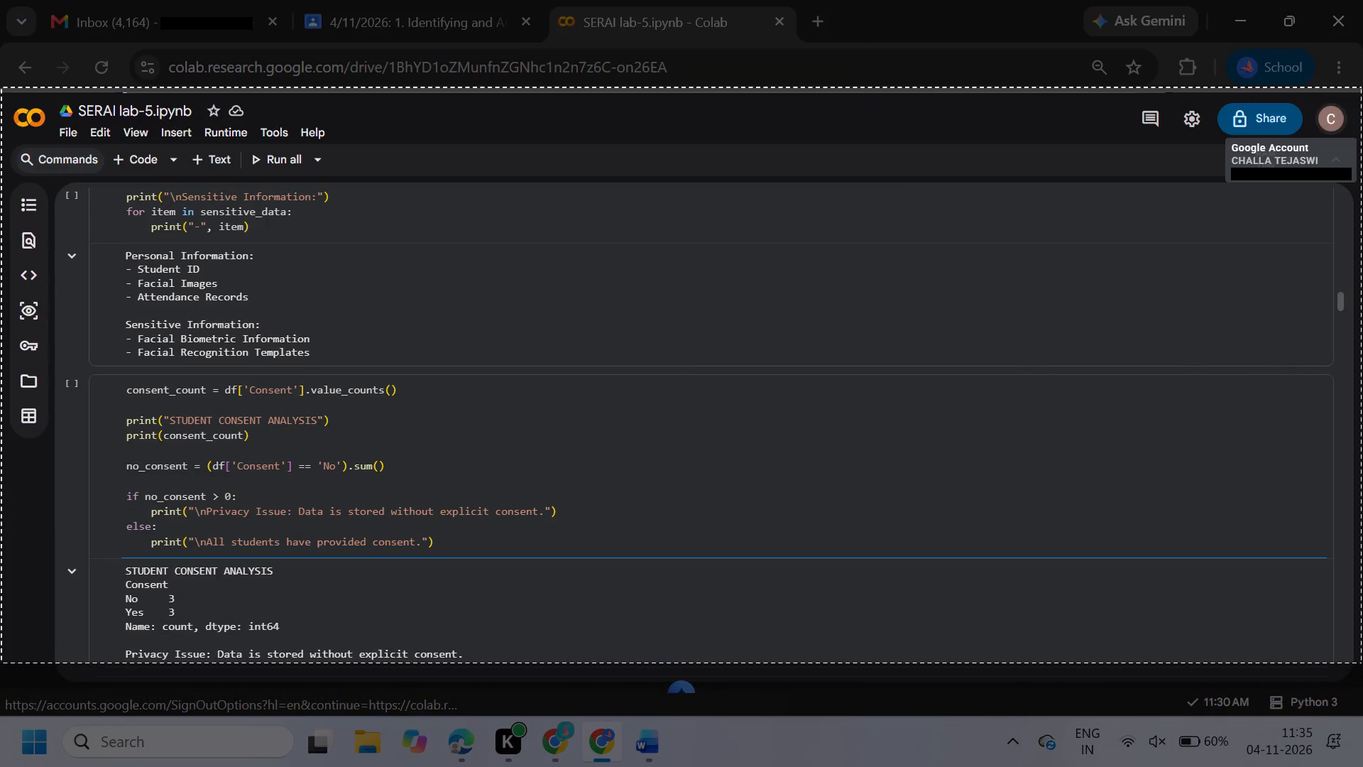
Finish the consent analysis capture, paste it below the biometric data screenshot in the SERAI 2 Word document, and start a new line.
left_click_drag(1362, 663, 1362, 673)
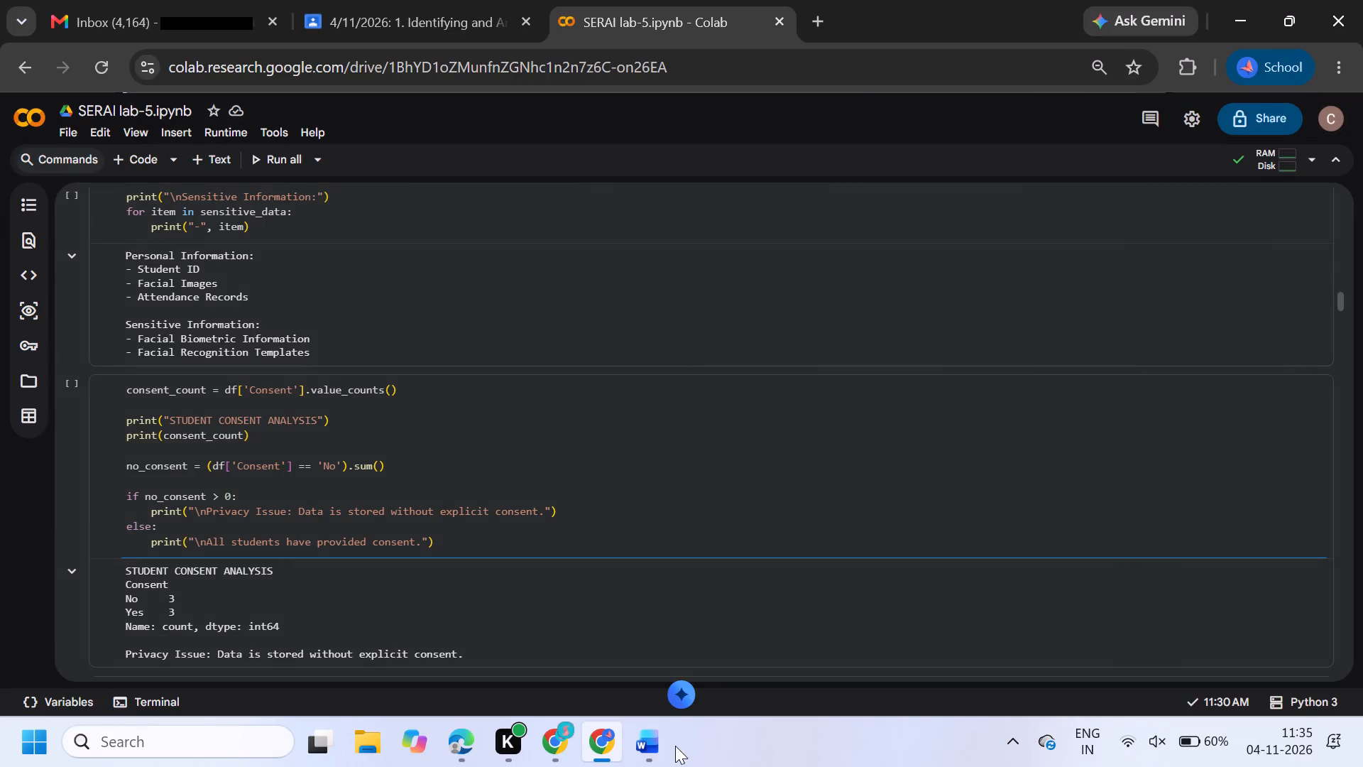
left_click(675, 746)
left_click(646, 746)
key("ctrl+v")
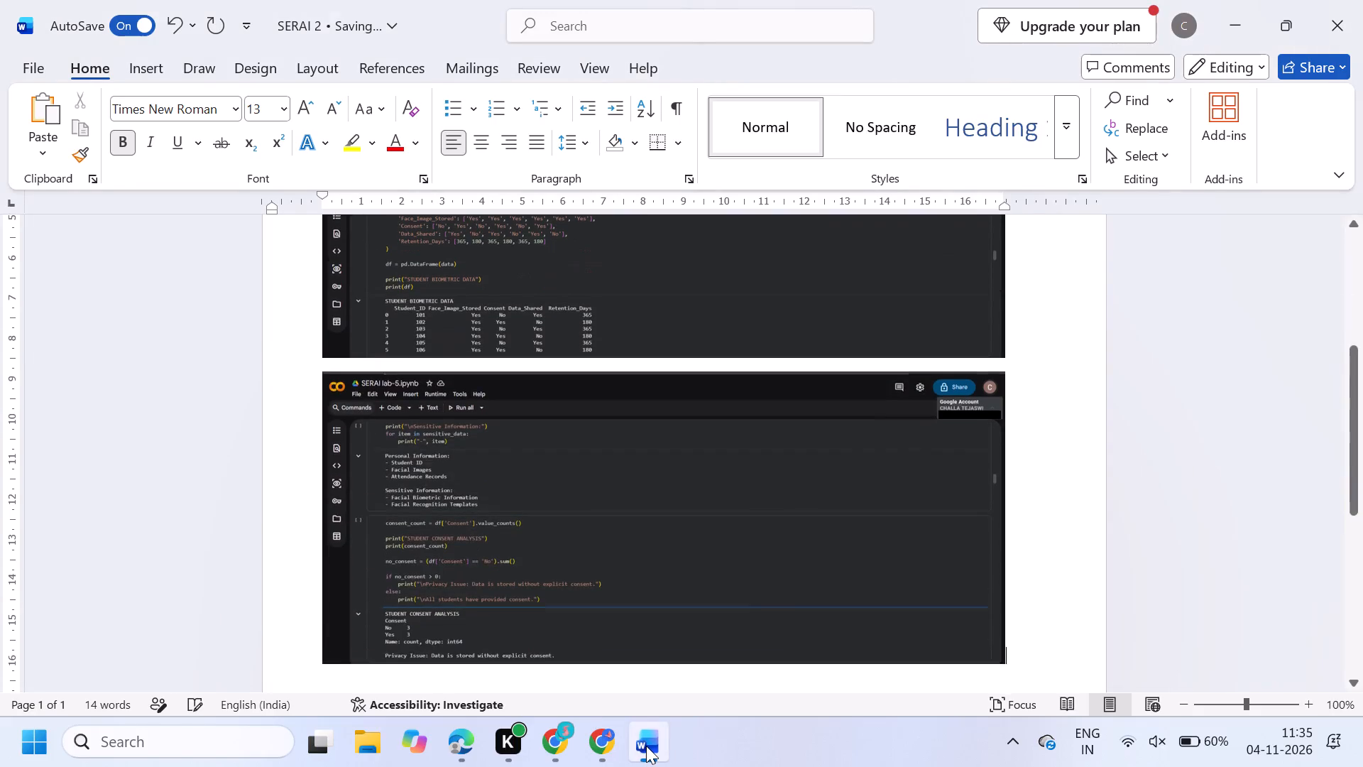
key("Return")
Switch to the Colab notebook and capture a full-width screenshot from the notebook header through the data sharing and average data retention outputs.
left_click(618, 728)
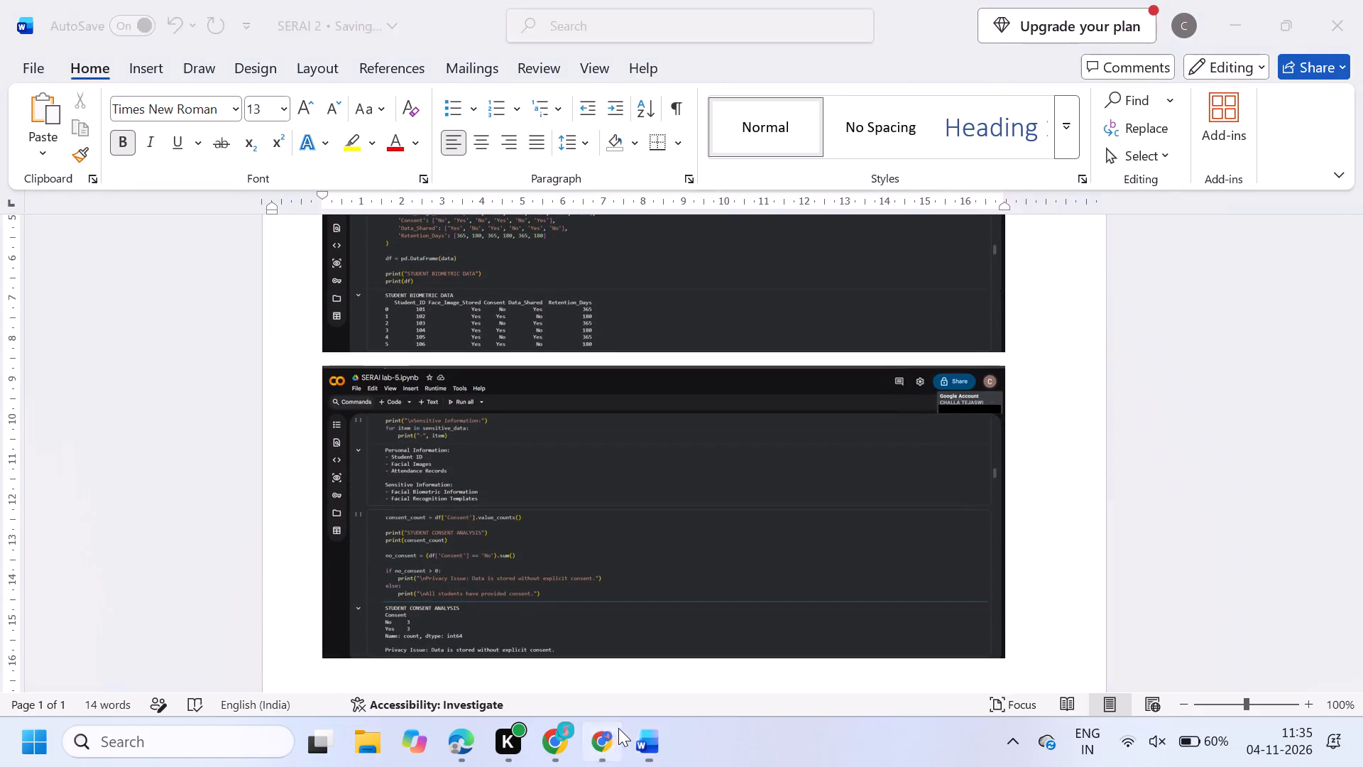
scroll(611, 579, "down", 2)
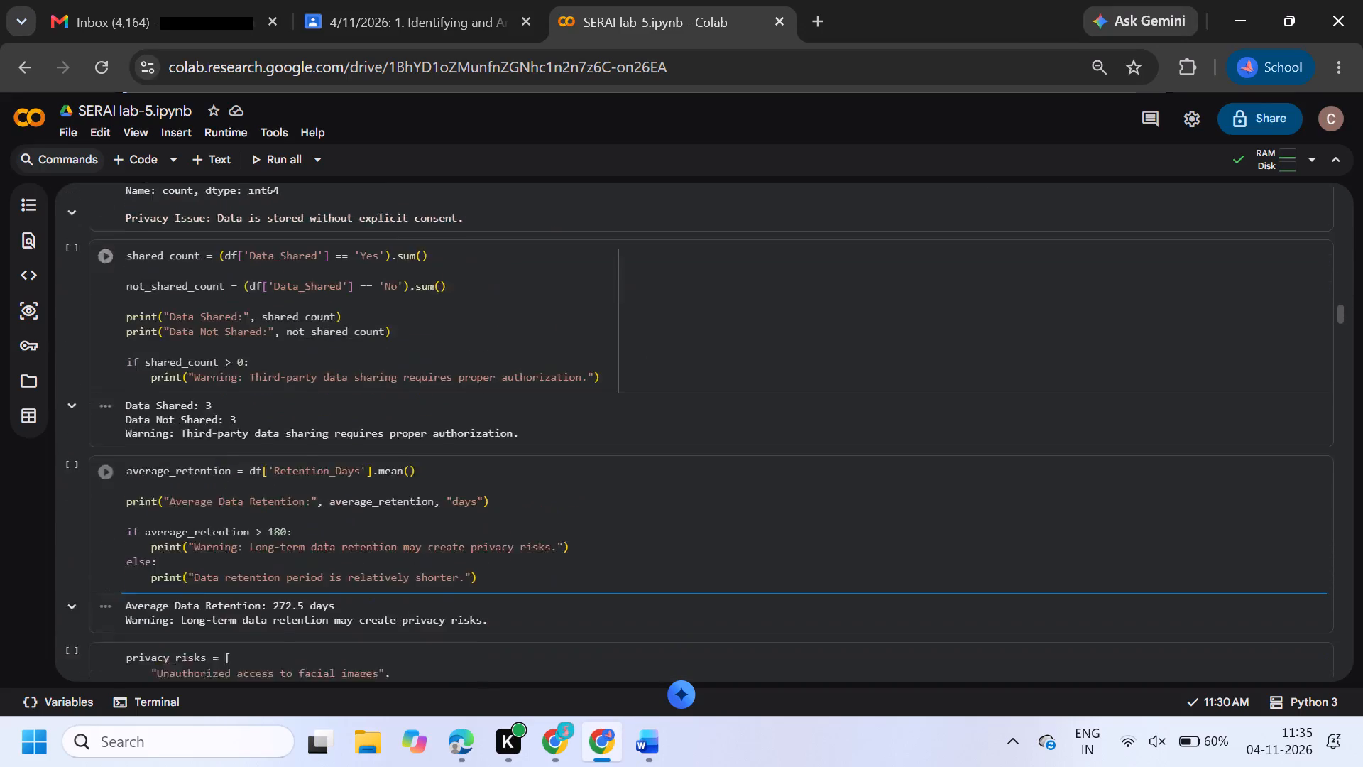
scroll(611, 579, "down", 4)
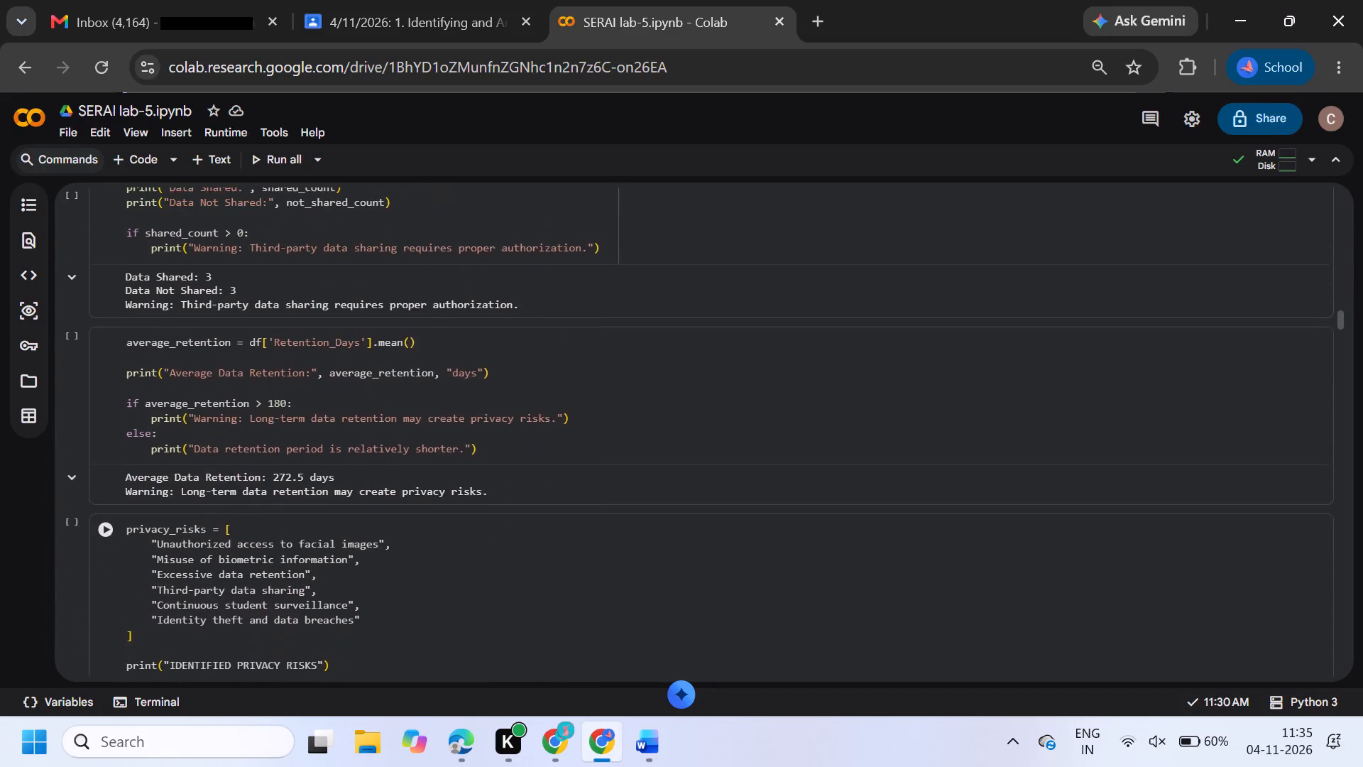
scroll(611, 579, "down", 1)
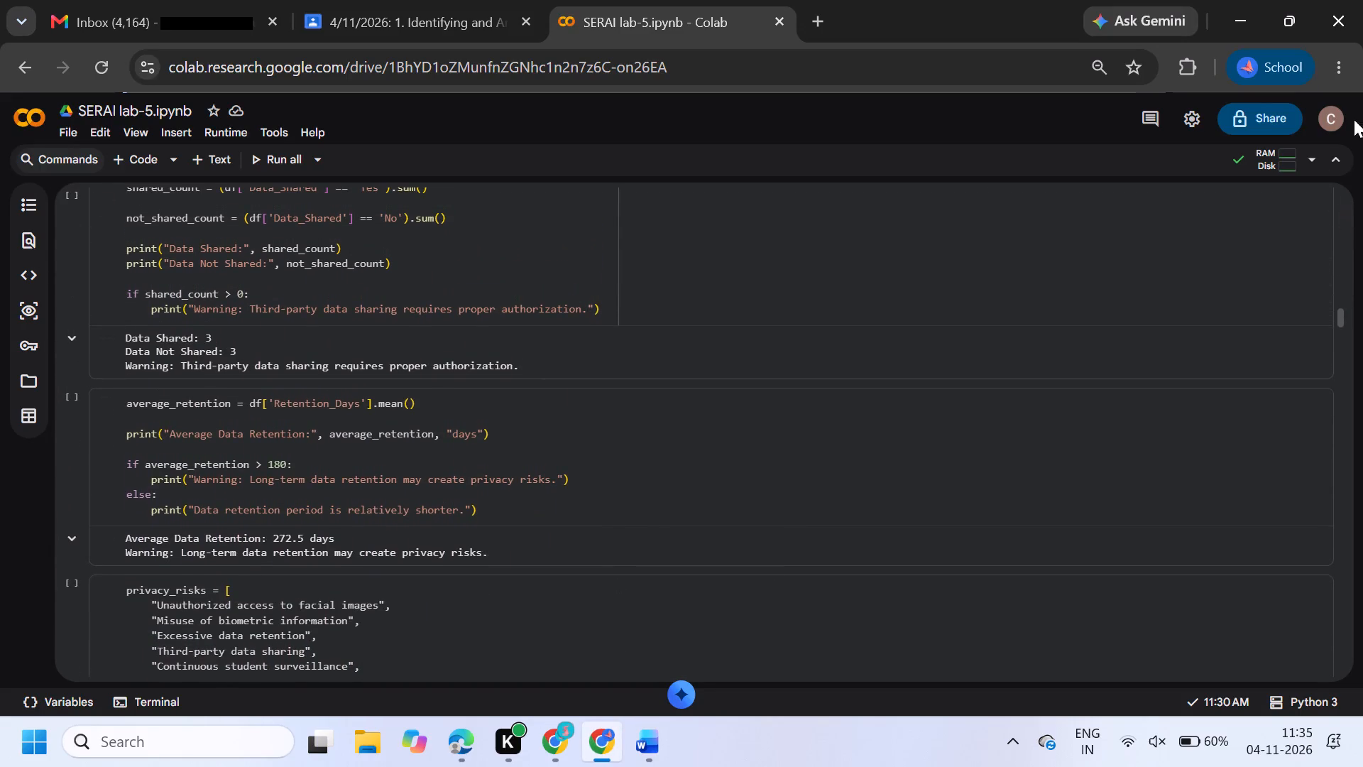
key("Print")
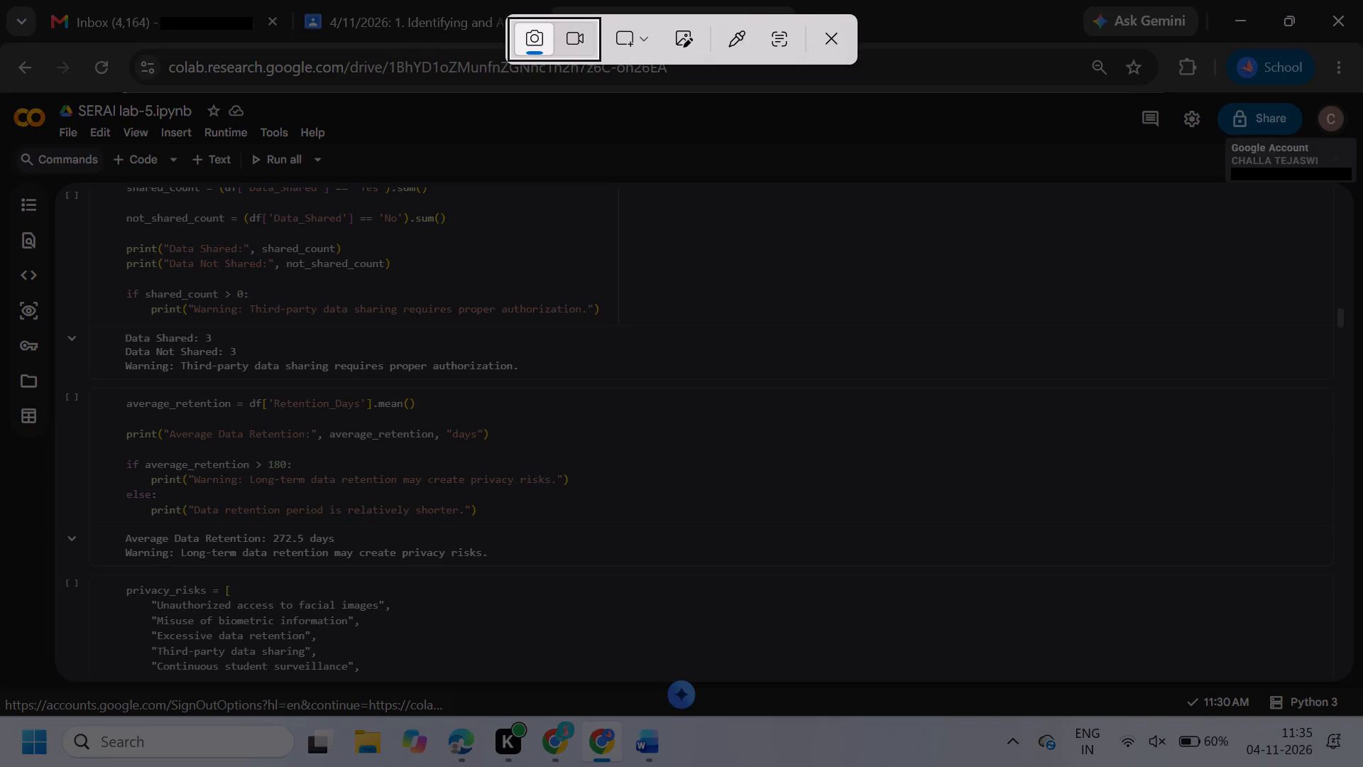
left_click_drag(0, 87, 1362, 567)
Switch to the SERAI 2 Word document, paste the data sharing and retention screenshot below the consent analysis image, and start a new line.
left_click(667, 731)
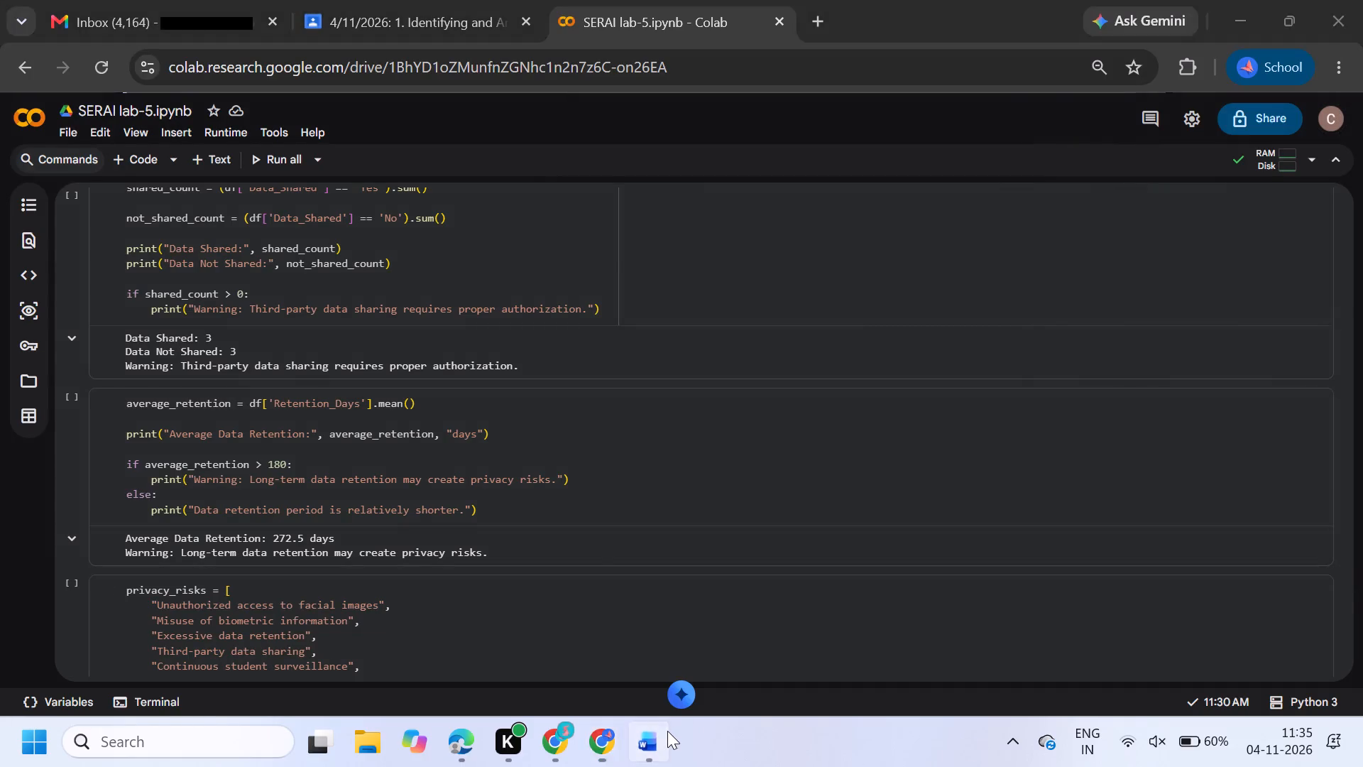
key("ctrl+v")
key("Return")
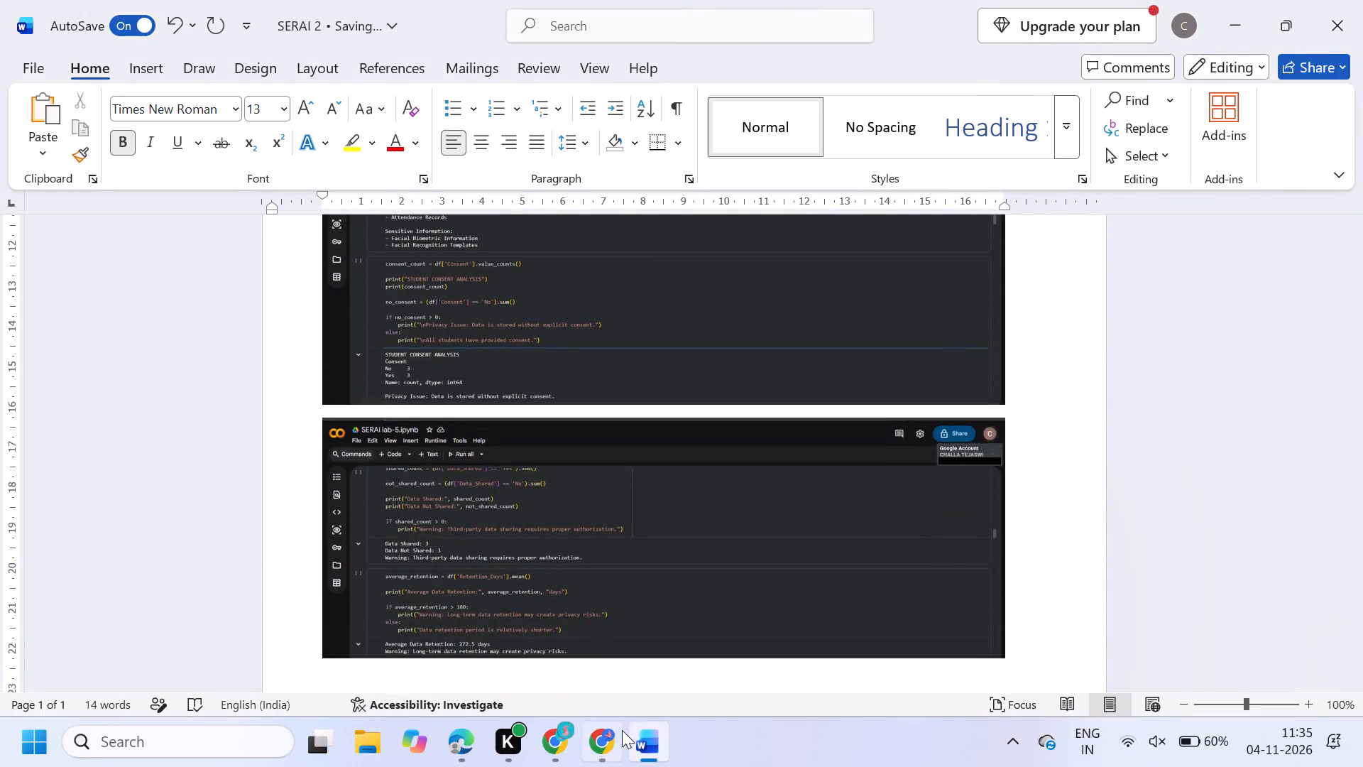
Switch to the Colab notebook and capture a full-width screenshot from the header through the identified privacy risks and student consent rate outputs.
left_click(622, 730)
scroll(392, 583, "down", 6)
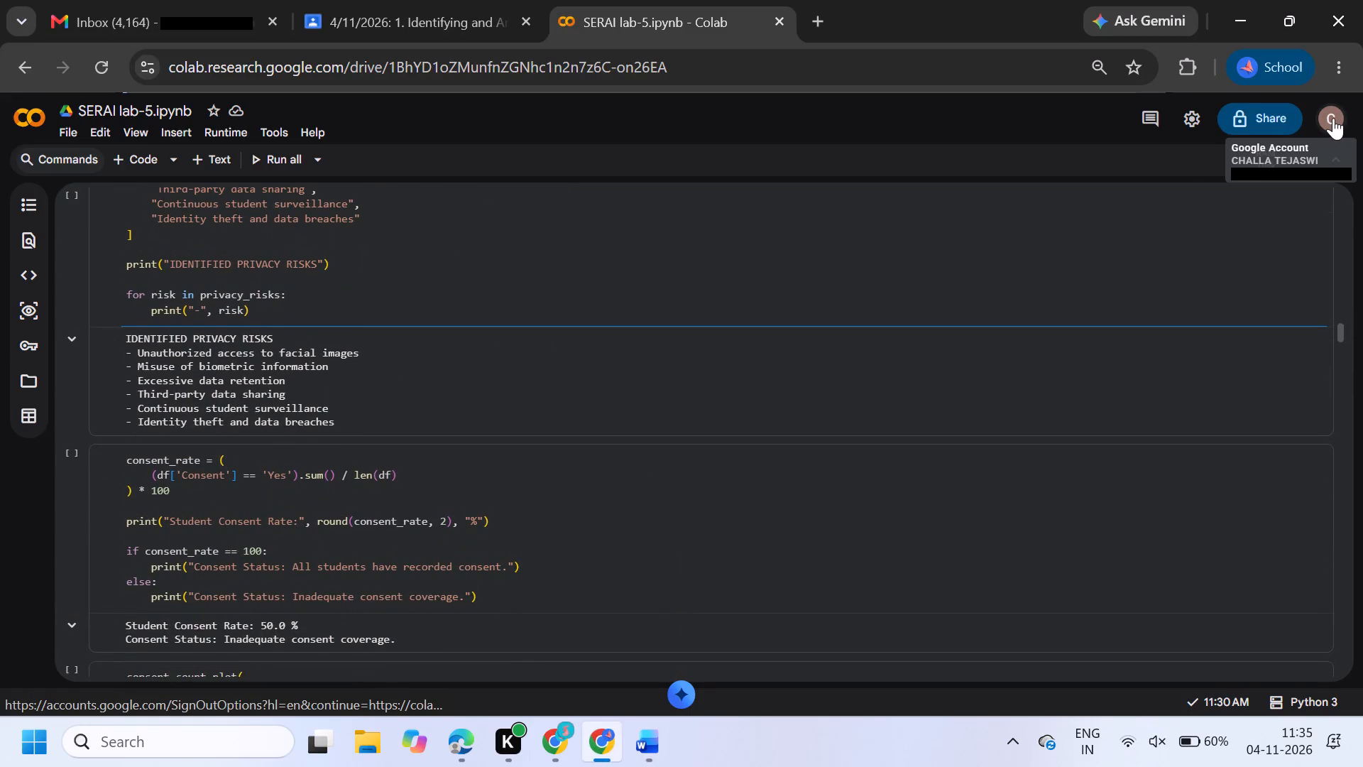
key("Print")
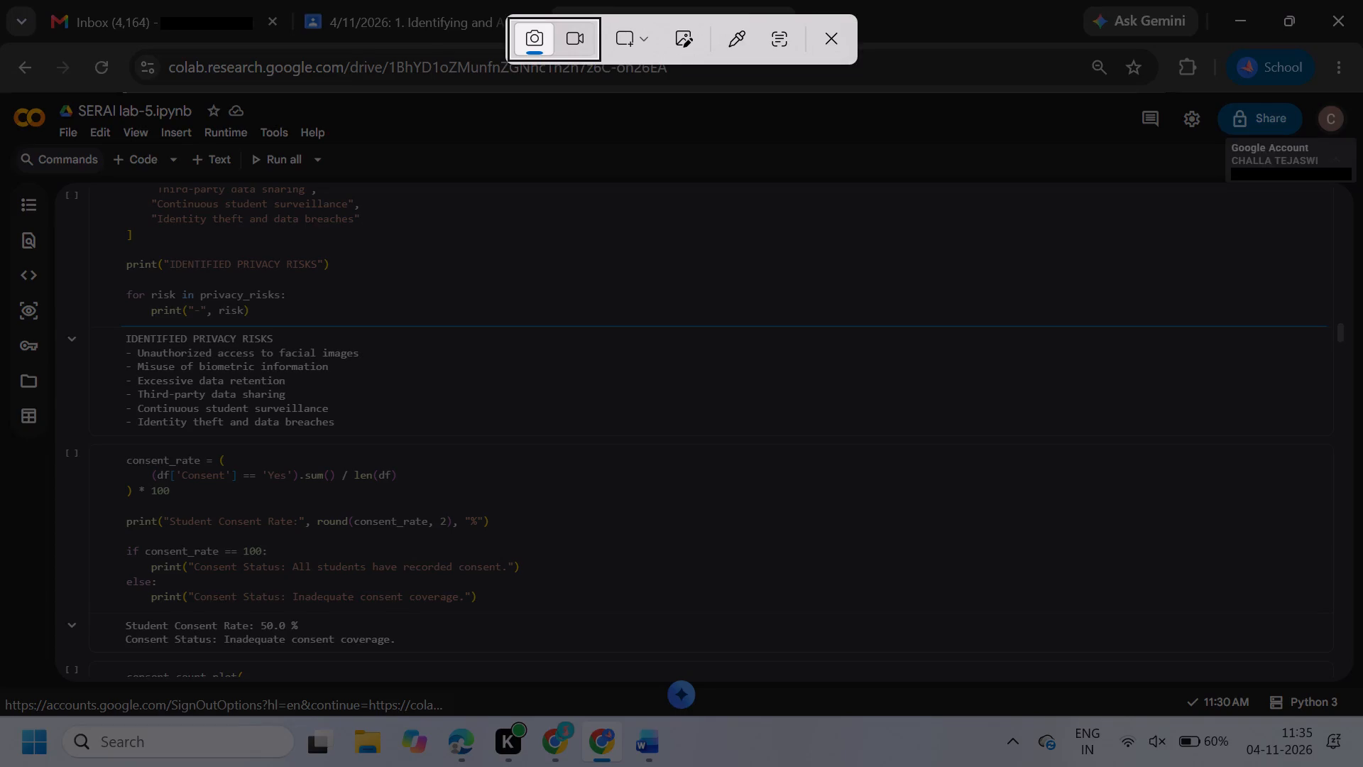
left_click_drag(2, 90, 1362, 664)
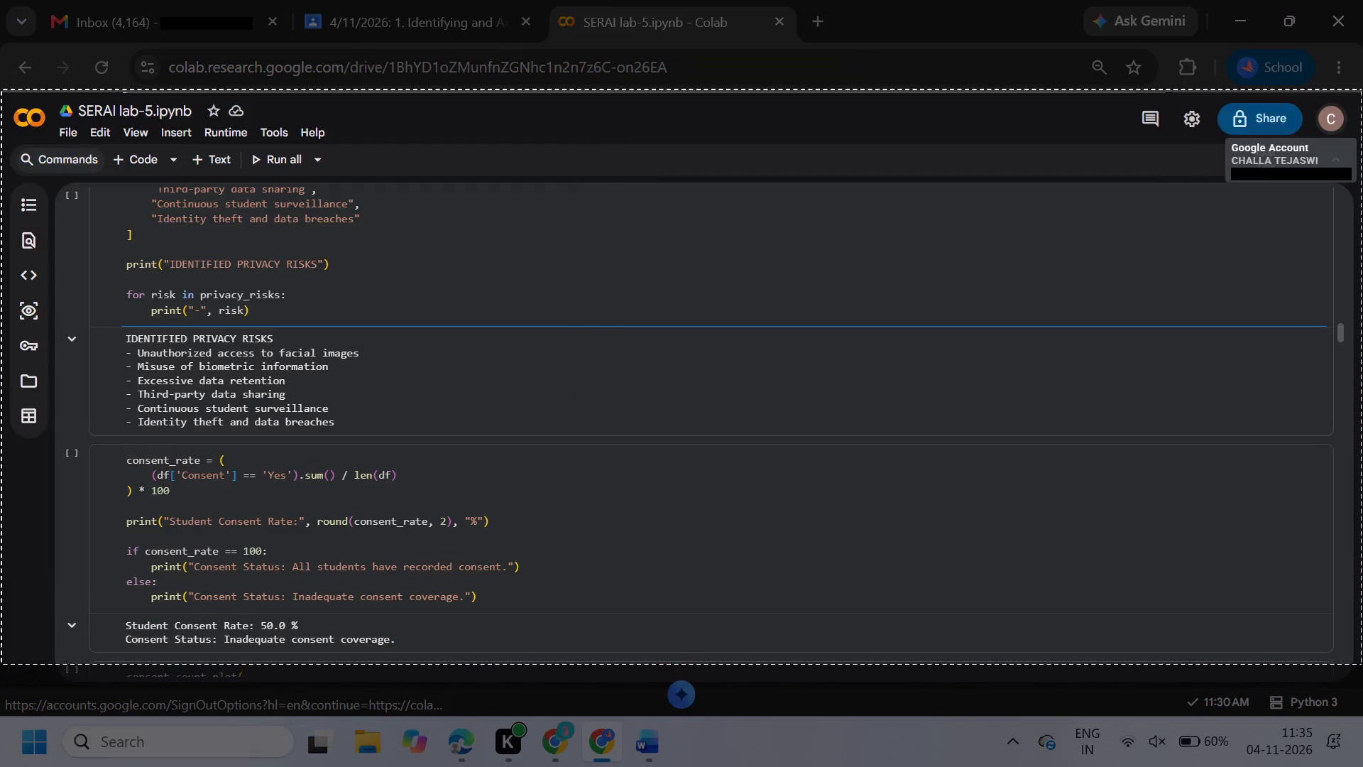
left_click_drag(1362, 664, 1362, 659)
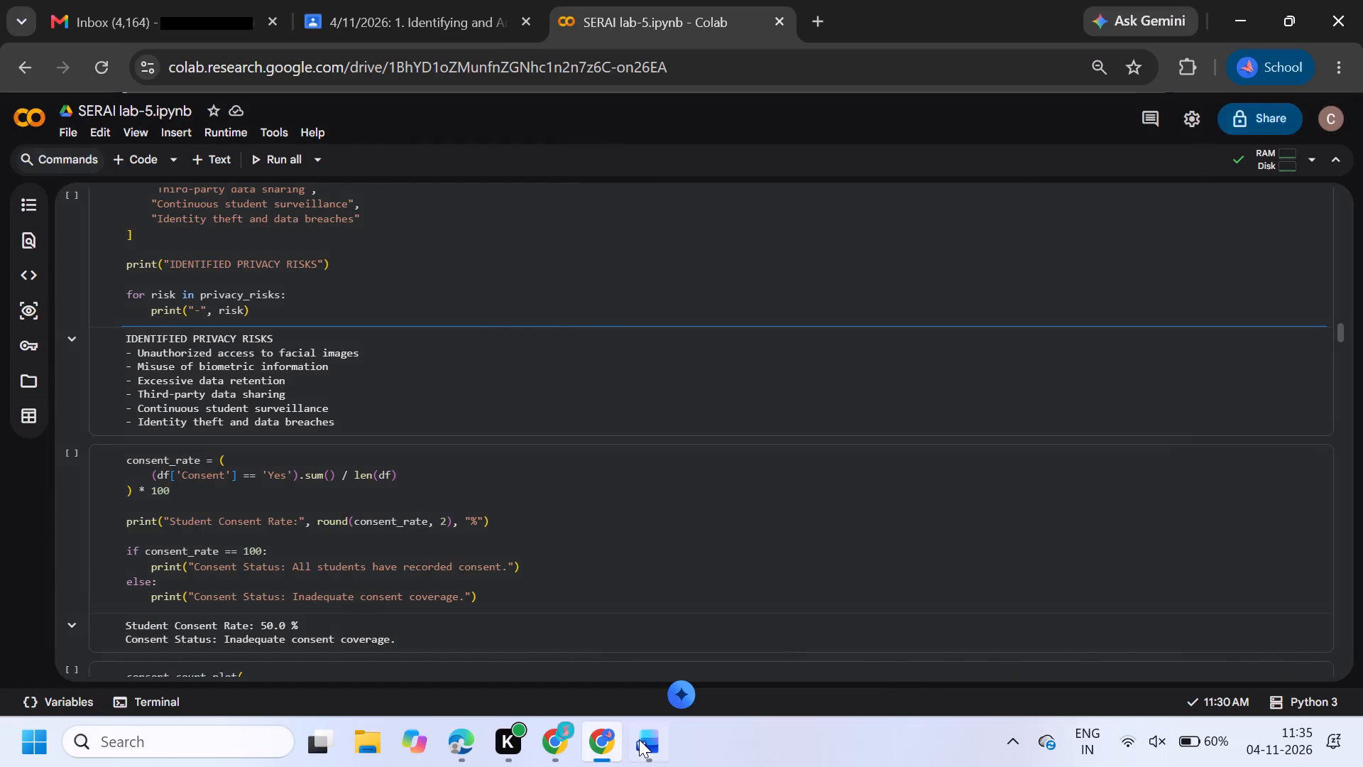
Switch to the SERAI 2 Word document, paste the privacy risks and consent rate screenshot after the retention image, and start a new line.
left_click(639, 739)
key("ctrl+v")
key("Return")
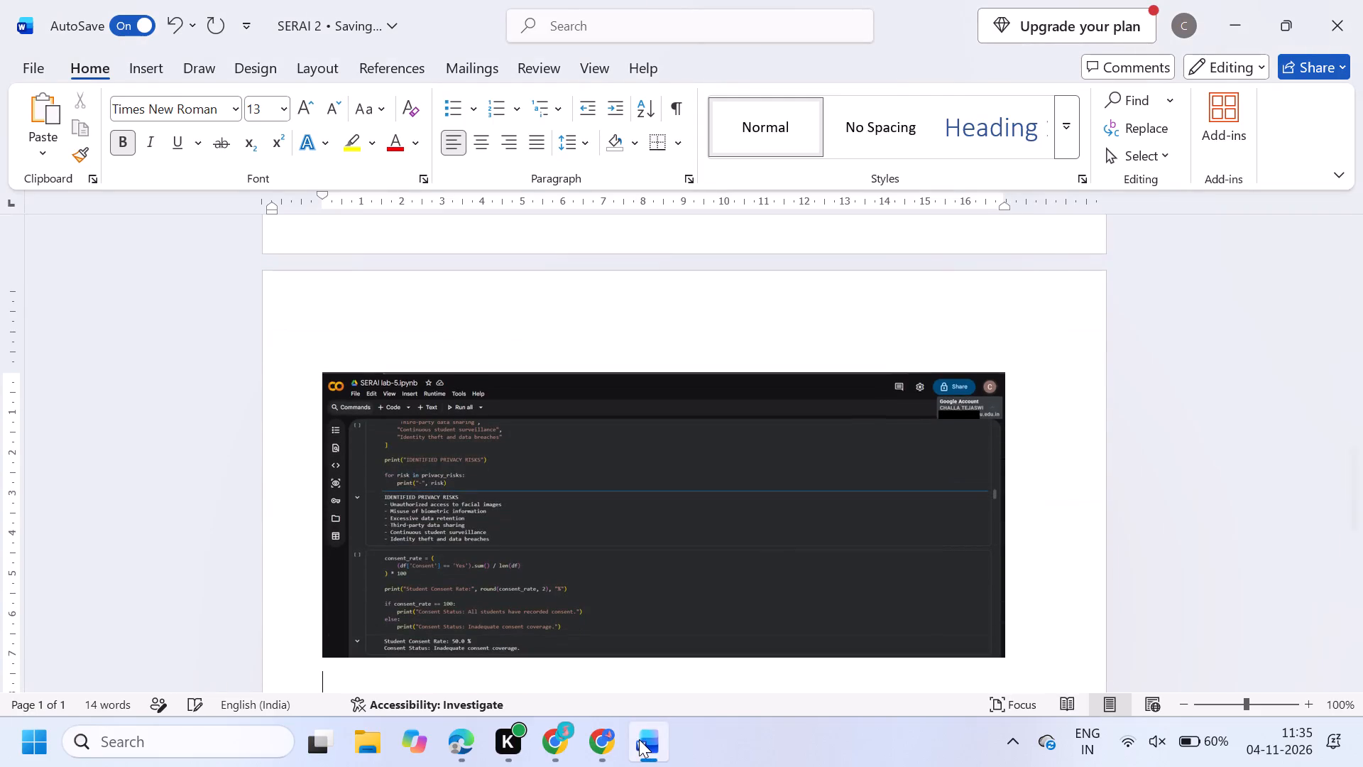
Switch to the Colab notebook and capture a full-width screenshot from the header through the complete Student Consent Analysis bar chart.
left_click(624, 741)
scroll(523, 618, "down", 2)
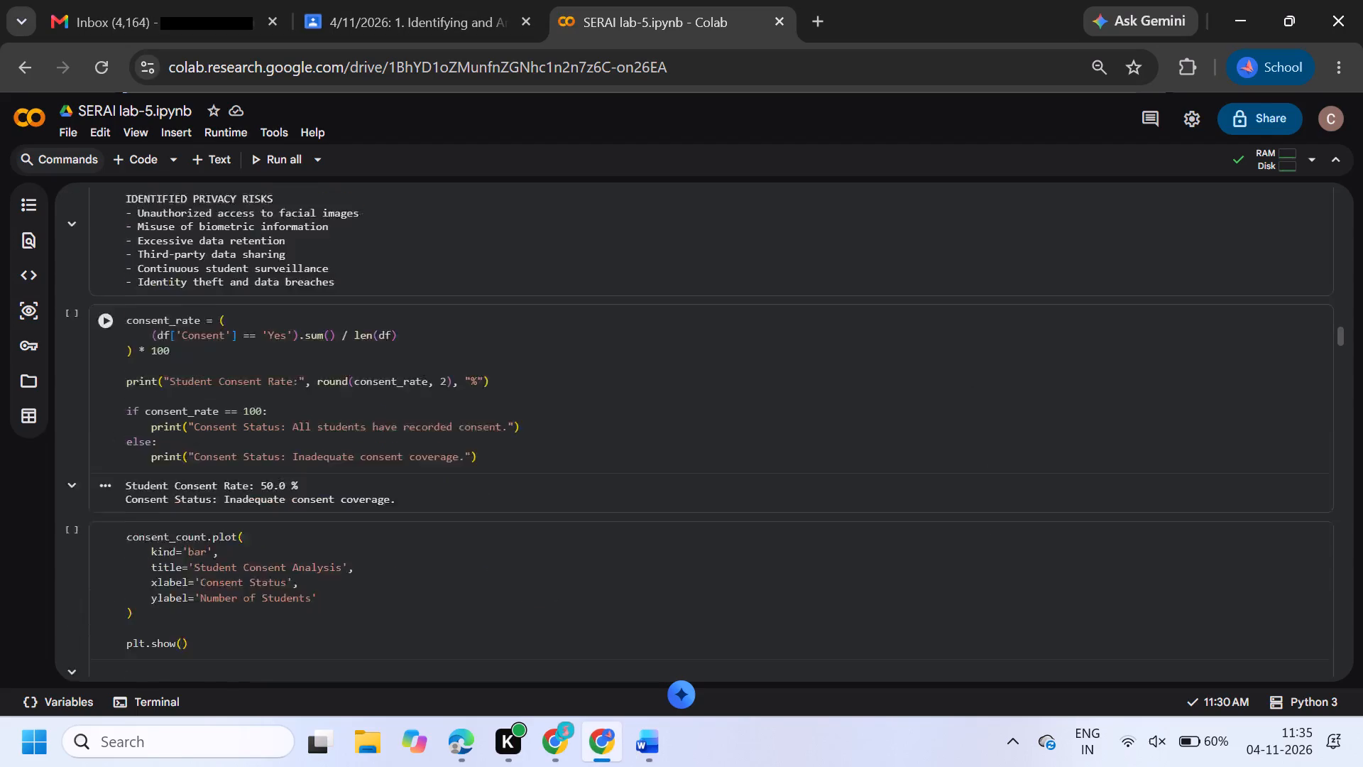
scroll(523, 618, "down", 4)
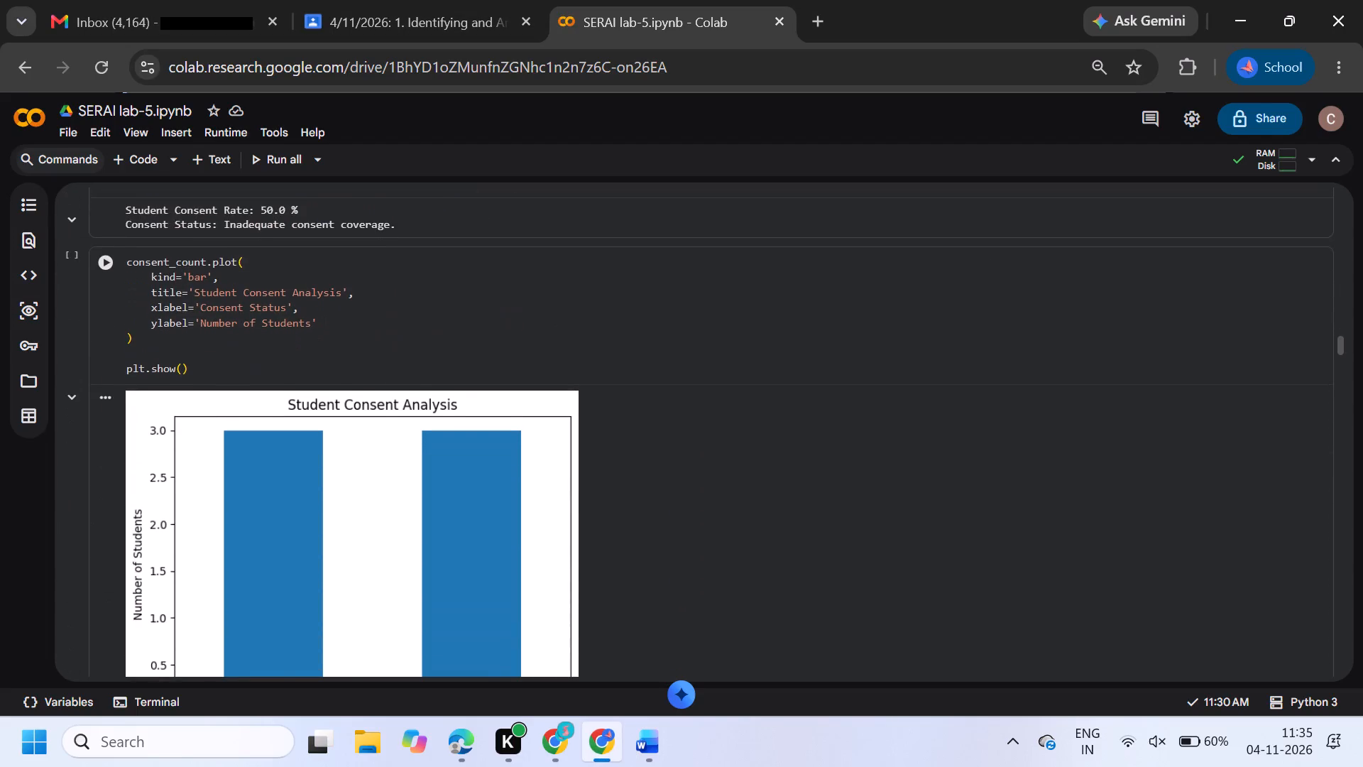
scroll(523, 618, "down", 1)
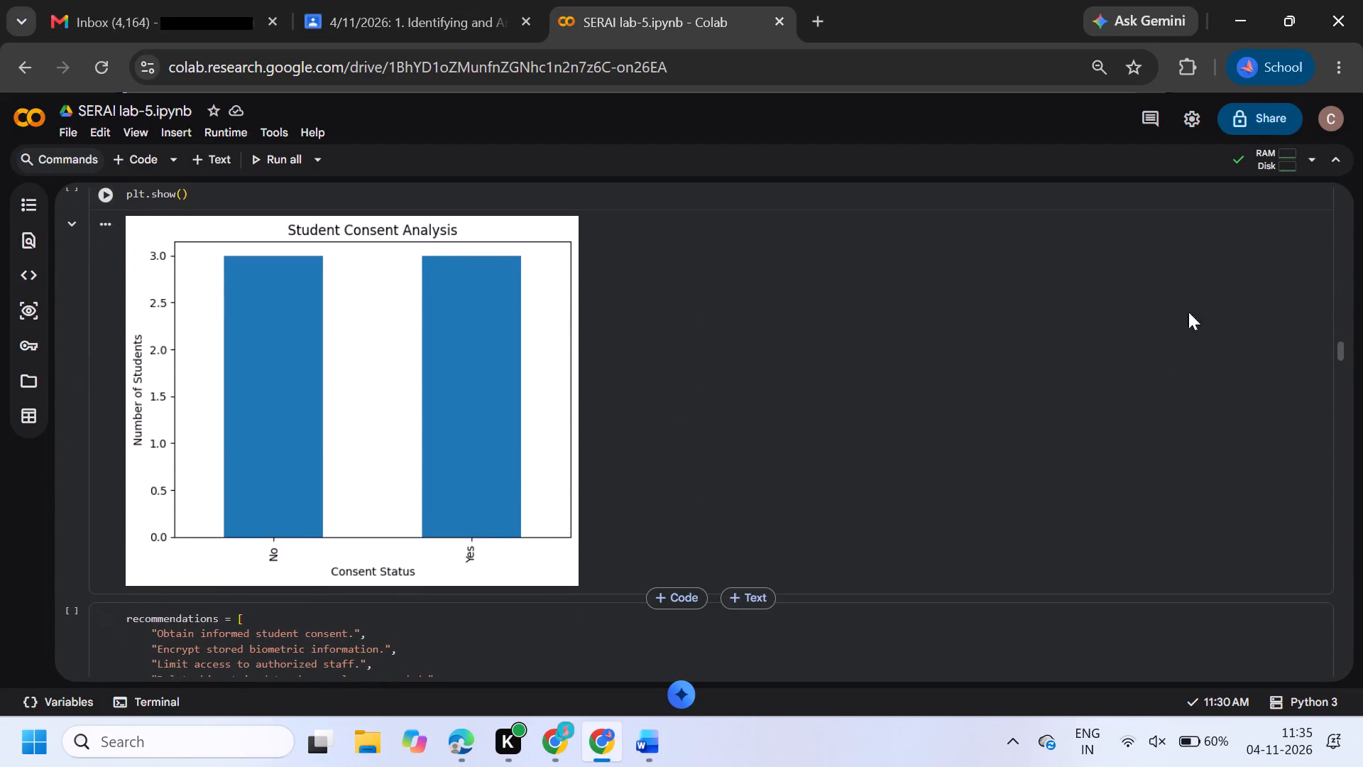
key("Print")
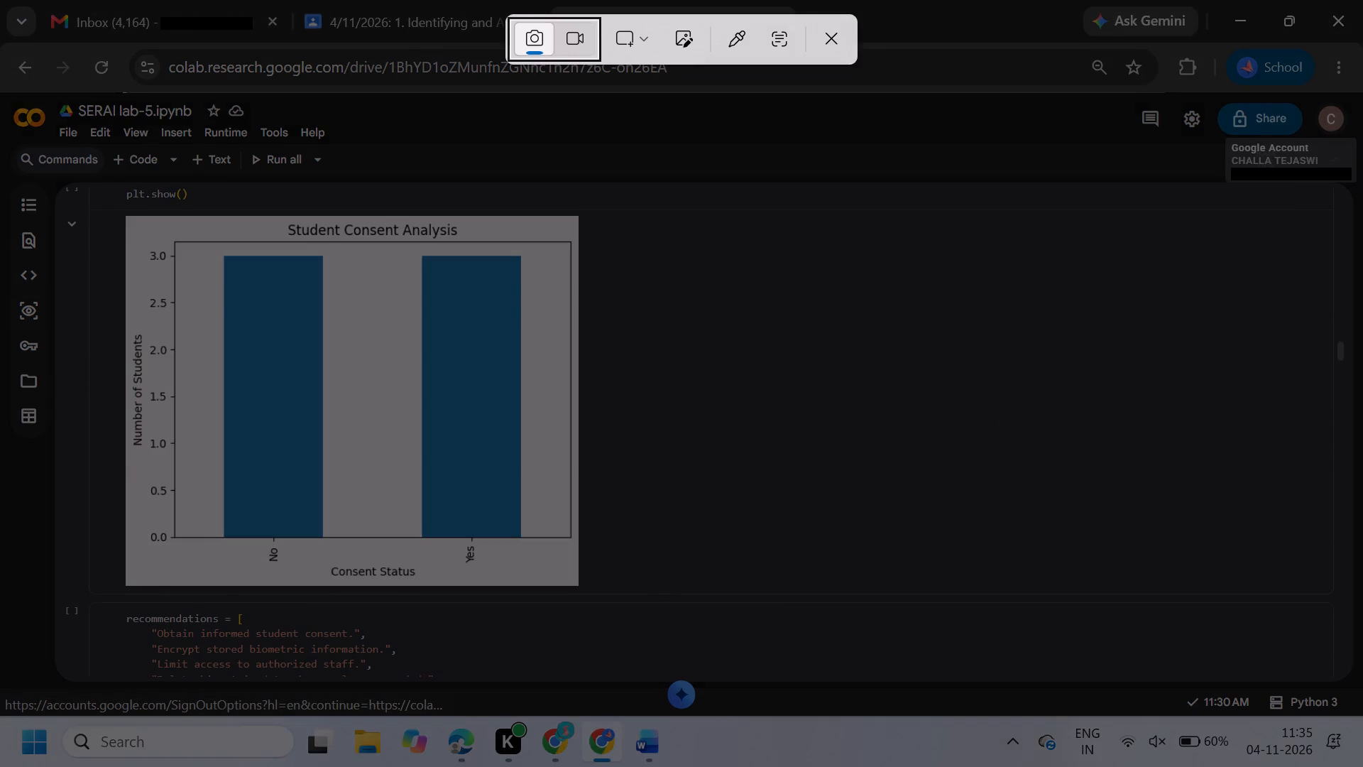
left_click_drag(0, 91, 1362, 604)
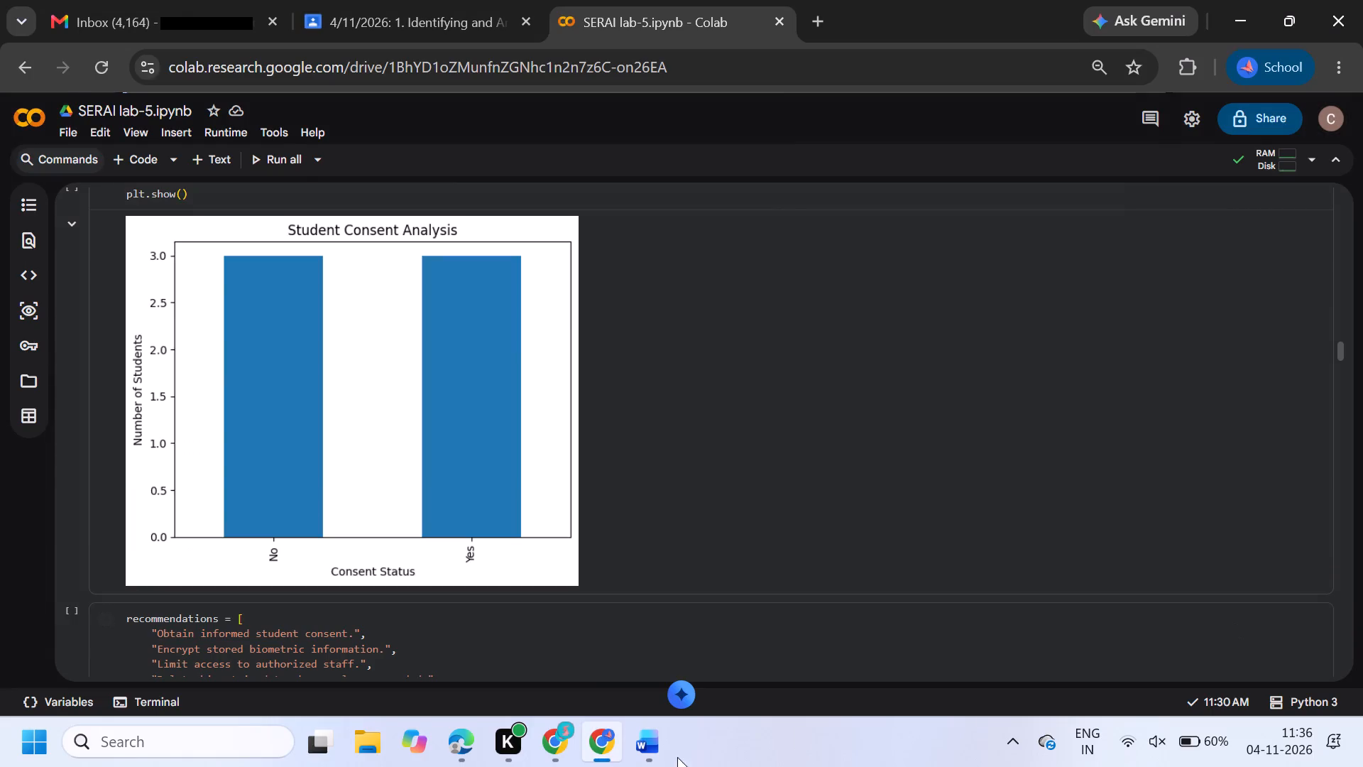
Switch to the SERAI 2 Word document, paste the bar chart screenshot below the privacy risks image, and start a new line.
left_click(667, 756)
key("ctrl+v")
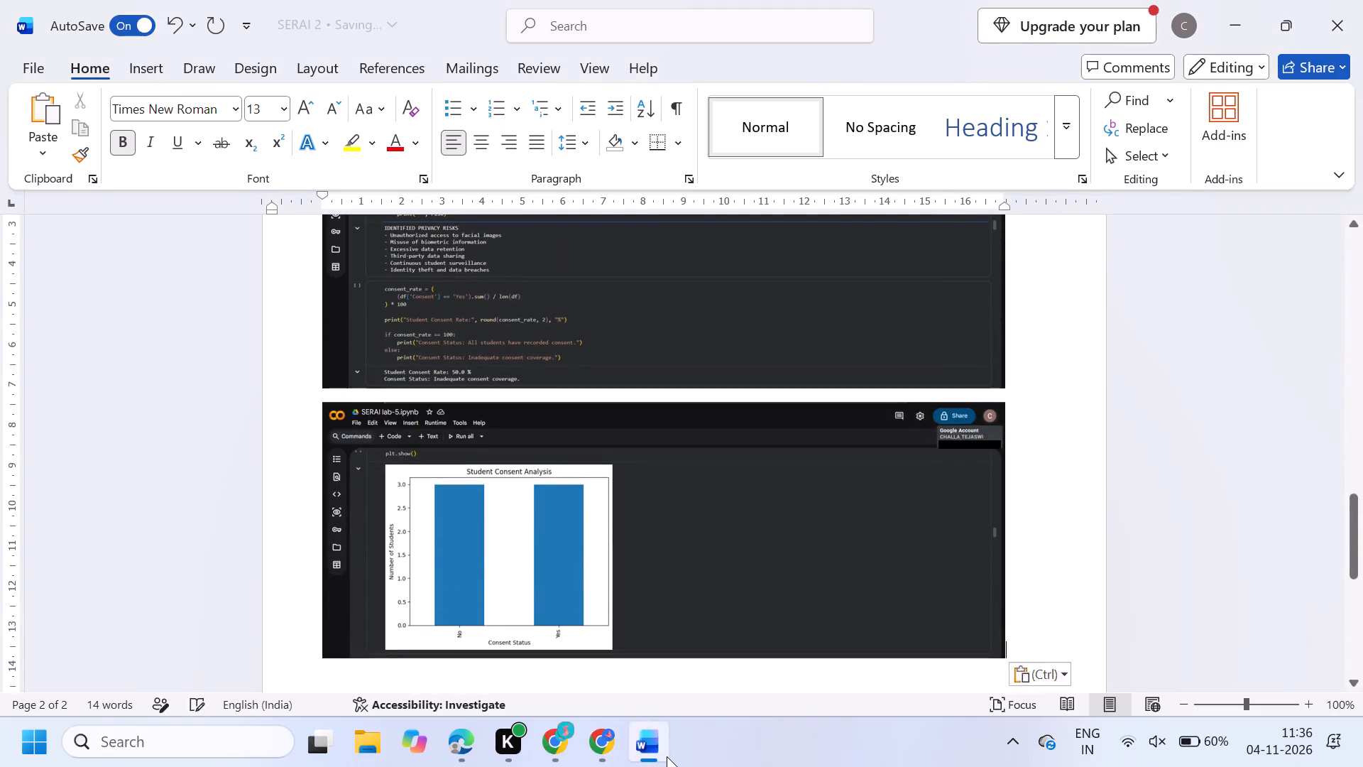
key("Return")
Switch to the Colab notebook and capture a screenshot from the header through the privacy safeguards and alternative attendance methods outputs.
left_click(613, 759)
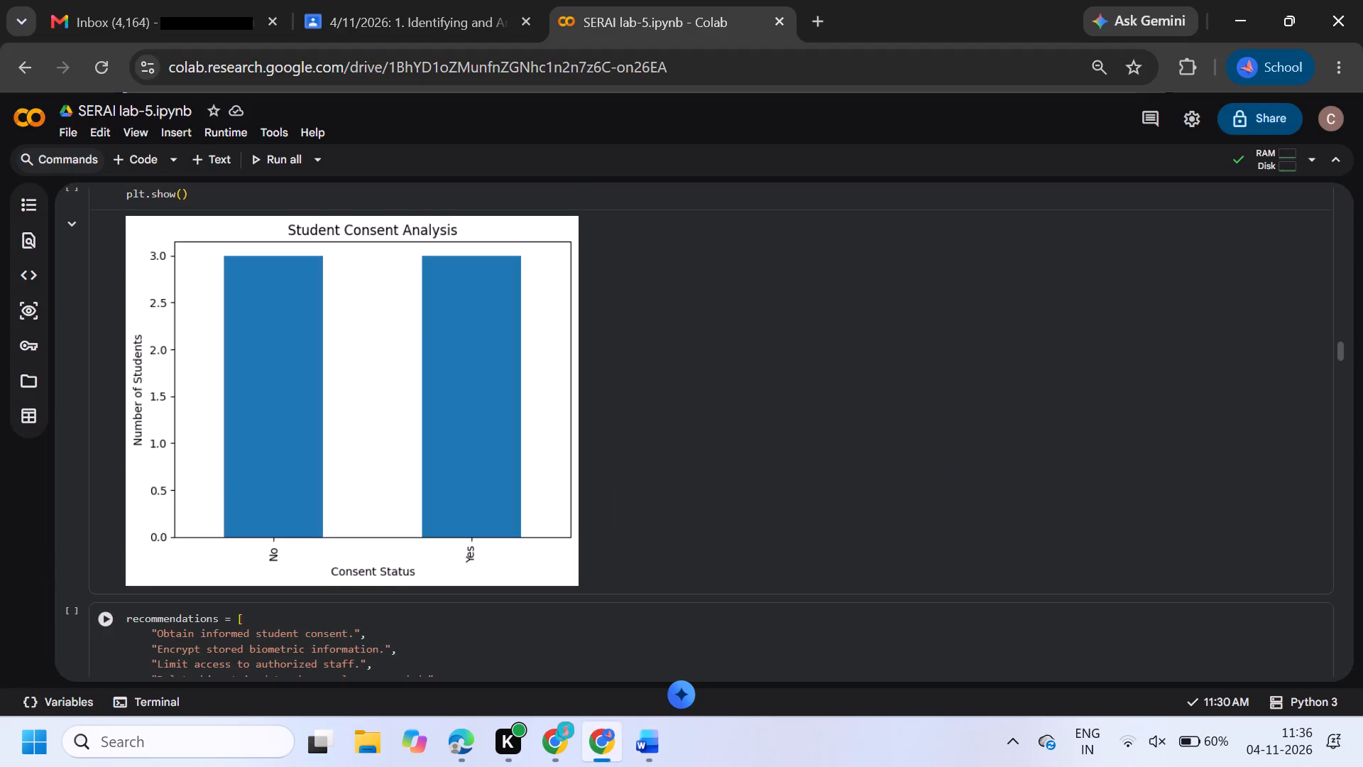
scroll(552, 614, "down", 5)
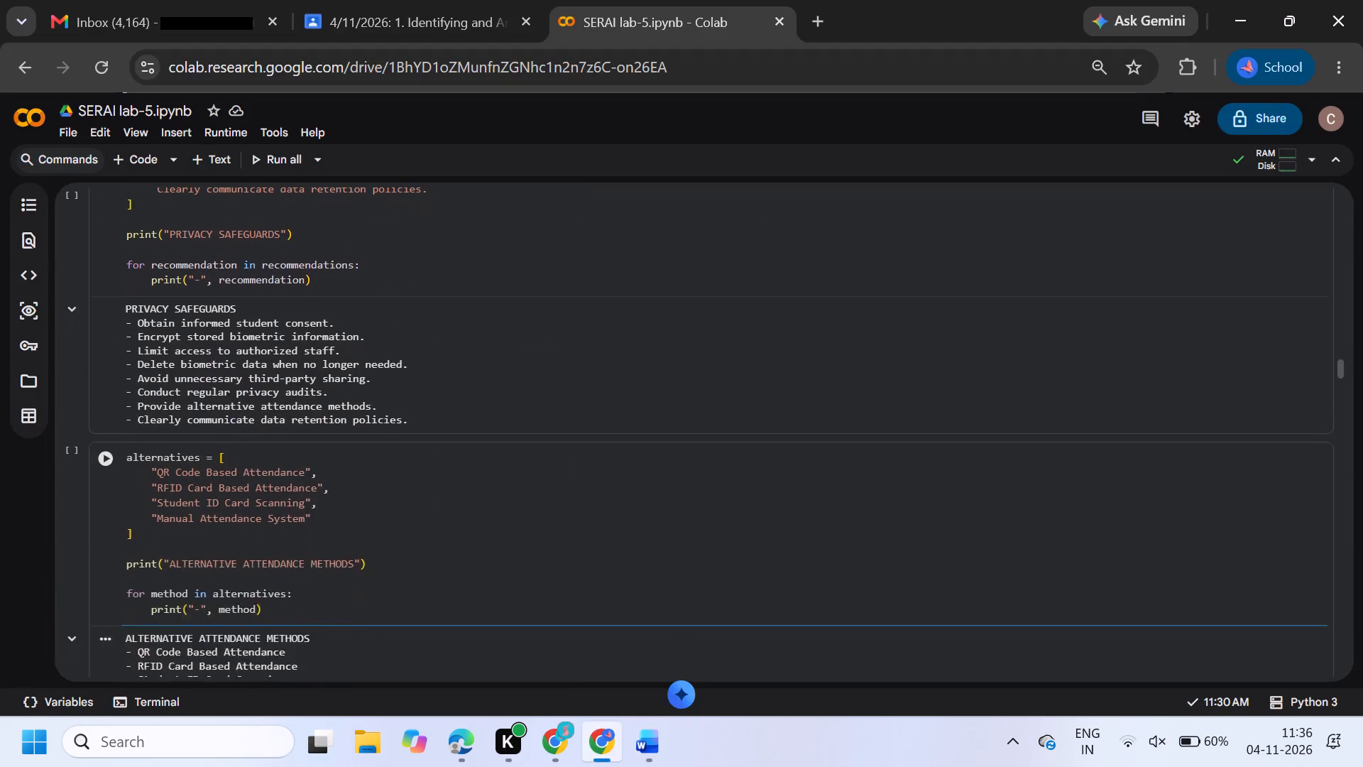
scroll(552, 614, "down", 1)
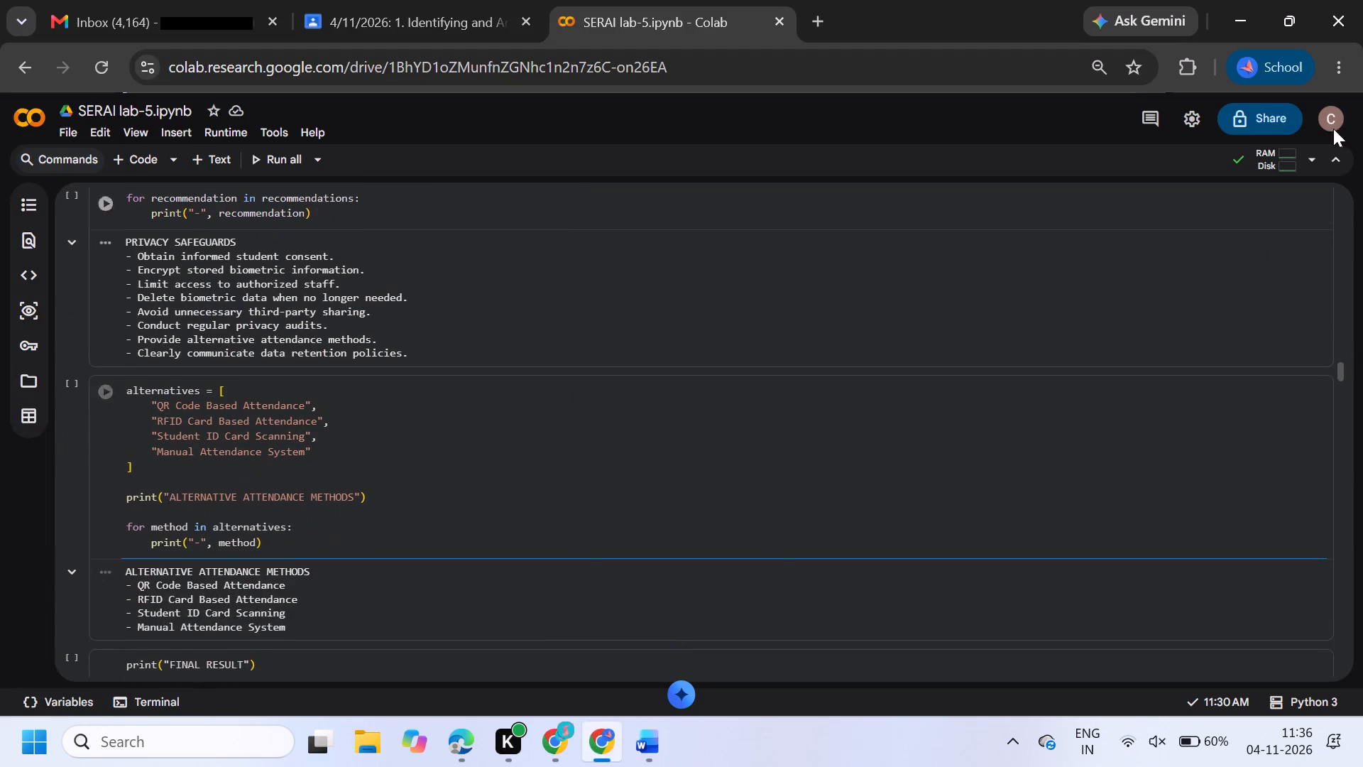
key("Print")
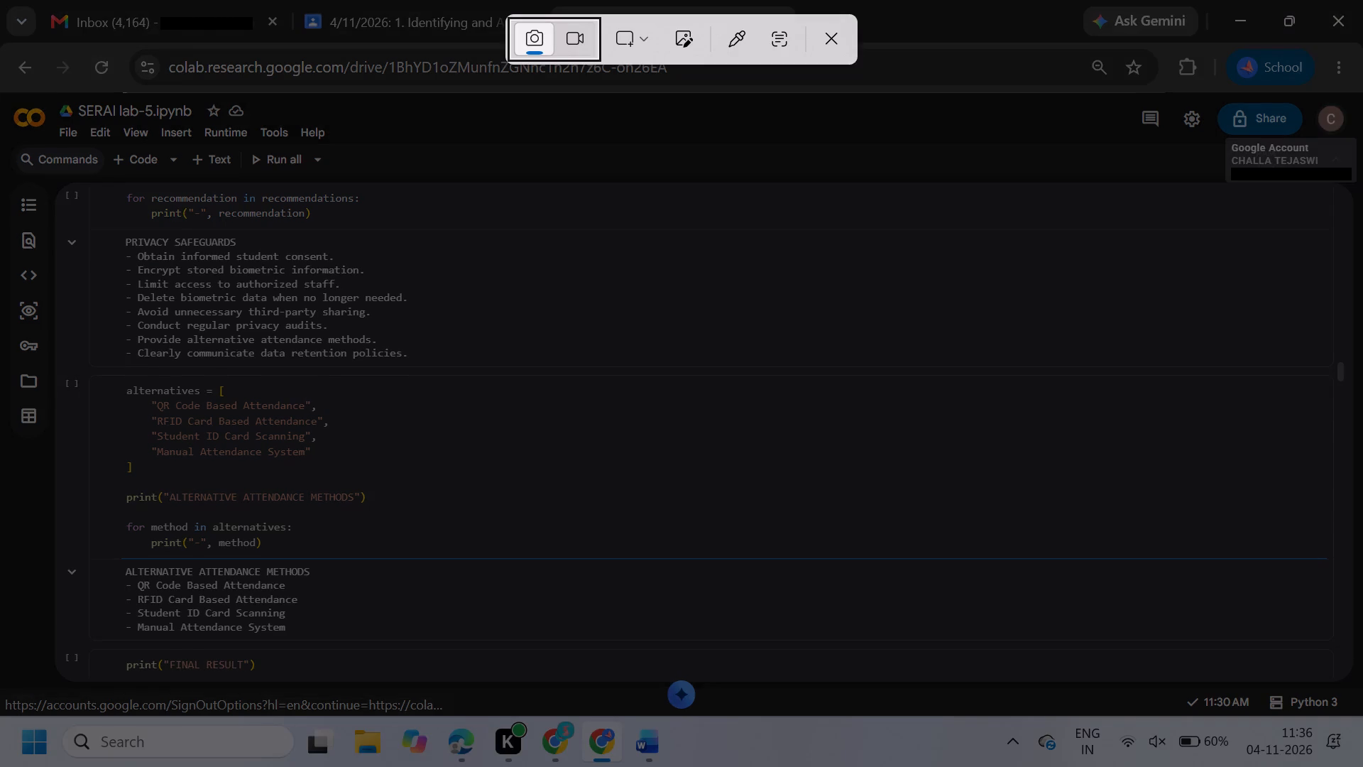
left_click_drag(7, 87, 1199, 555)
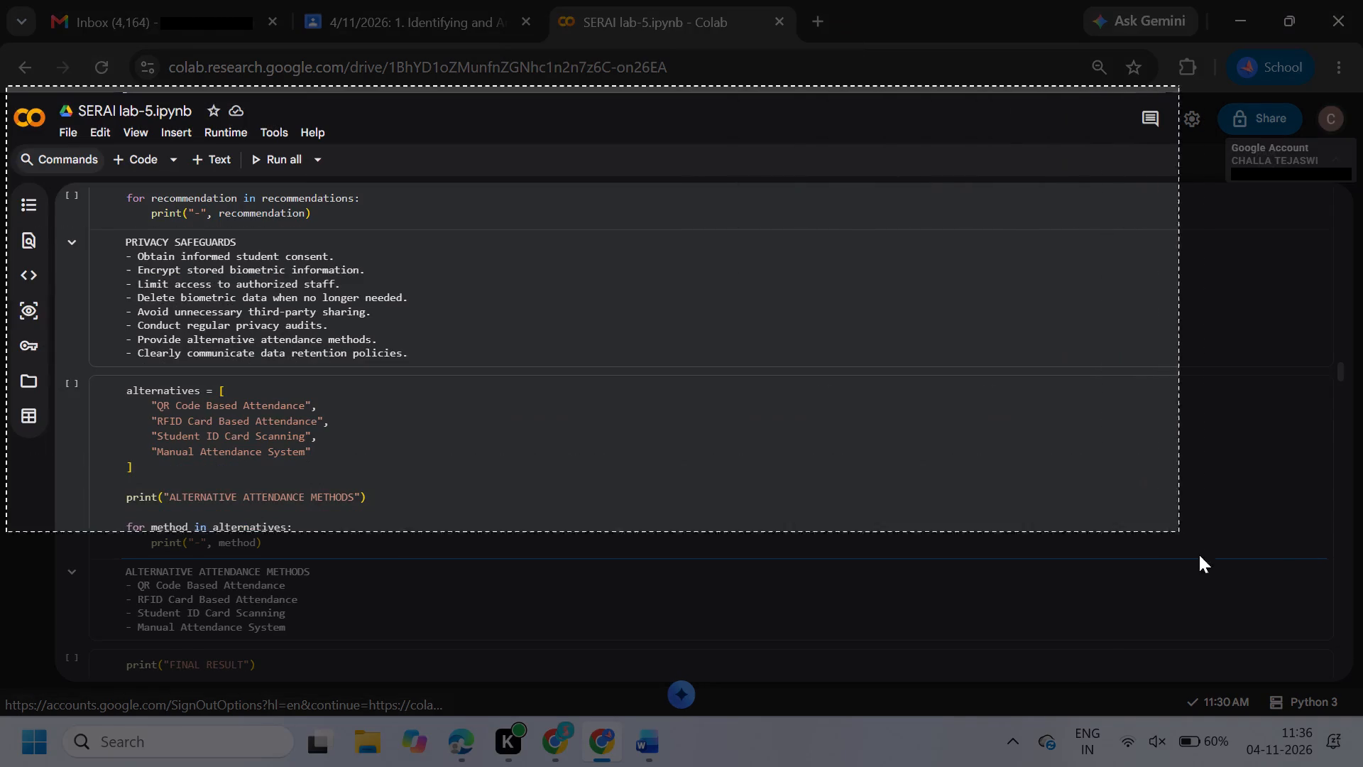
left_click_drag(1199, 555, 1335, 631)
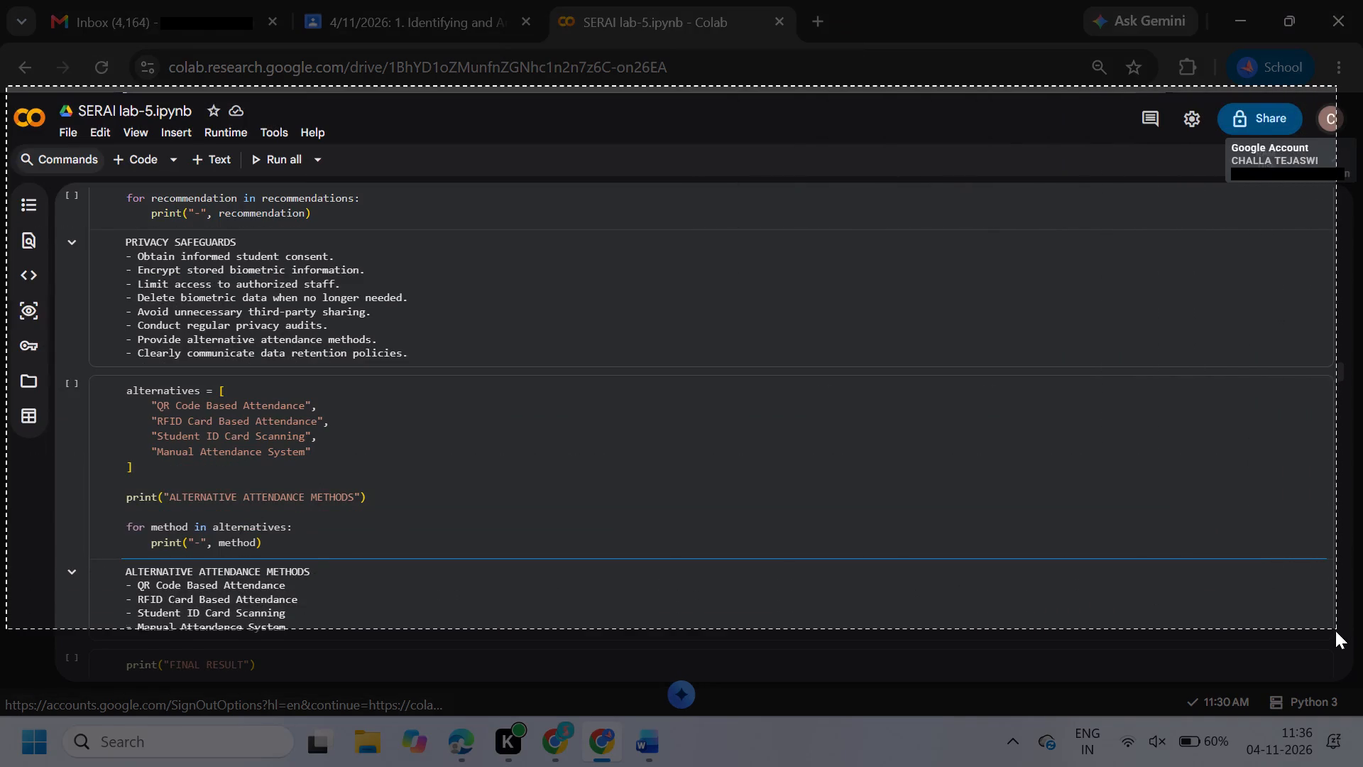
left_click_drag(1335, 631, 1332, 647)
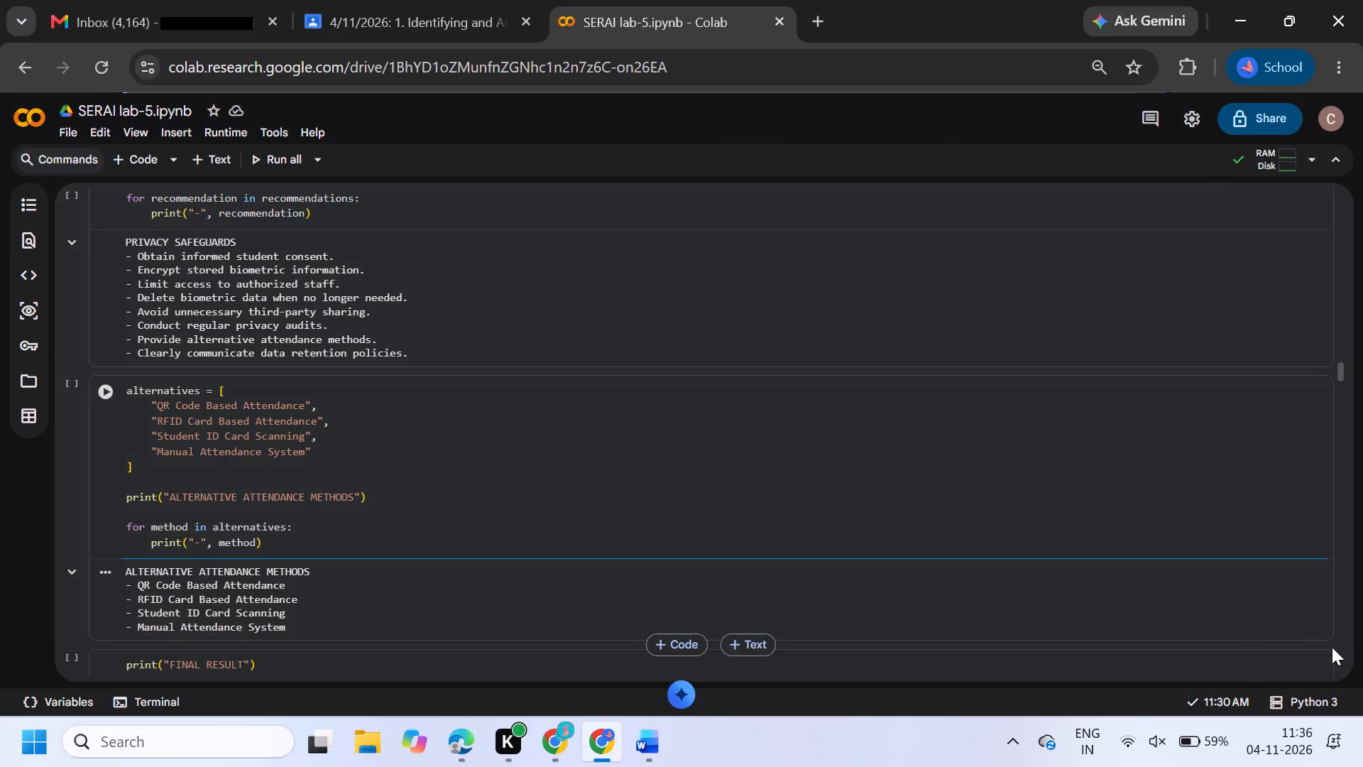
Switch to the SERAI 2 Word document at the empty line below the bar chart screenshot.
left_click(664, 727)
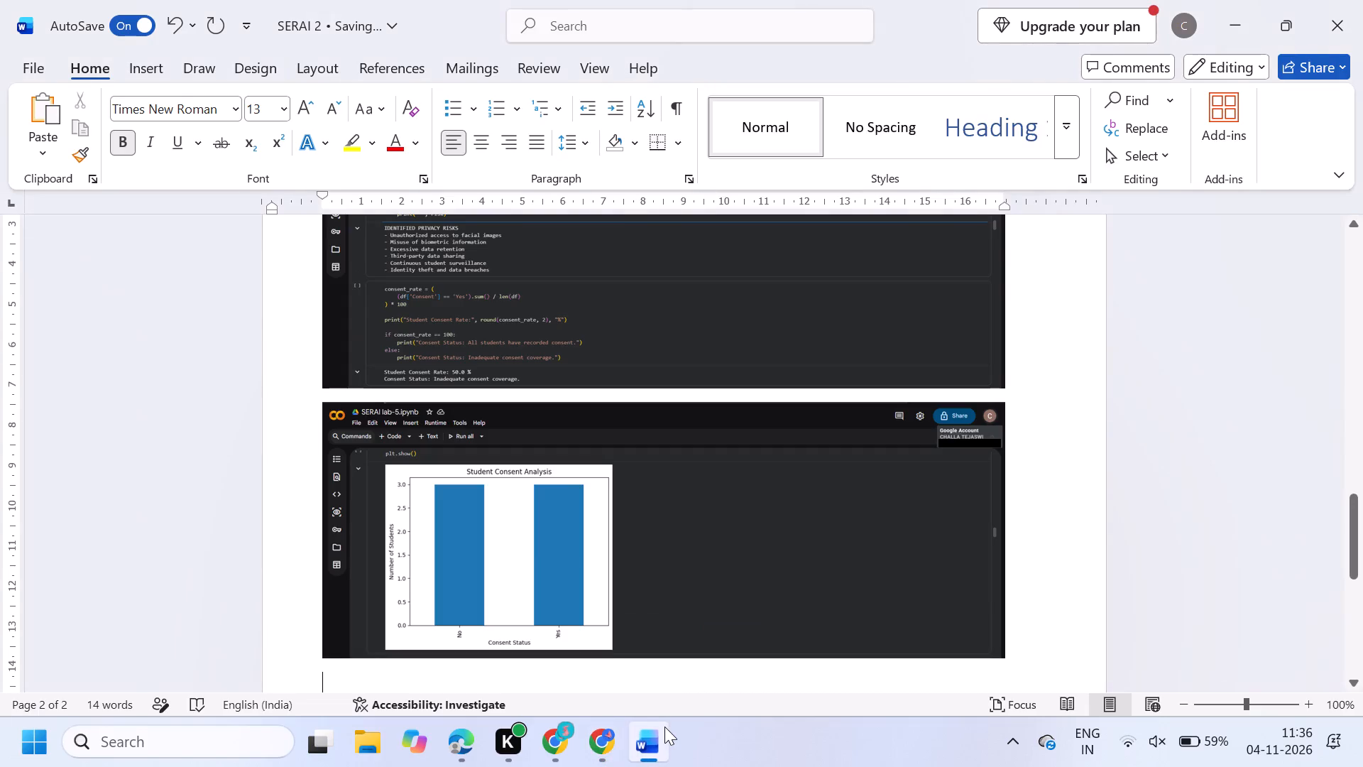
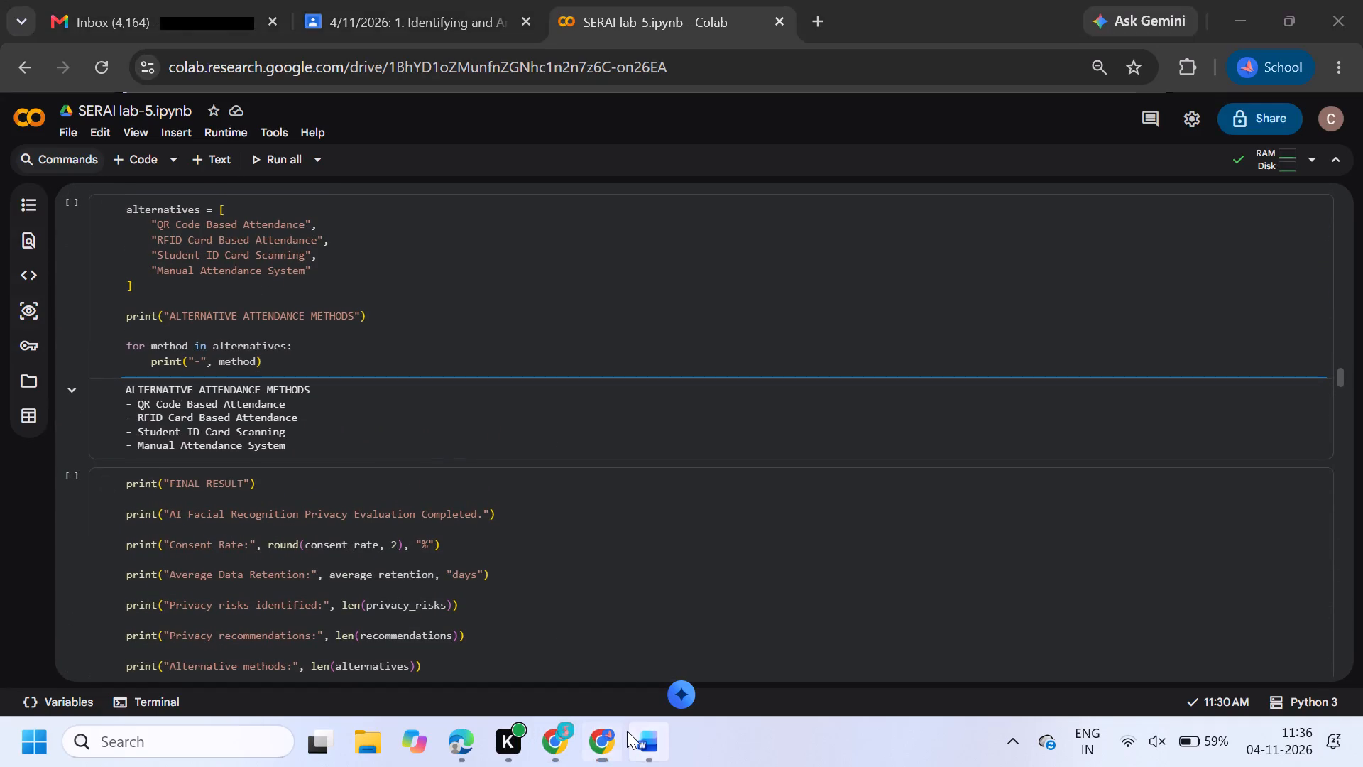
Switch to the Colab notebook and capture a full-width screenshot from the header through the complete FINAL RESULT output.
left_click(596, 754)
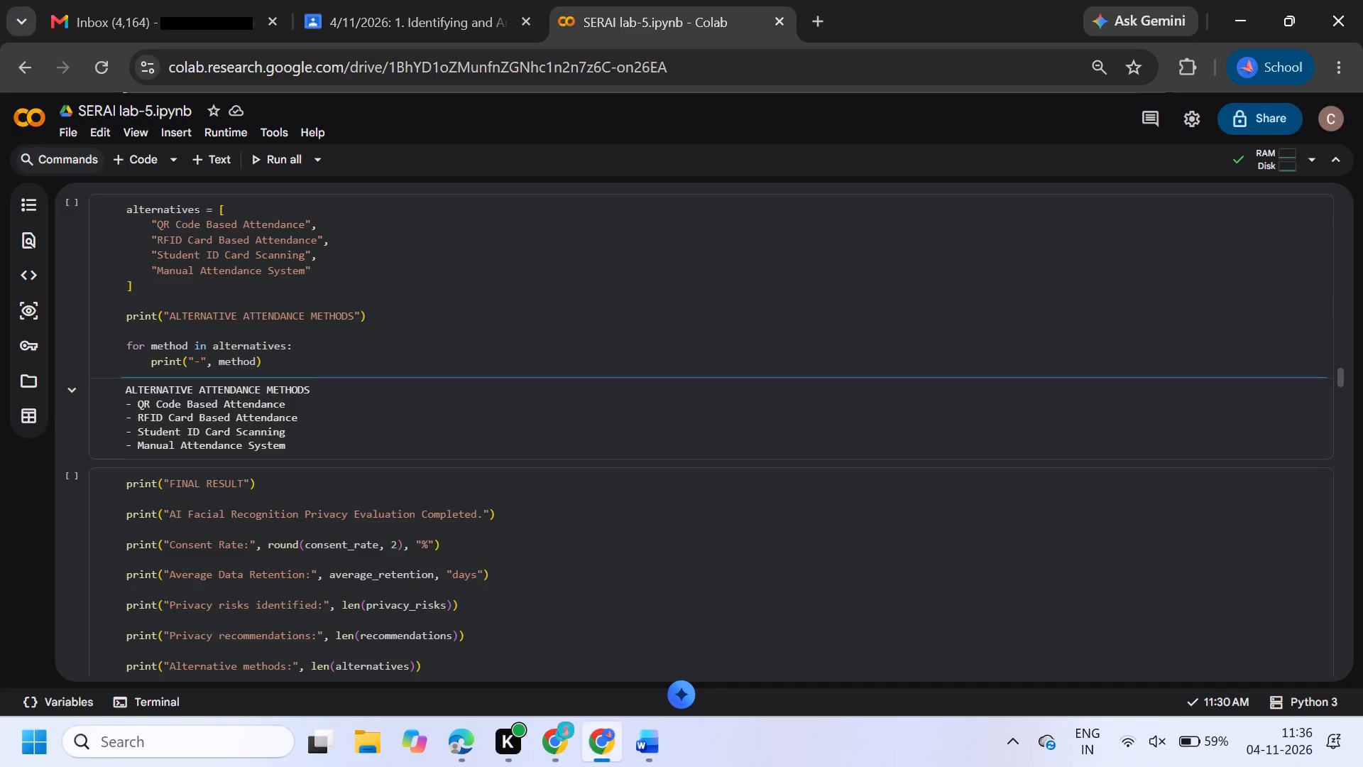
scroll(511, 627, "down", 3)
scroll(511, 627, "up", 1)
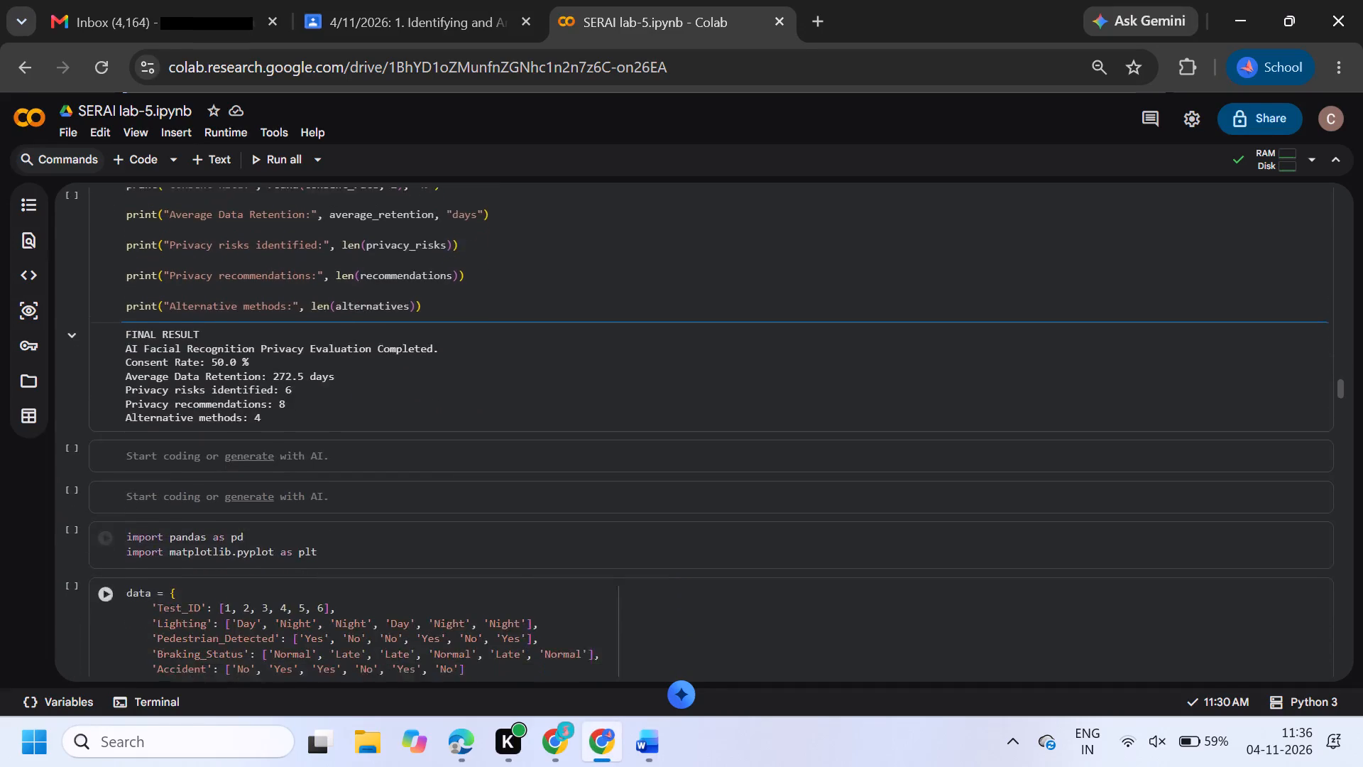
scroll(511, 627, "up", 4)
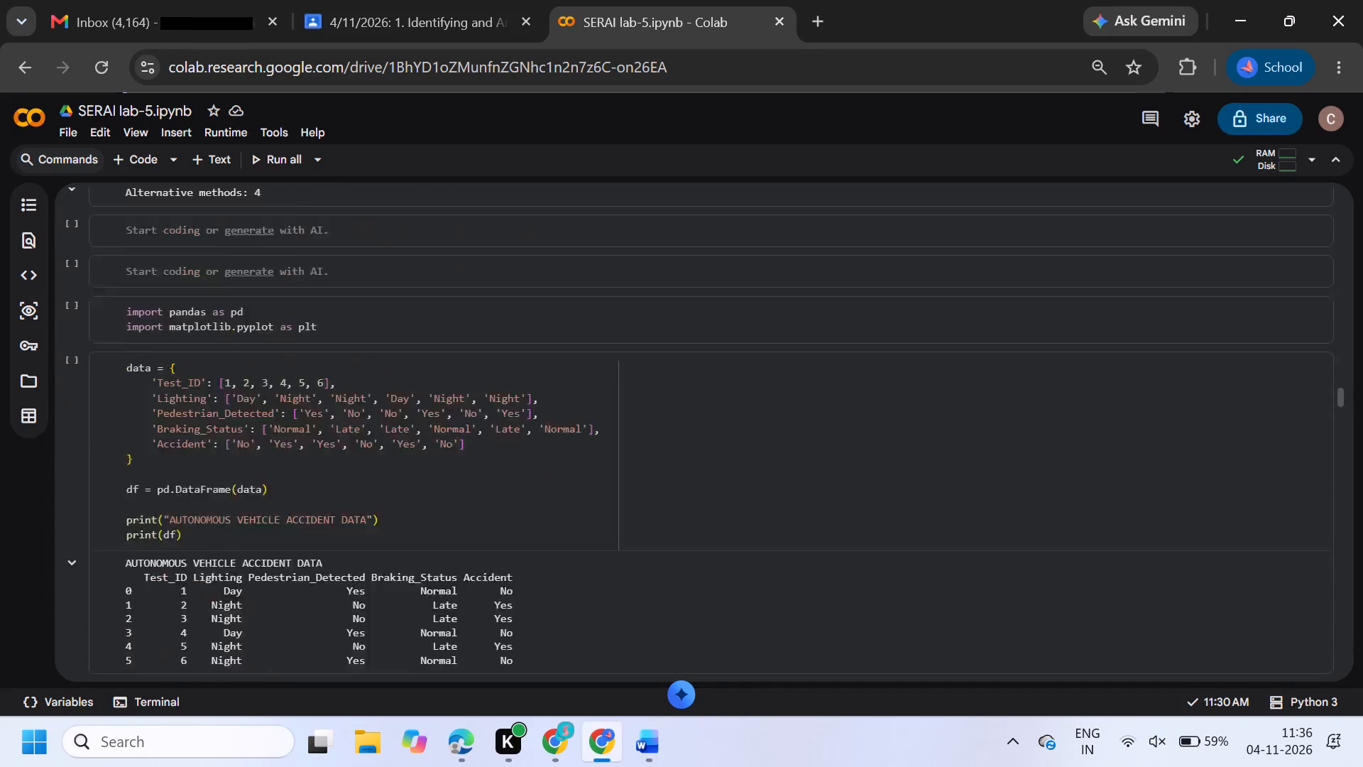
scroll(511, 627, "up", 1)
scroll(511, 627, "down", 1)
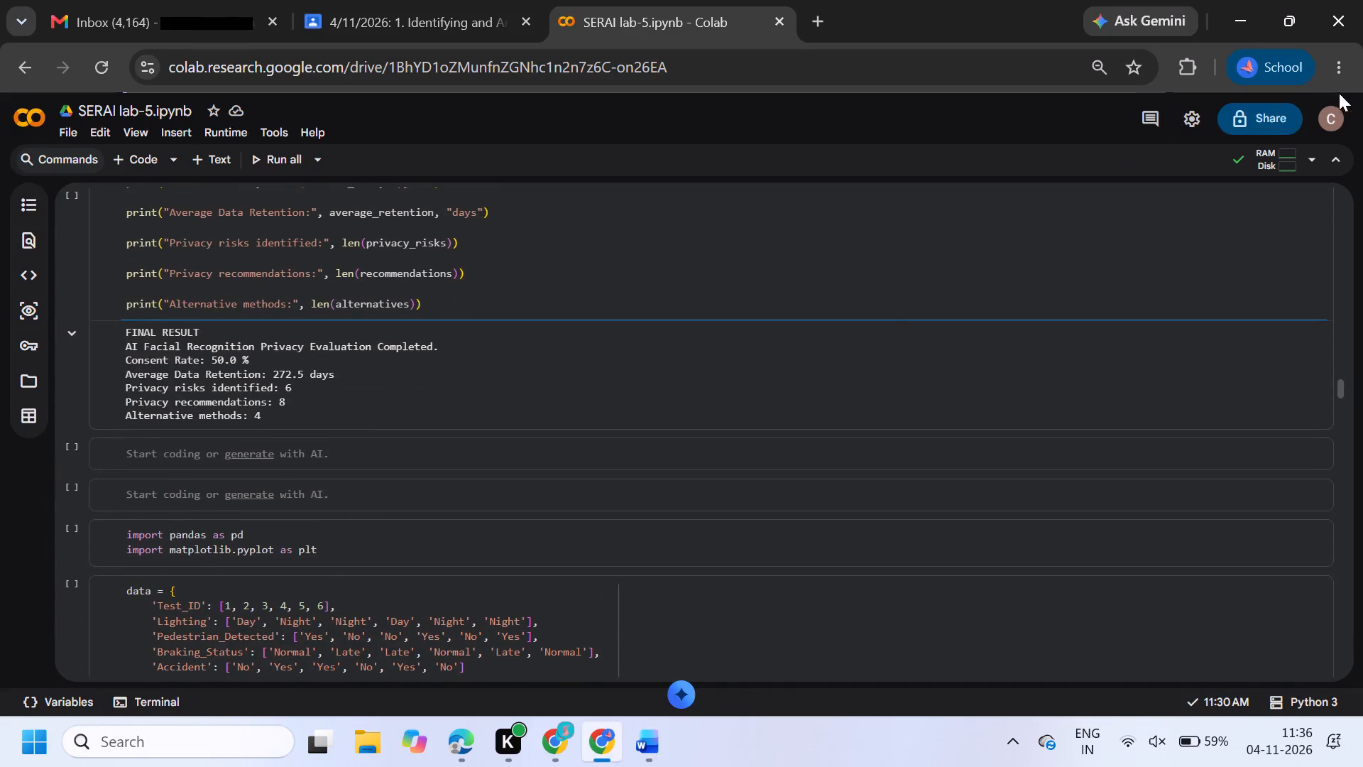
key("Print")
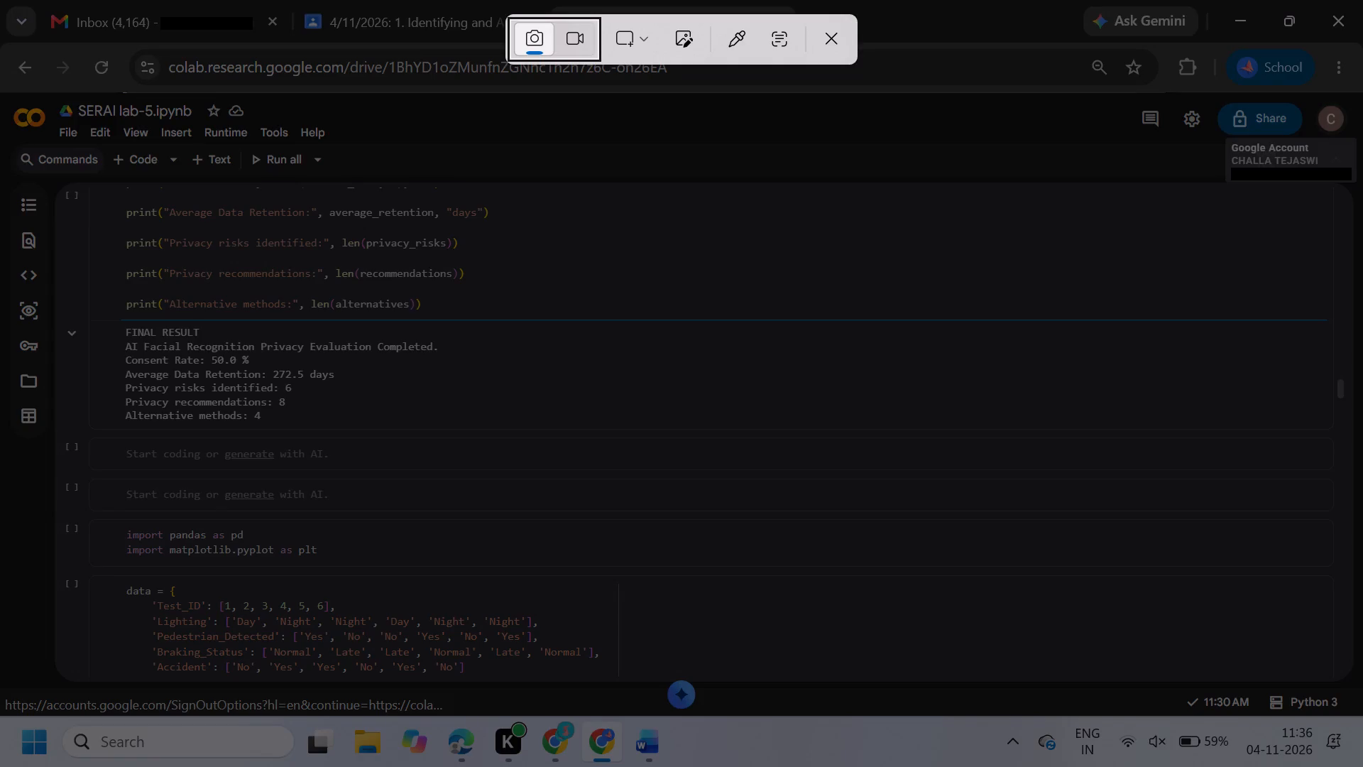
left_click_drag(0, 97, 1362, 401)
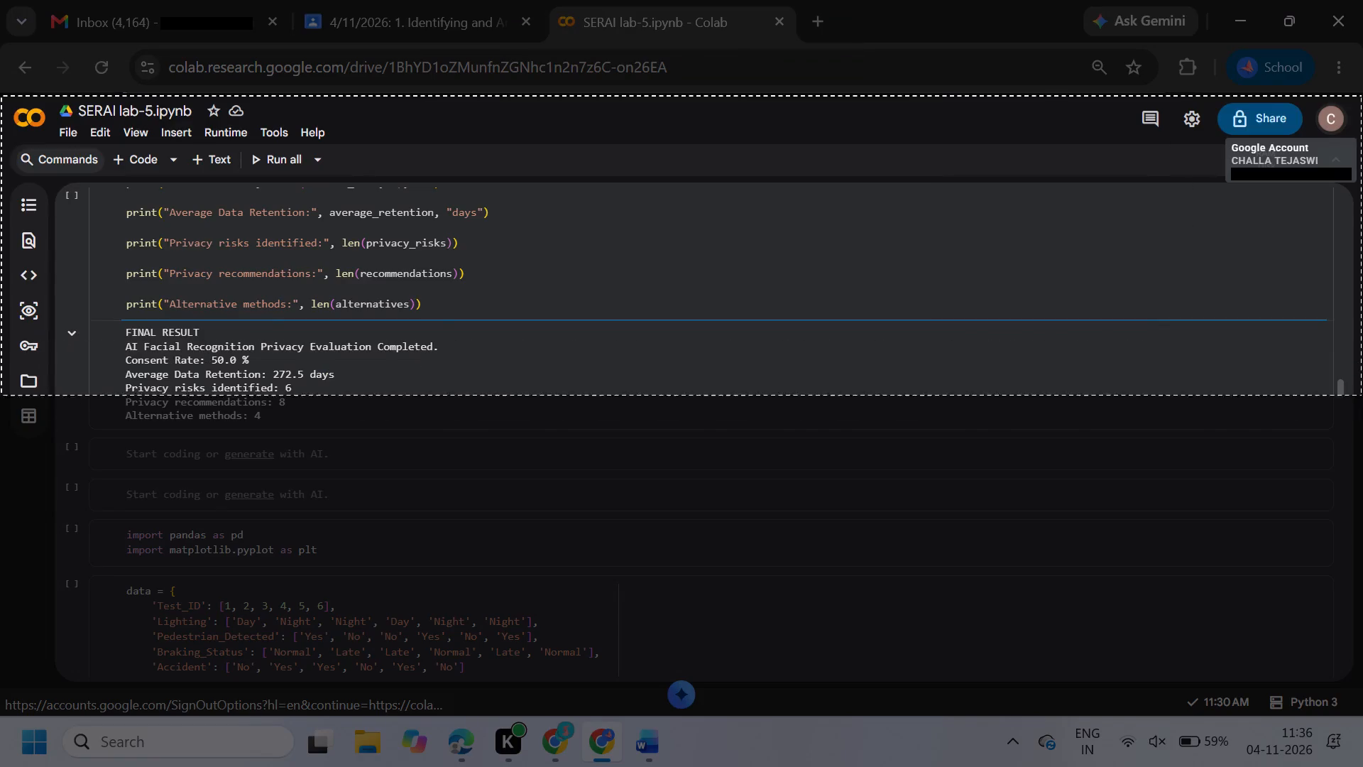
left_click_drag(1362, 401, 1362, 439)
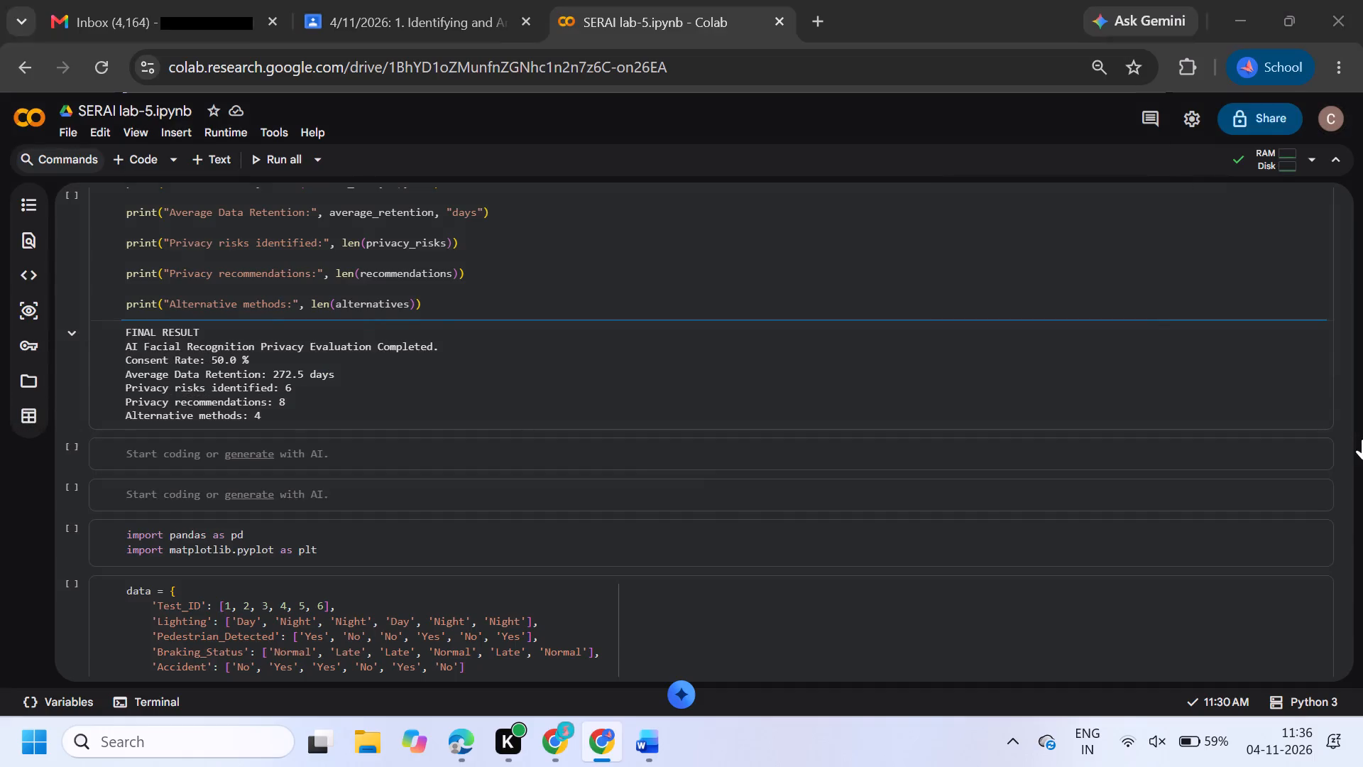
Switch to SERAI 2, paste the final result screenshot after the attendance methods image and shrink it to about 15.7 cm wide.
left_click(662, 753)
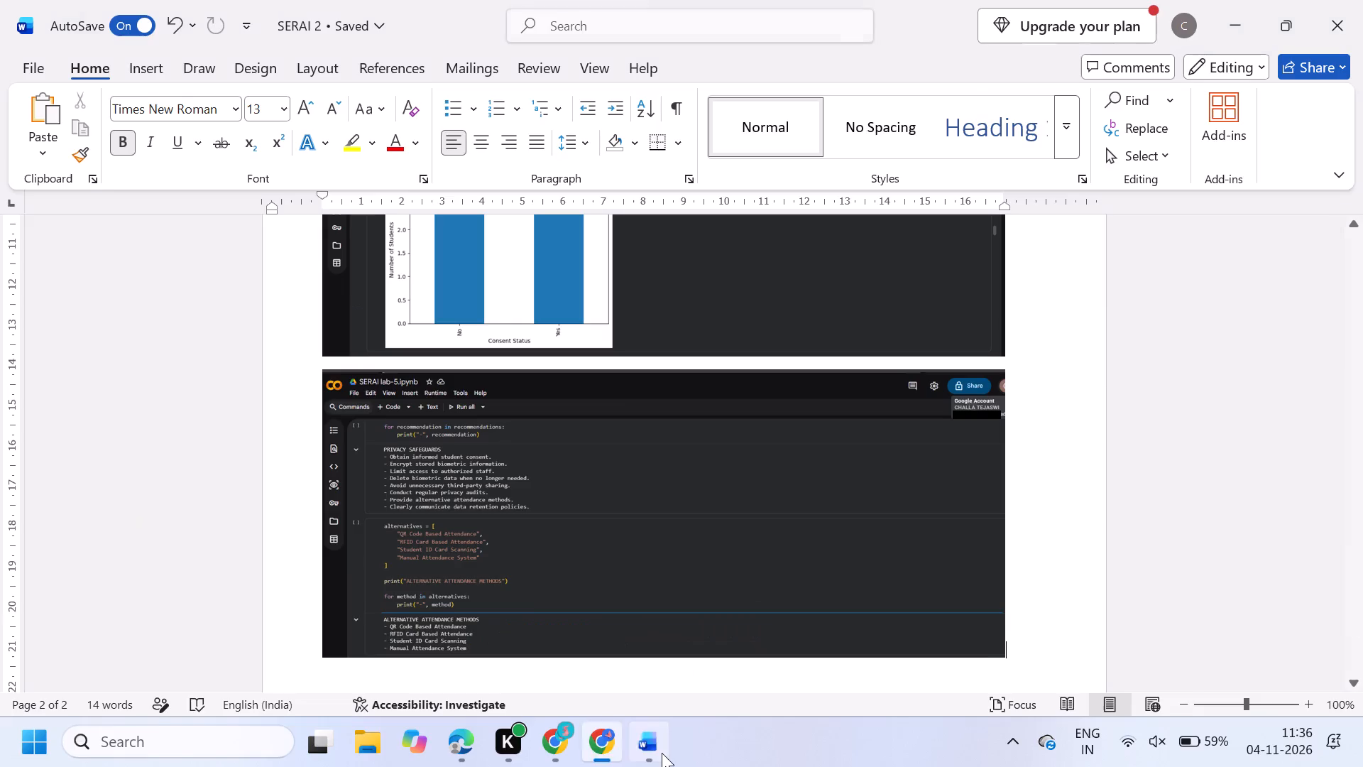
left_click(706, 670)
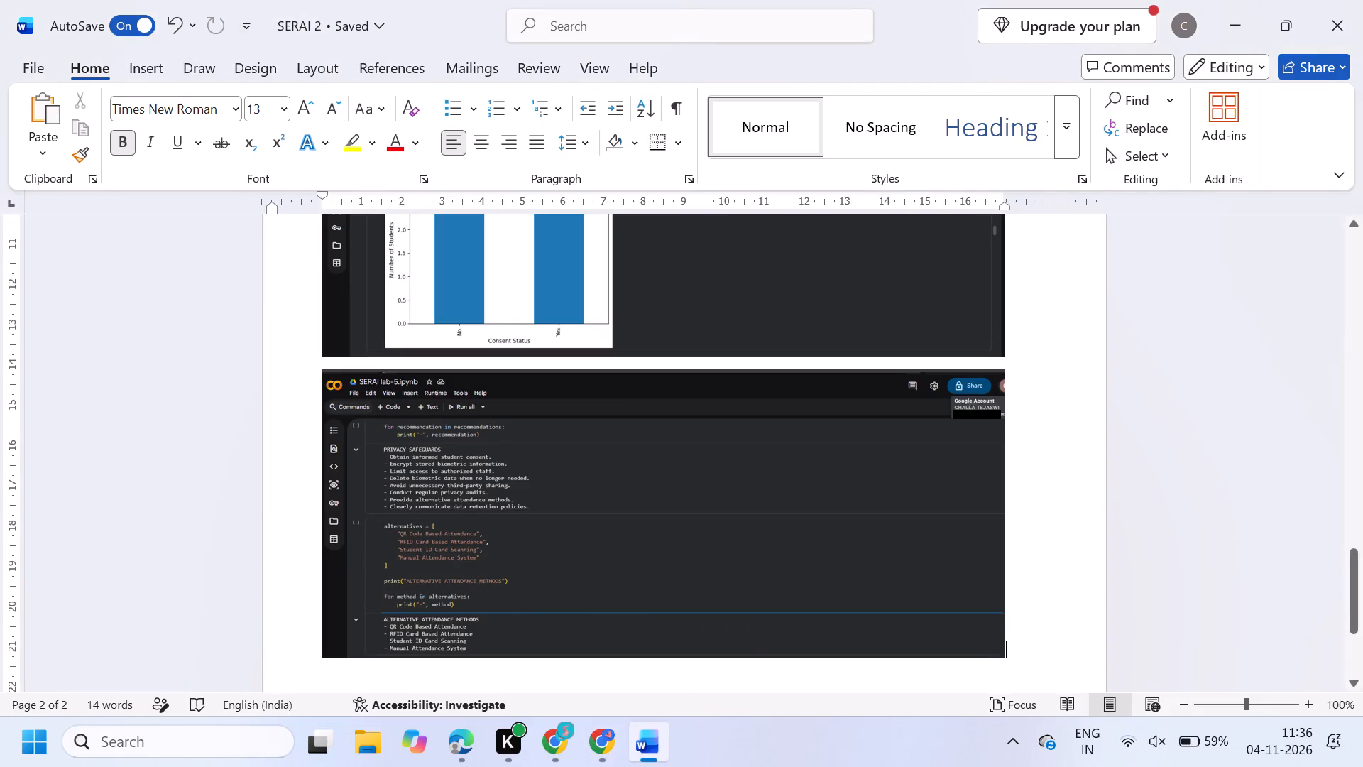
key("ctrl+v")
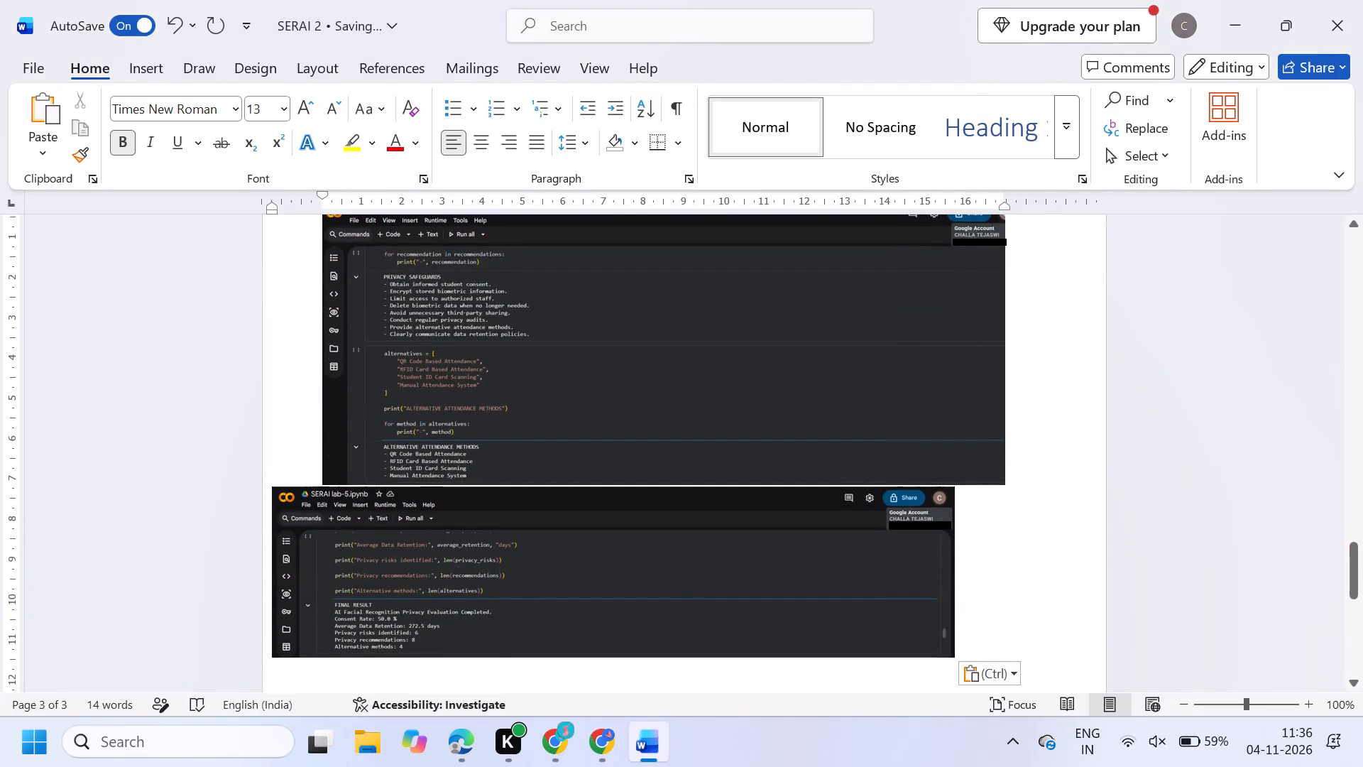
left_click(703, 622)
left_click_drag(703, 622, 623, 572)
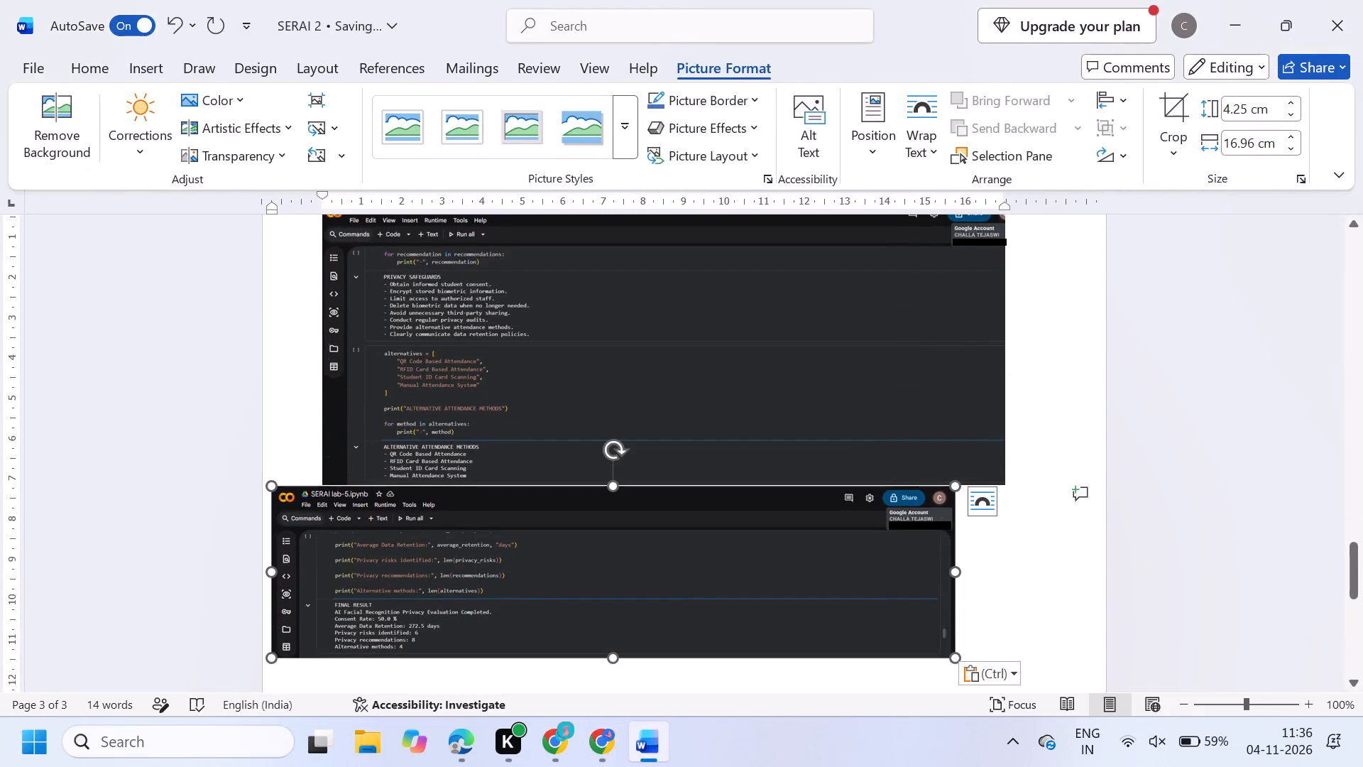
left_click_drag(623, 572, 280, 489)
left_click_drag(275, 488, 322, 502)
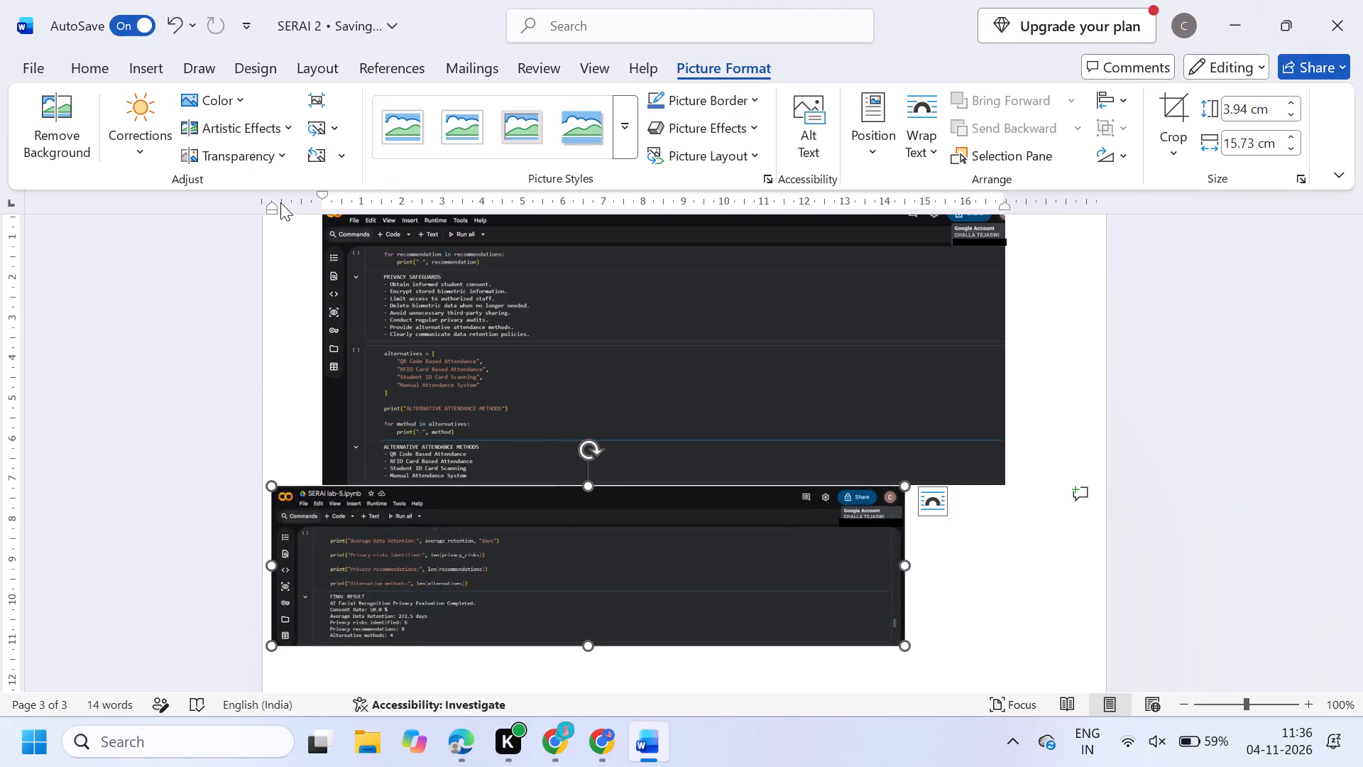
Move the paragraph's left indent in to align with its first-line indent at the page margin.
left_click_drag(272, 202, 312, 202)
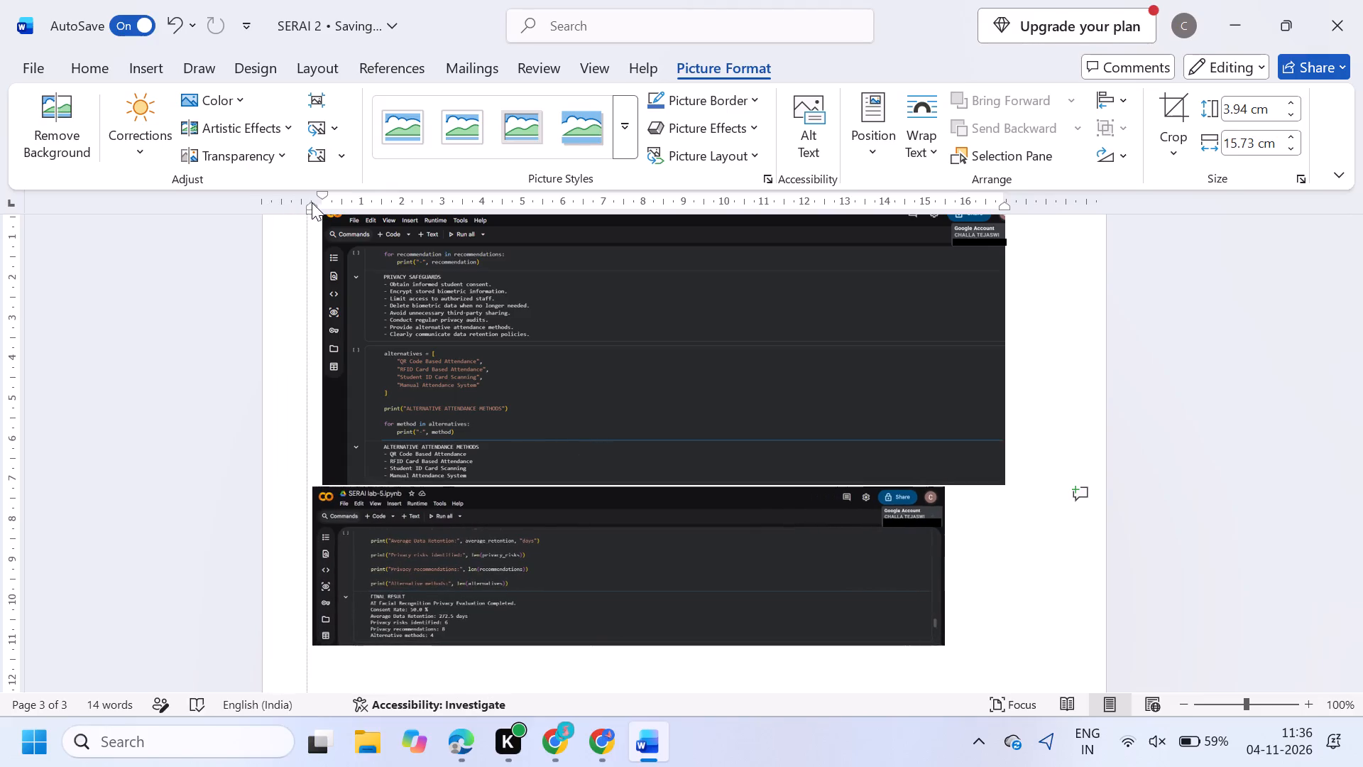
left_click_drag(312, 202, 322, 202)
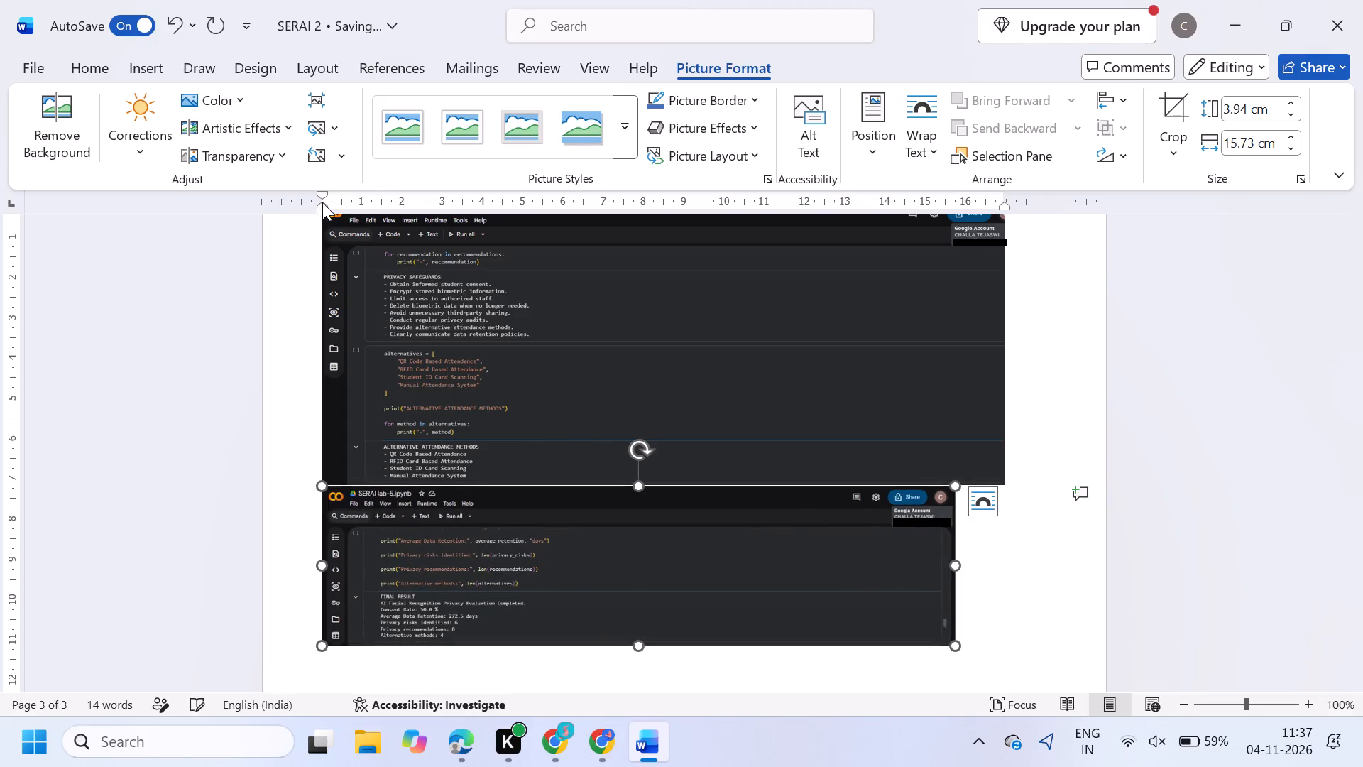
Replace the shrunken final result picture with a fresh paste on a new line below the attendance methods image, and start another line.
left_click(485, 557)
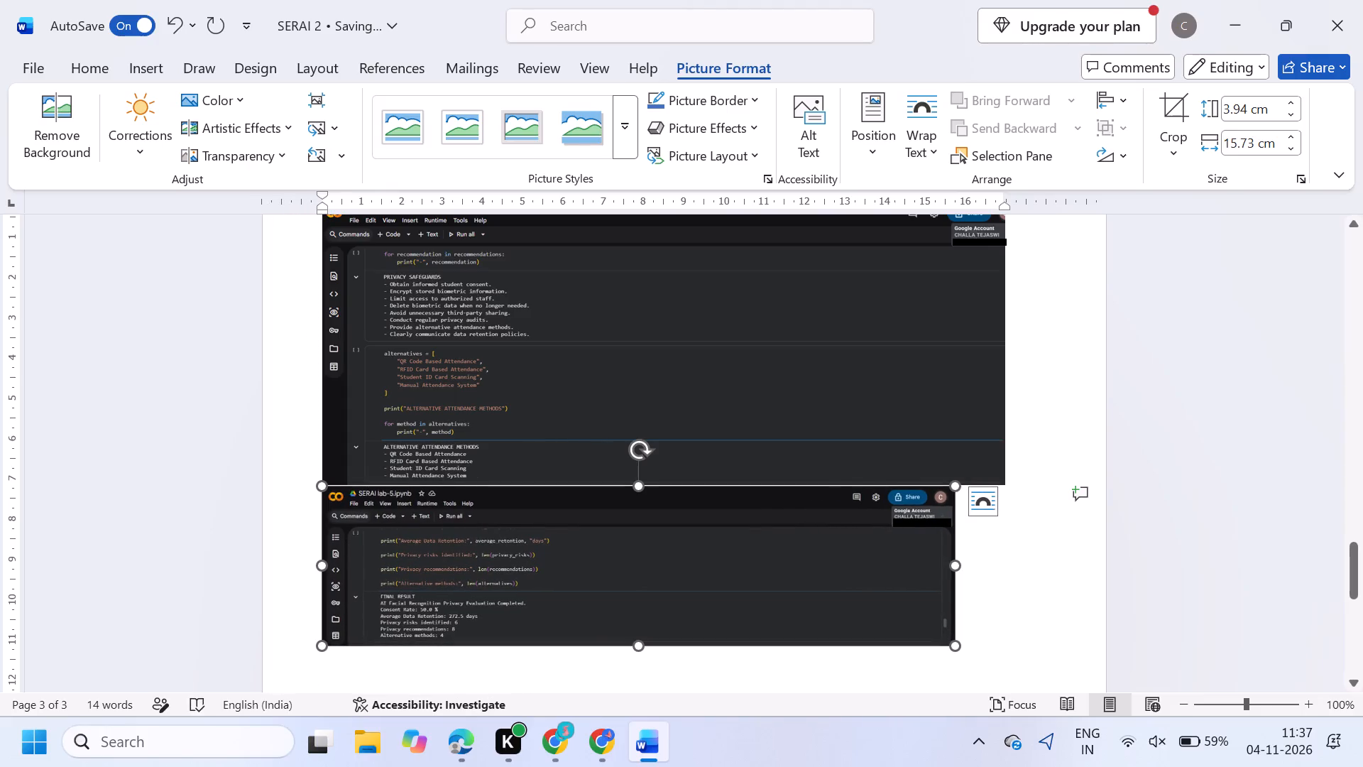
key("Delete")
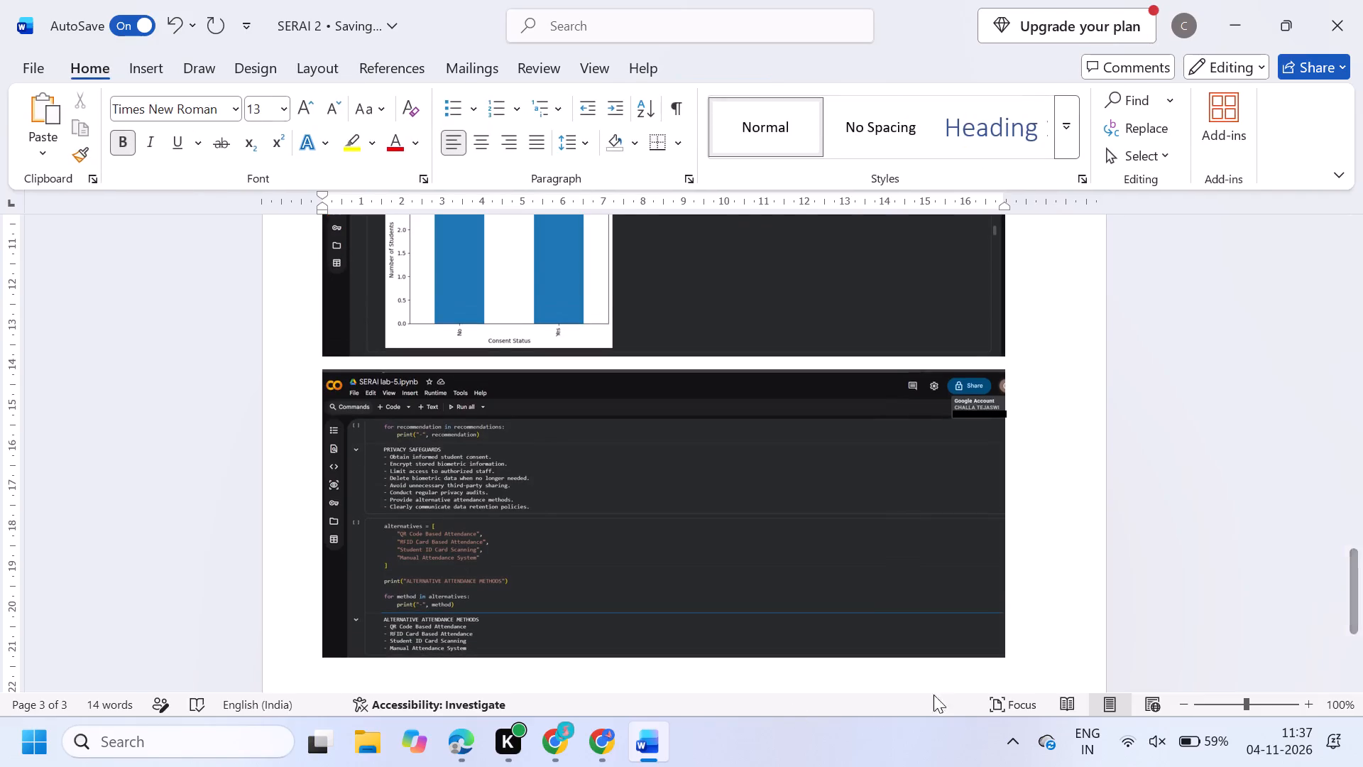
left_click(1016, 626)
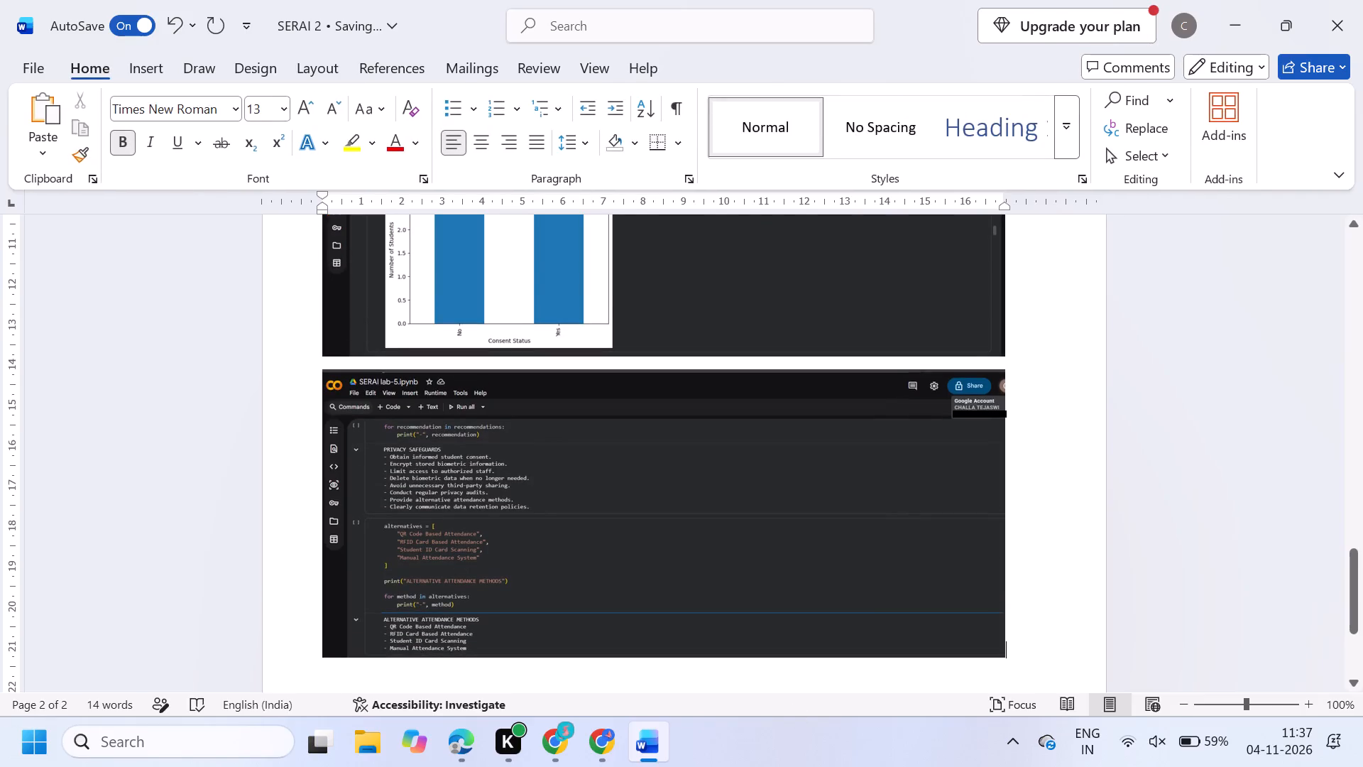
key("Return")
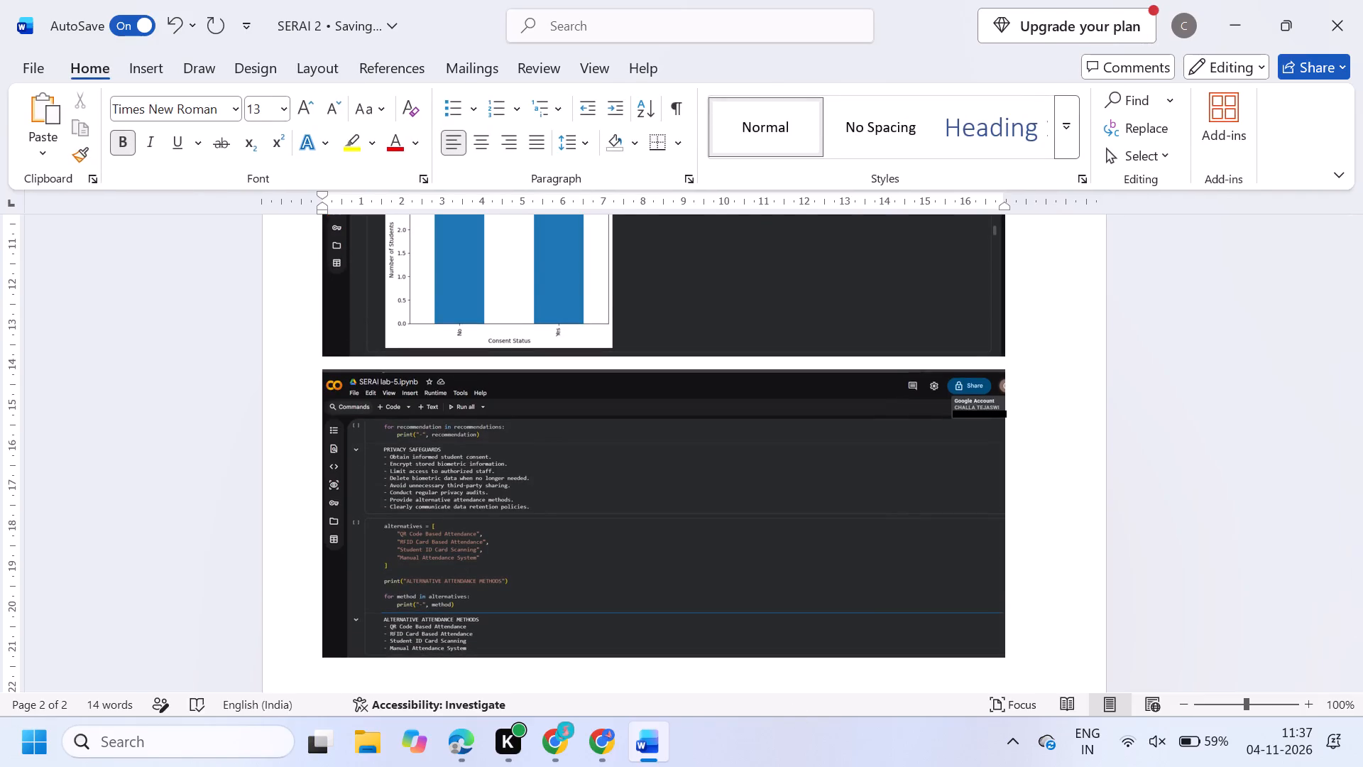
key("Return")
key("Return")
key("BackSpace")
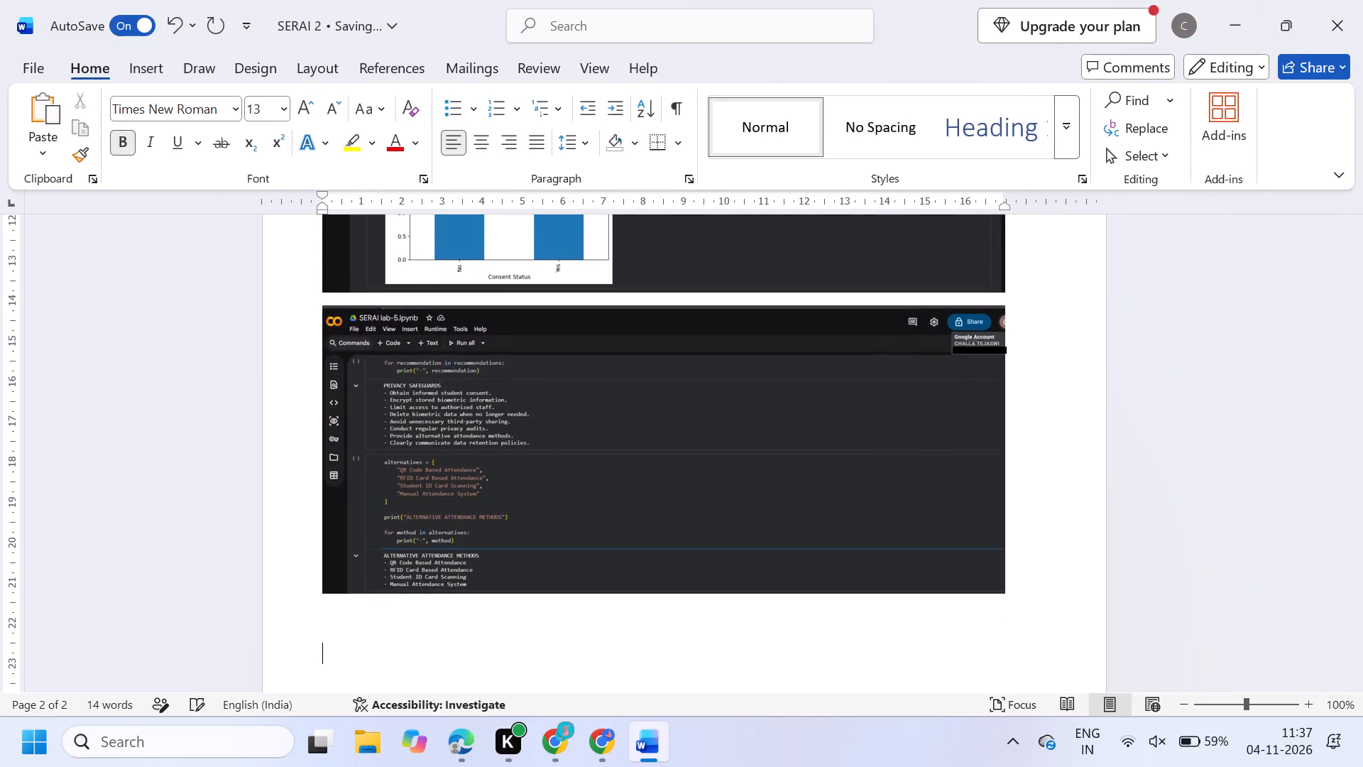
key("BackSpace")
key("ctrl+v")
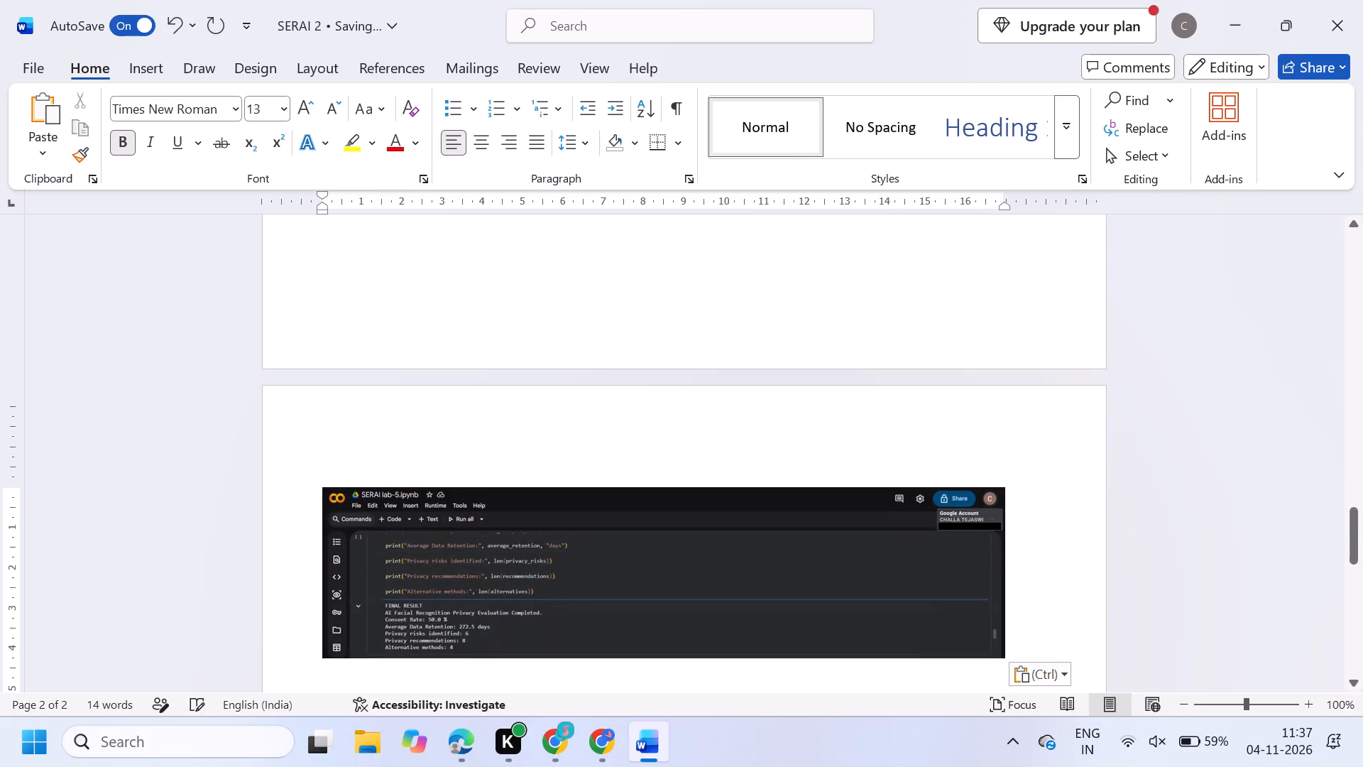
scroll(1016, 626, "up", 3)
scroll(1016, 626, "down", 2)
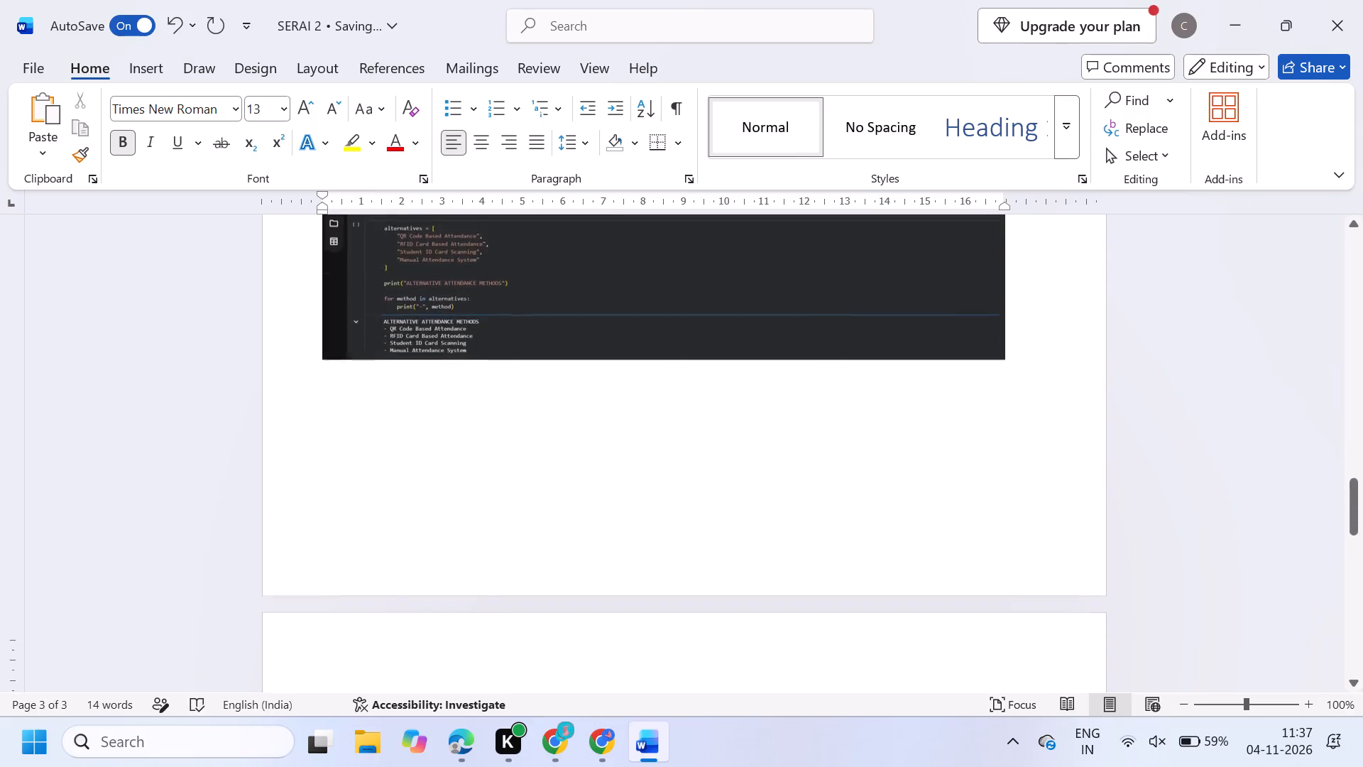
scroll(1016, 626, "down", 1)
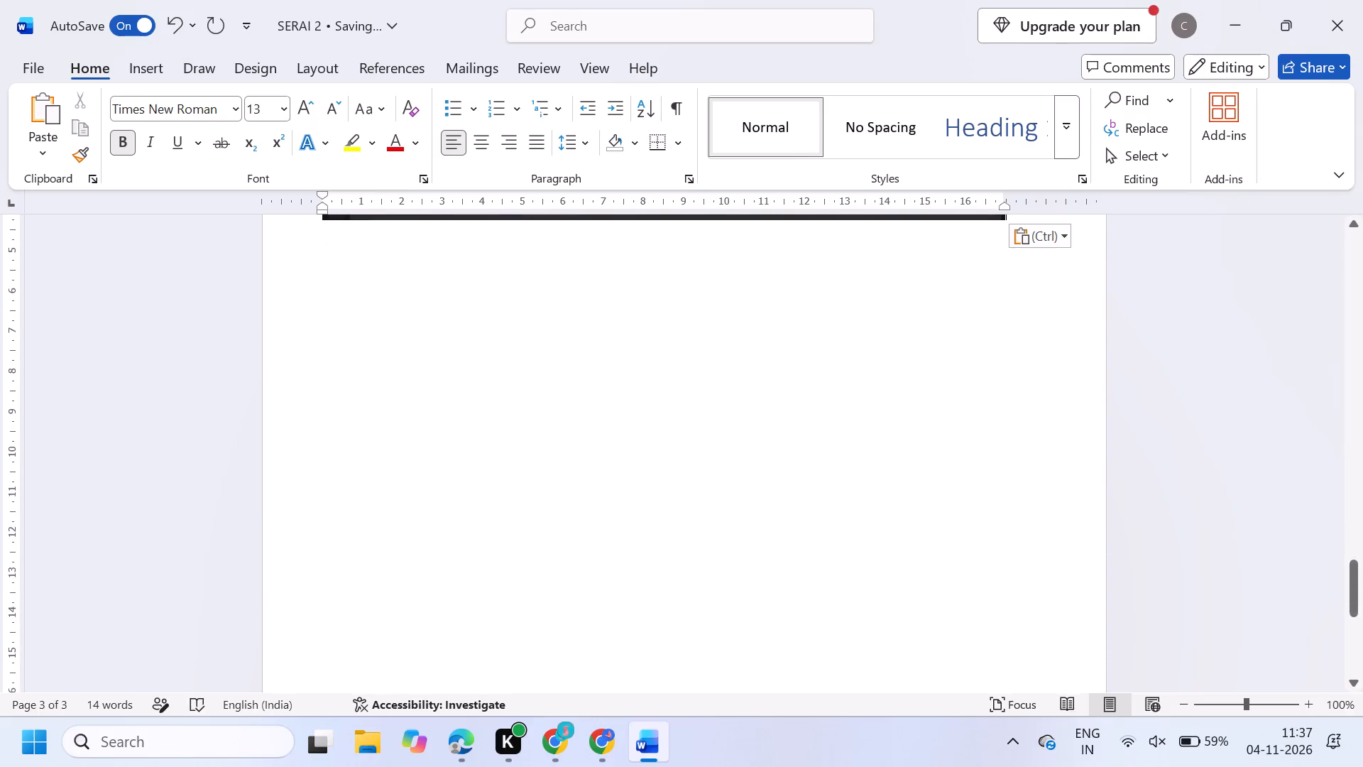
key("Return")
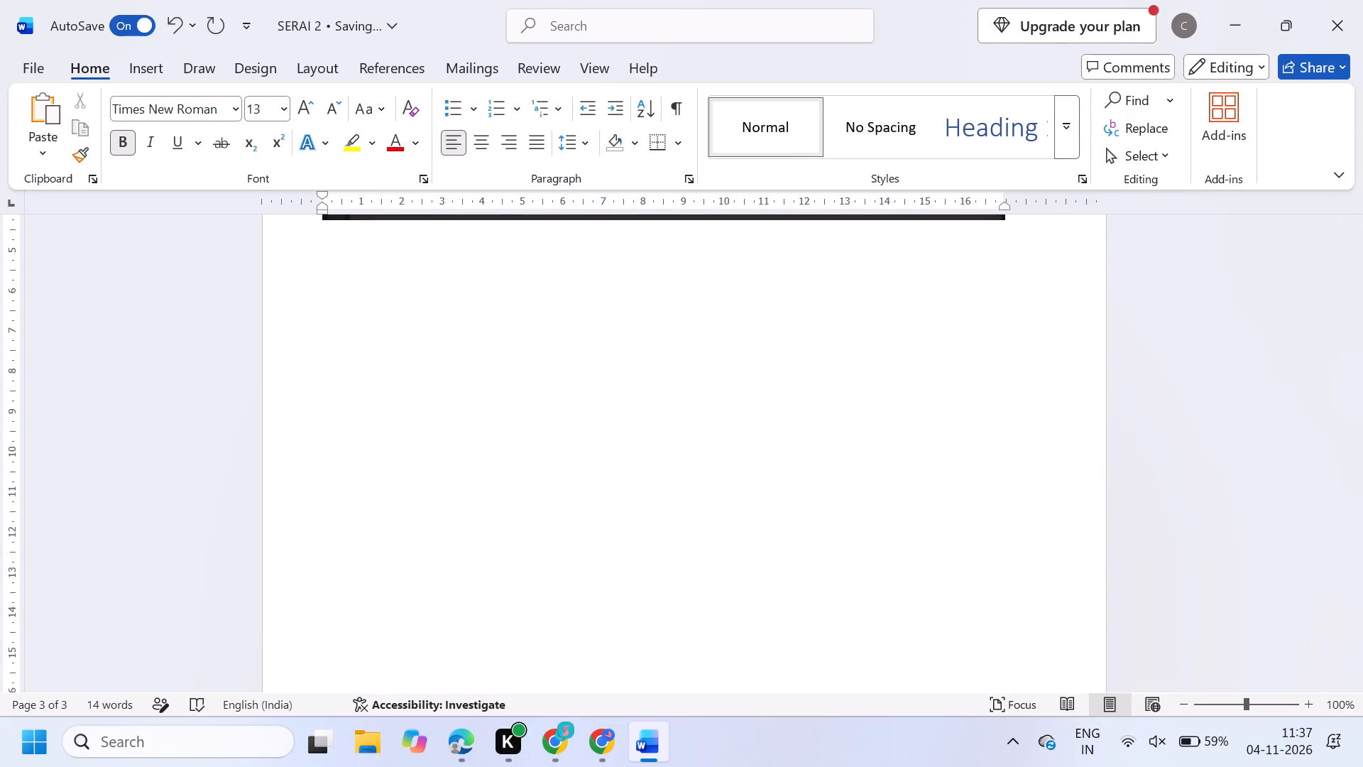
Save the SERAI 2 document, look back over it to the first page, and close it.
scroll(1016, 626, "up", 3)
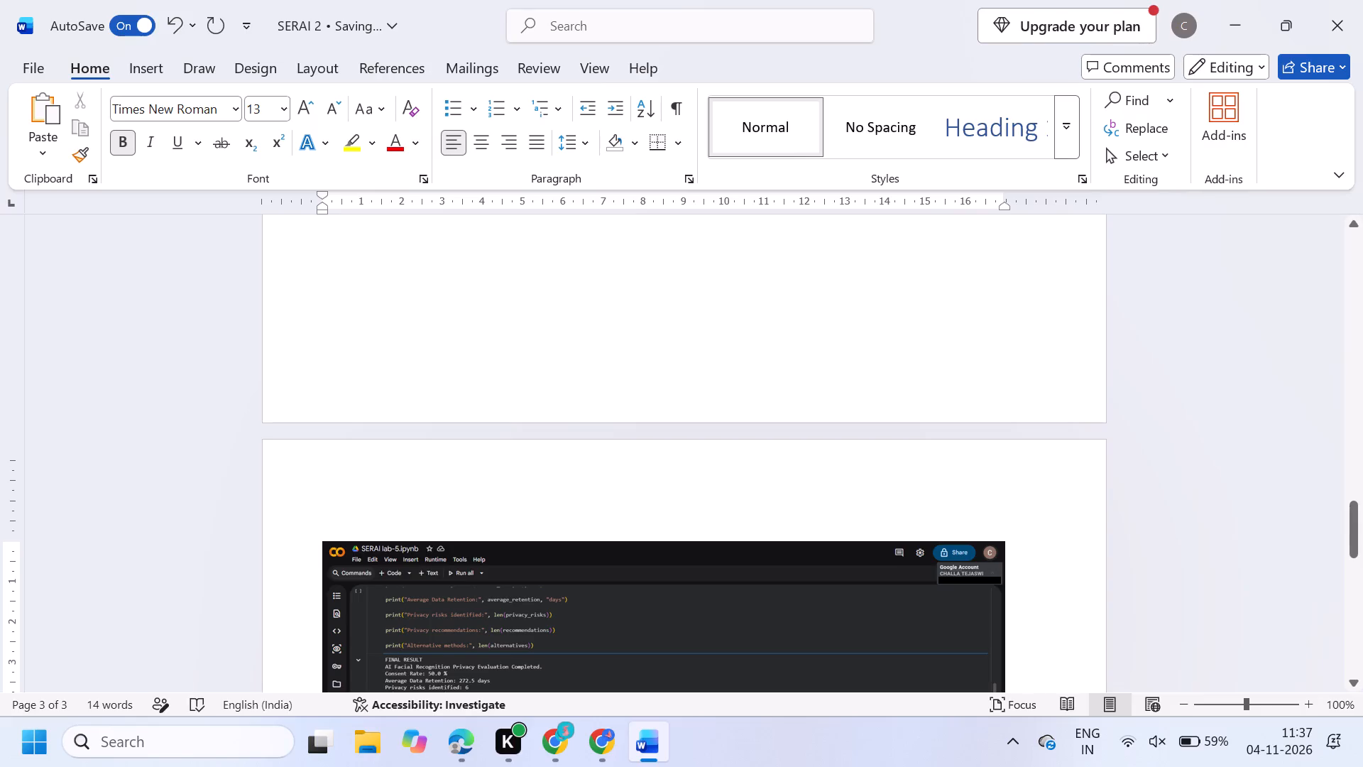
key("ctrl+s")
scroll(686, 236, "up", 13)
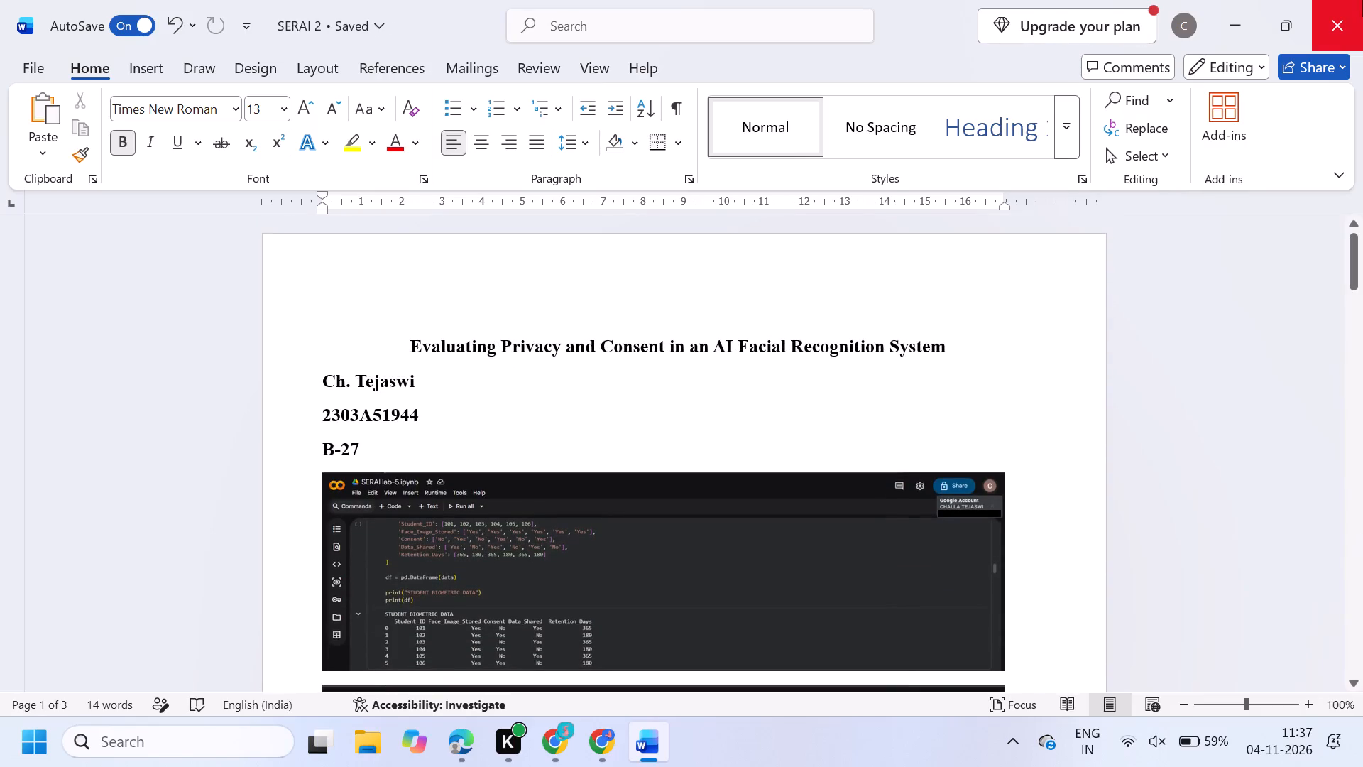
left_click(1362, 0)
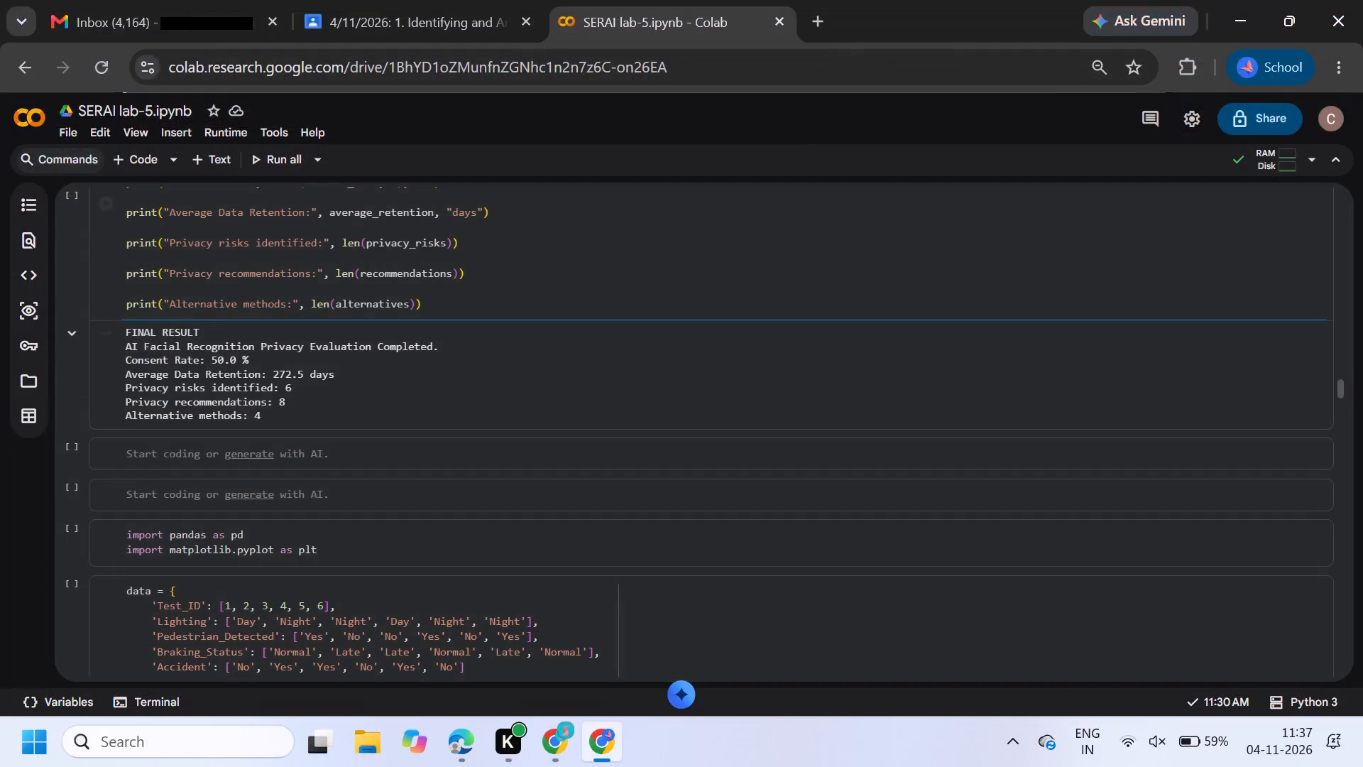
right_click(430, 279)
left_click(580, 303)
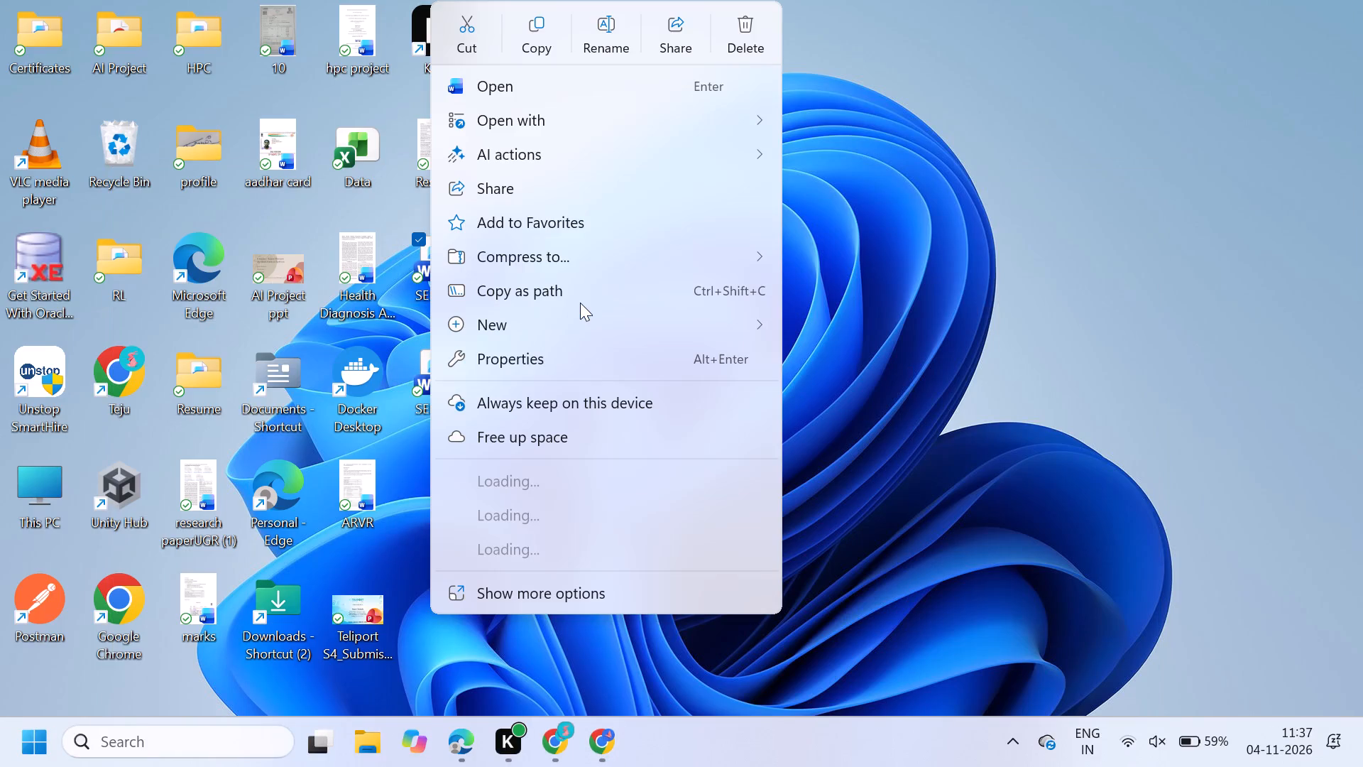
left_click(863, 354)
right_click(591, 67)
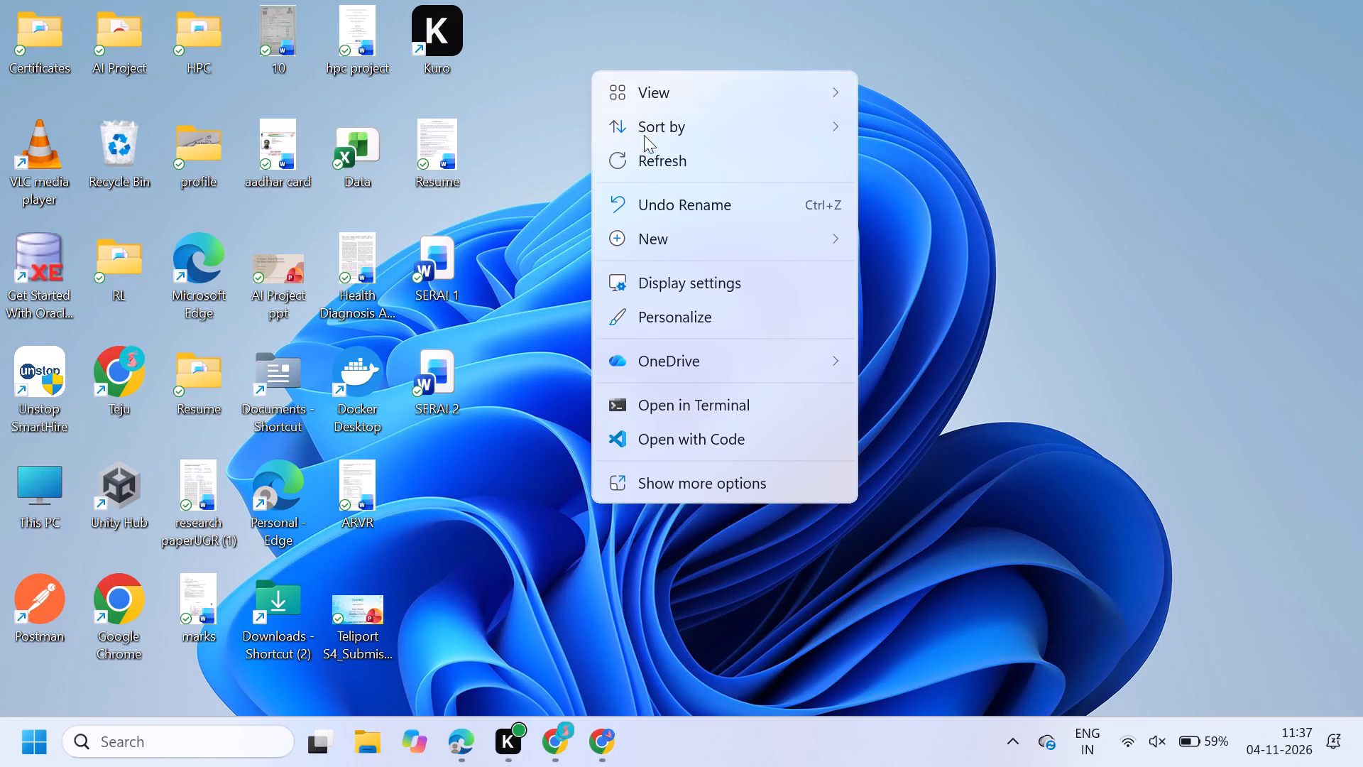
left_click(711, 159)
Create a new Microsoft Word document on the desktop and name it SERAI 3.
right_click(422, 465)
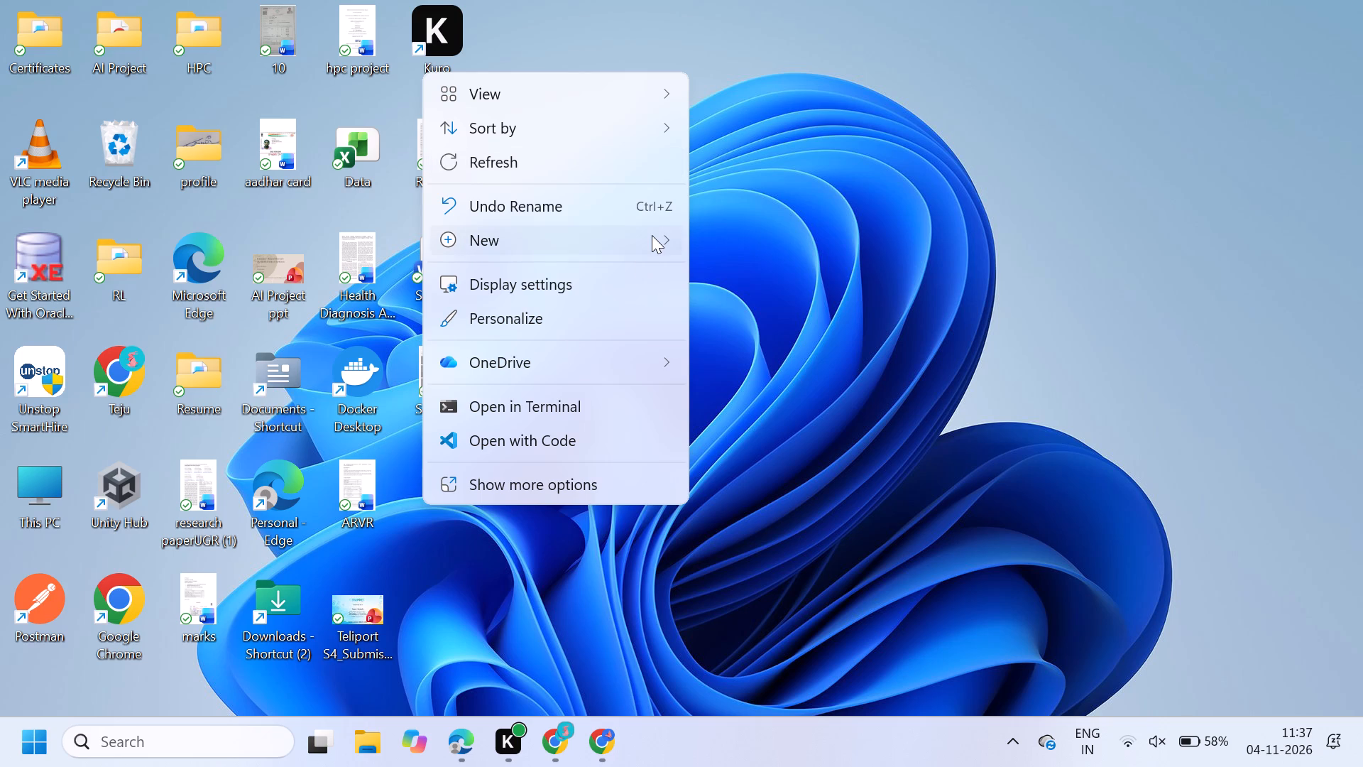
left_click(795, 342)
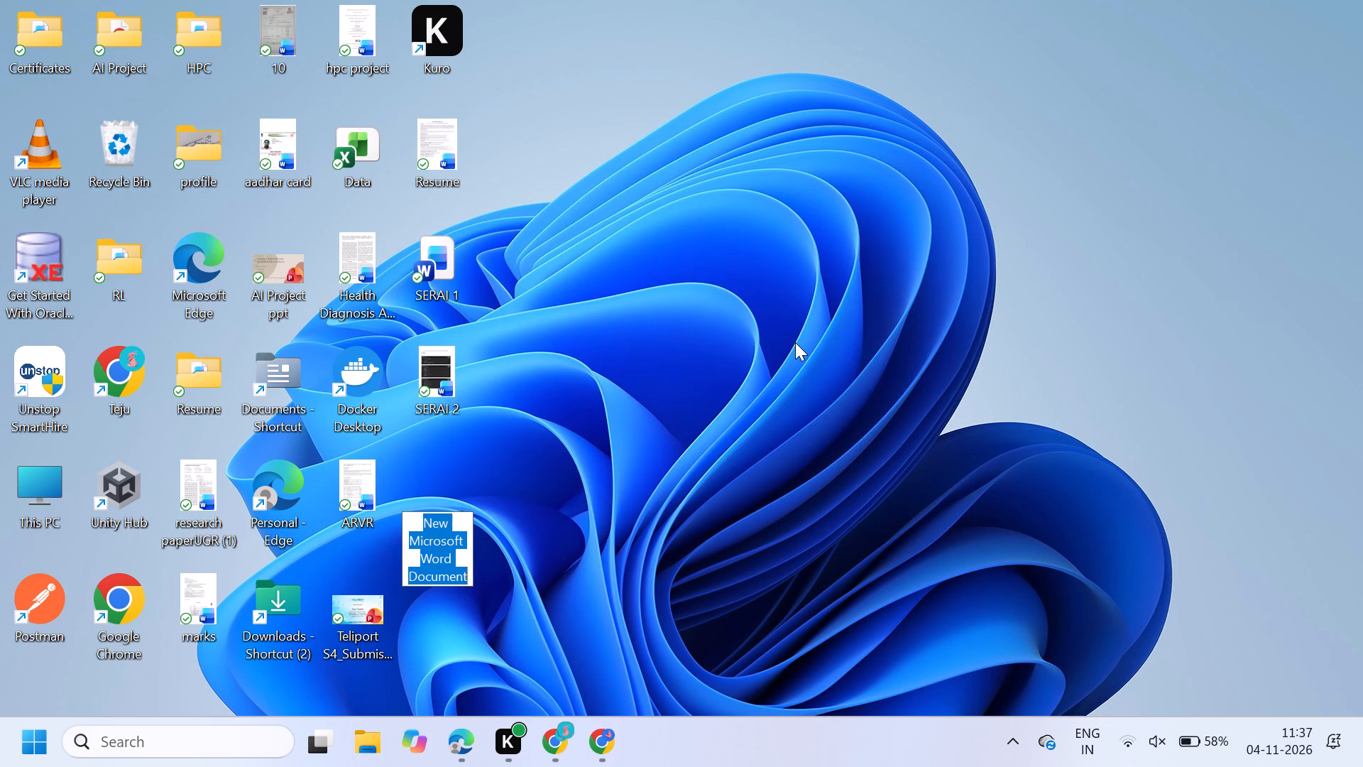
key("BackSpace")
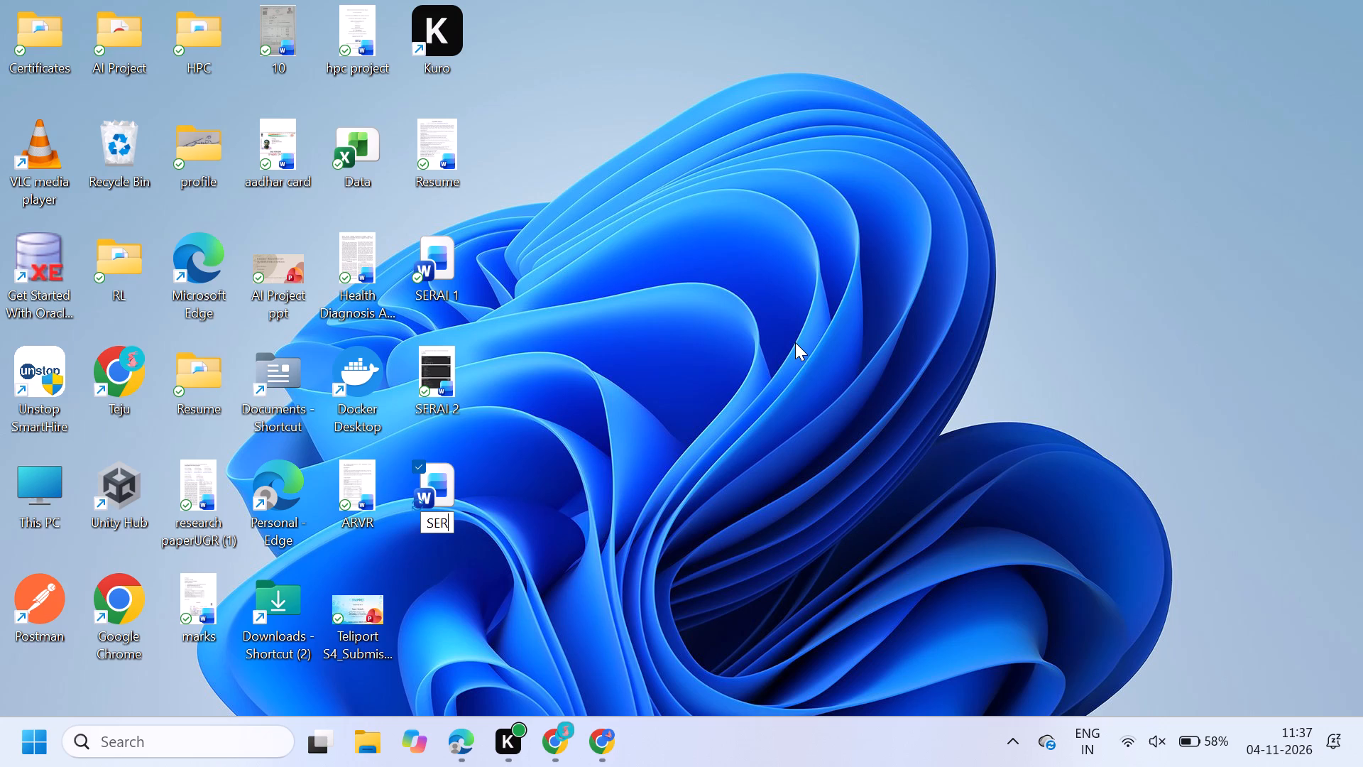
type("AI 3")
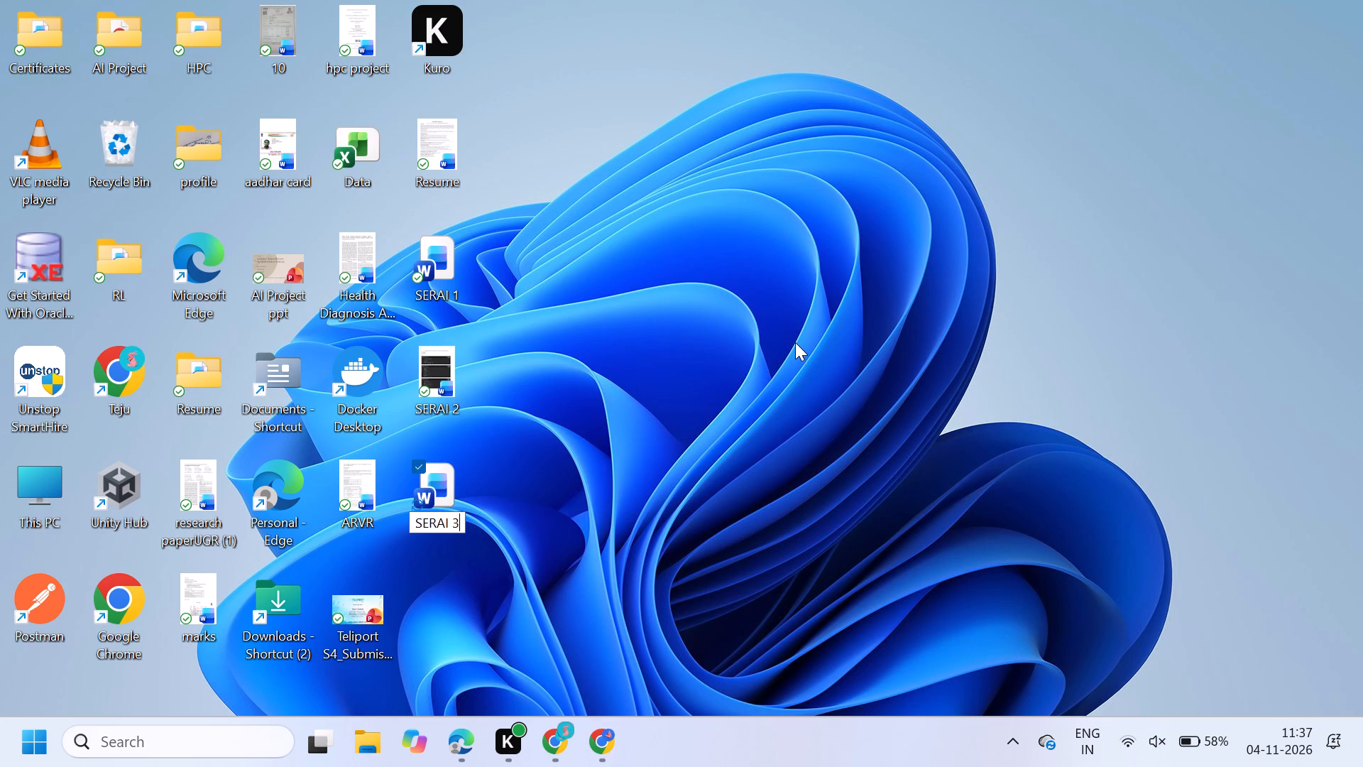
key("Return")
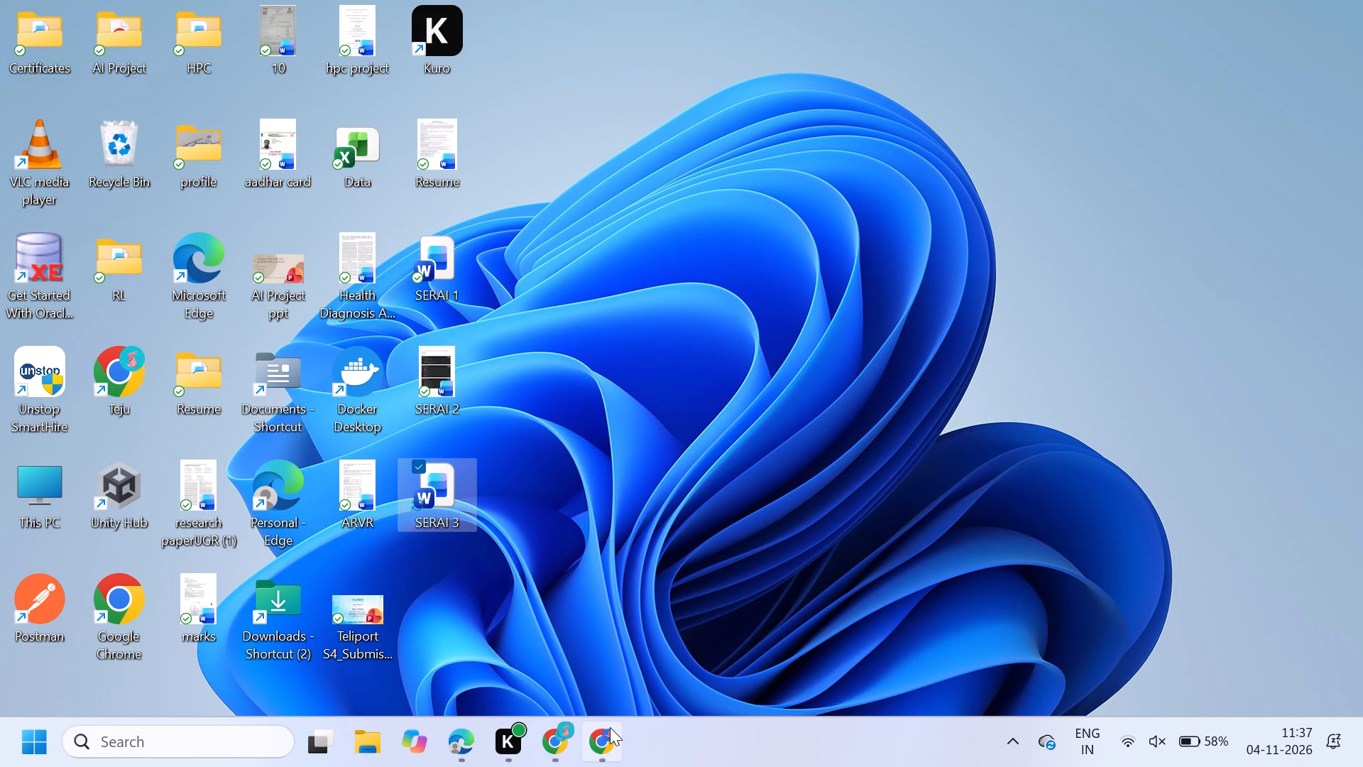
Copy the assignment 3 title, "Investigating Accountability in an Autonomous AI System Failure", from the Classroom page into the SERAI 3 document.
left_click(610, 727)
left_click(390, 0)
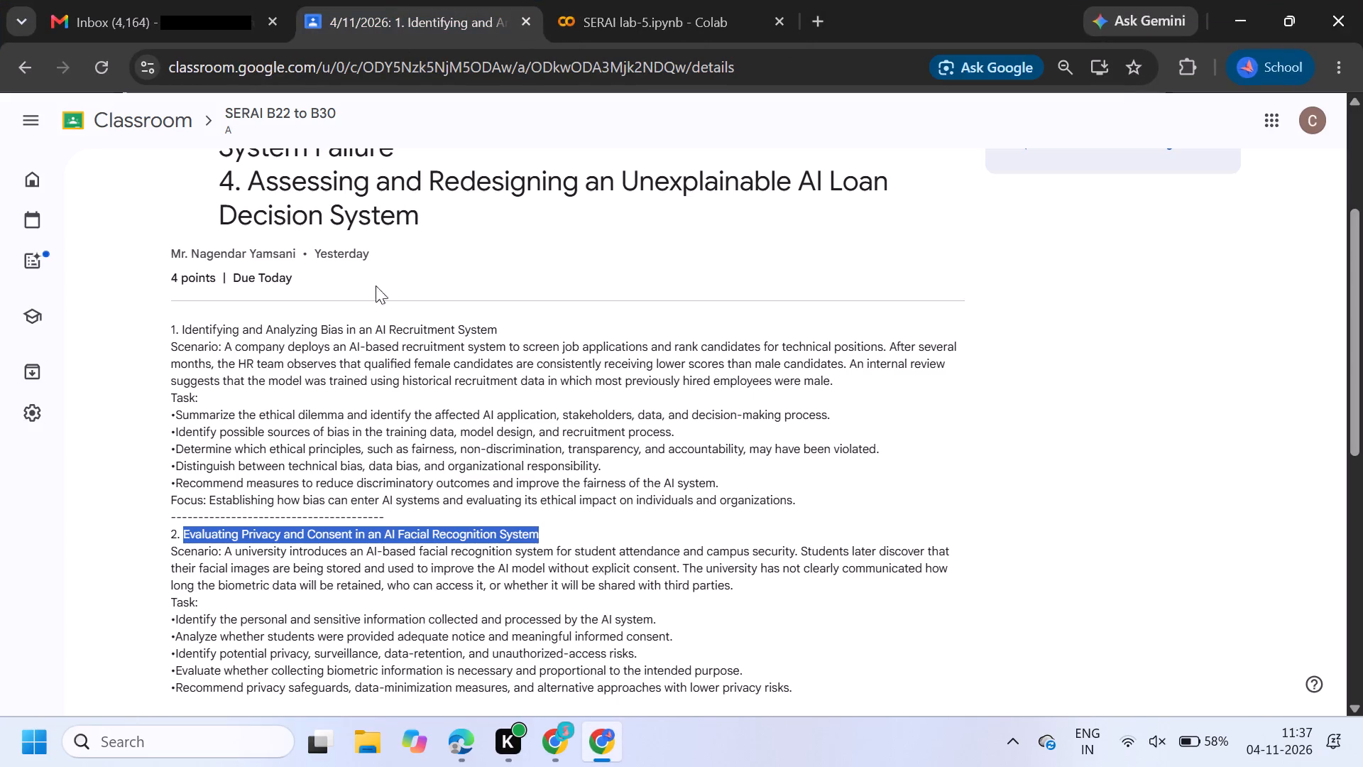
scroll(358, 196, "down", 2)
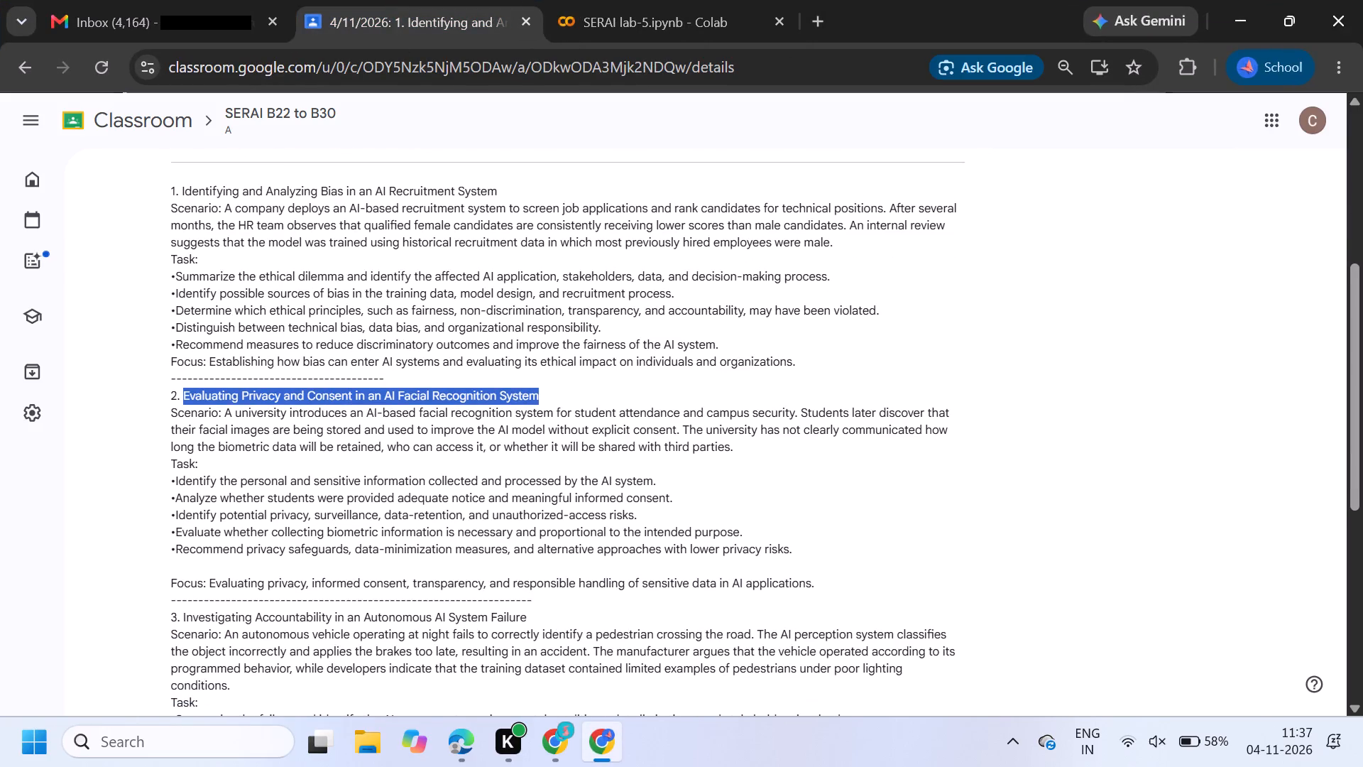
left_click_drag(181, 616, 633, 602)
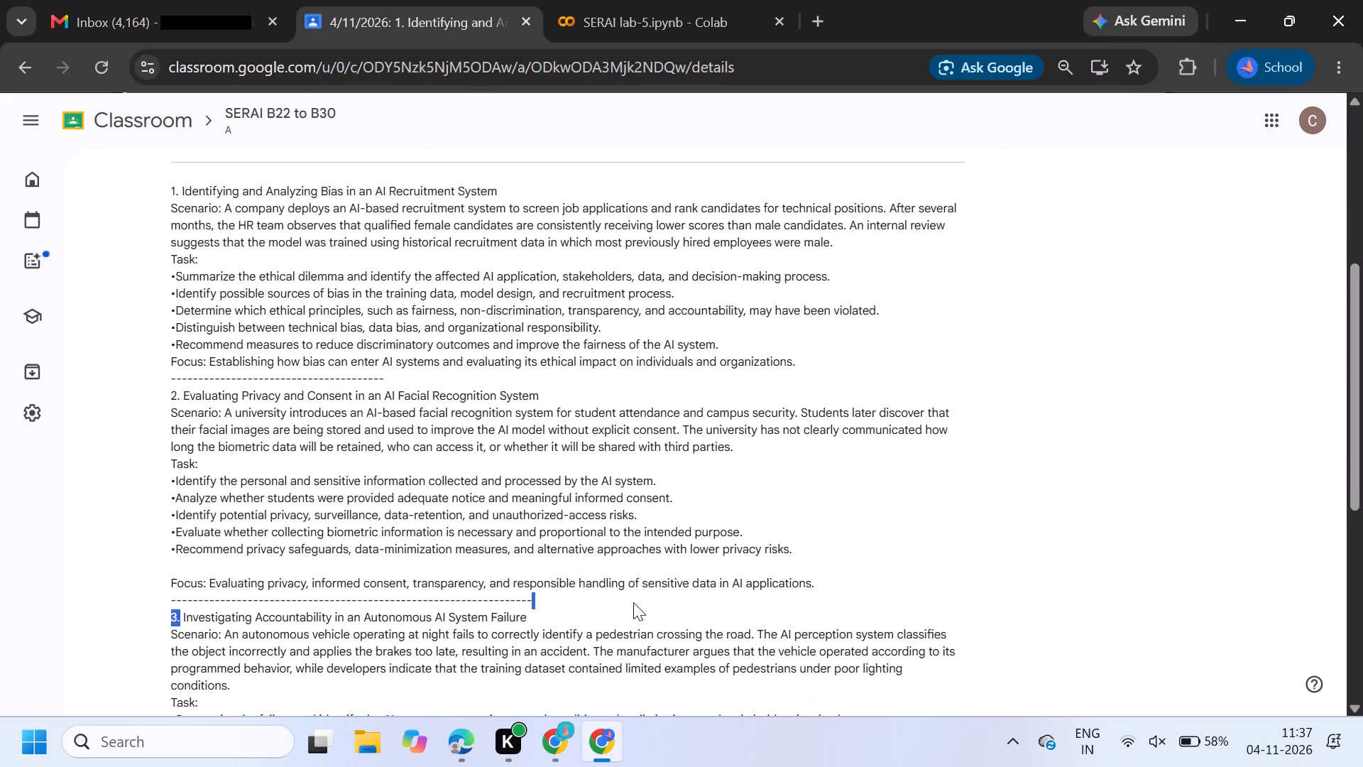
left_click_drag(633, 602, 587, 624)
key("ctrl+c")
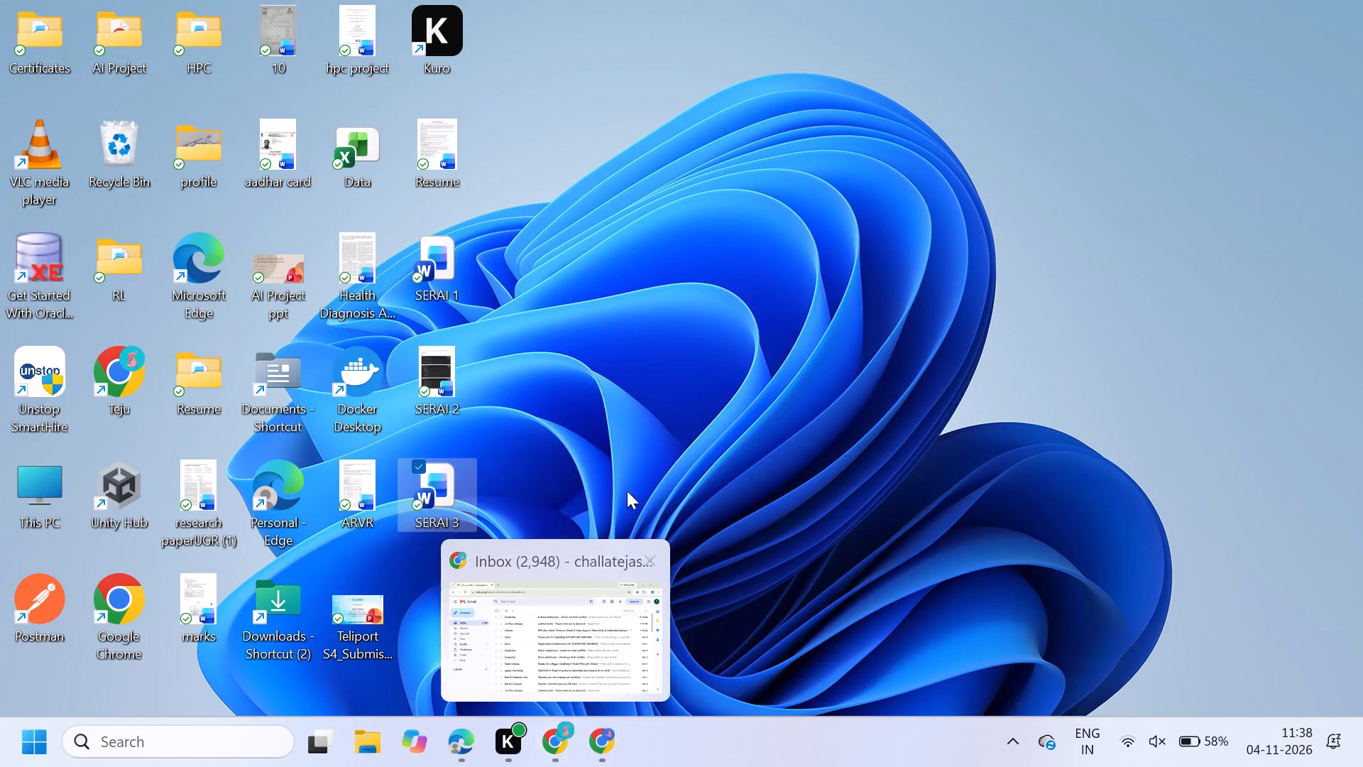
double_click(431, 470)
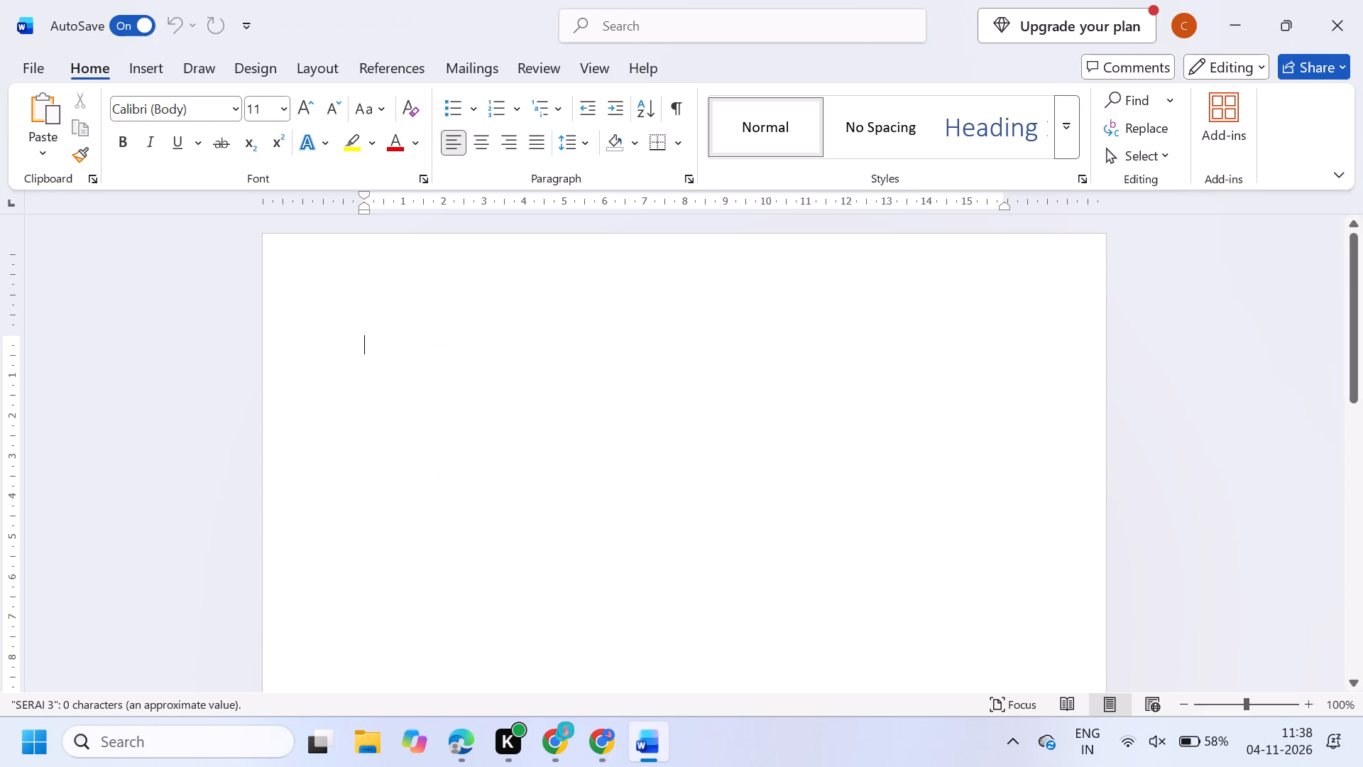
key("ctrl+v")
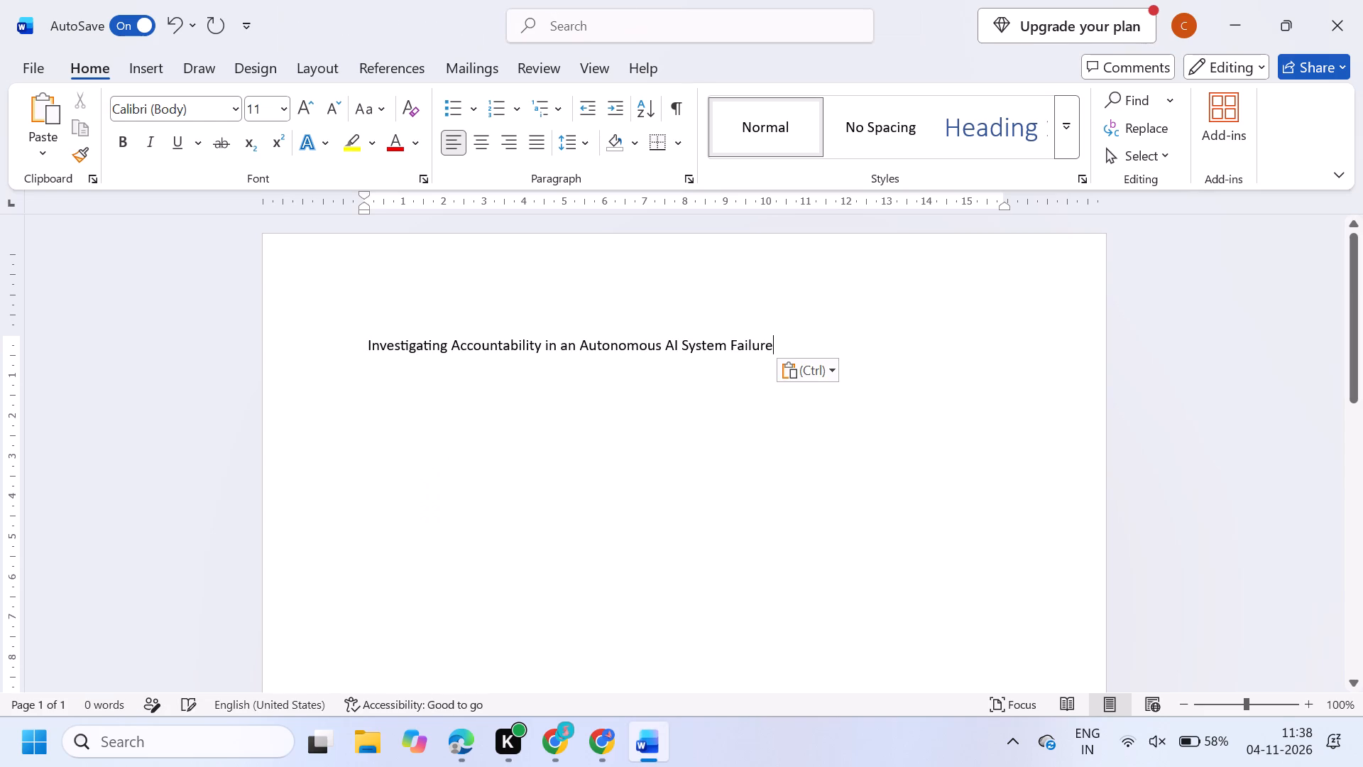
Format the pasted title as bold Times New Roman at size 13.
left_click(517, 350)
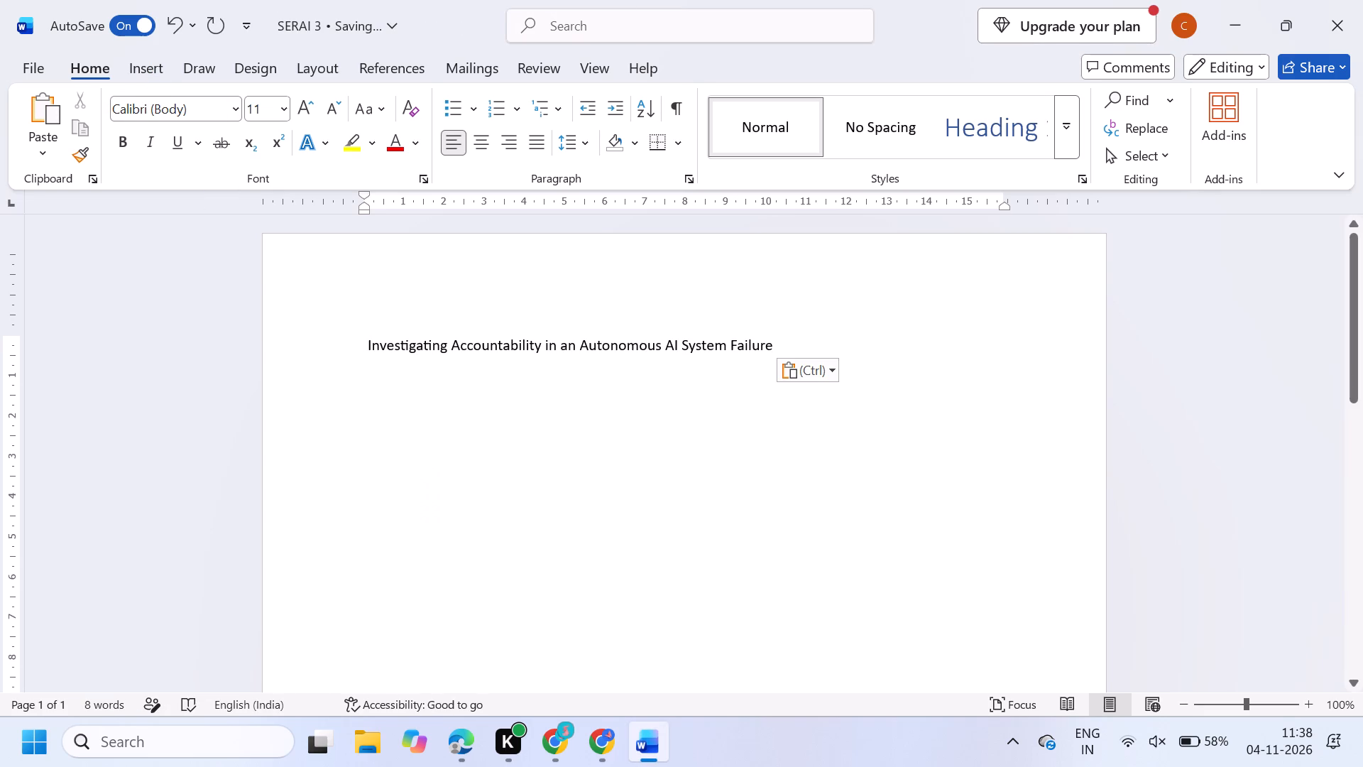
key("ctrl+a")
left_click(212, 113)
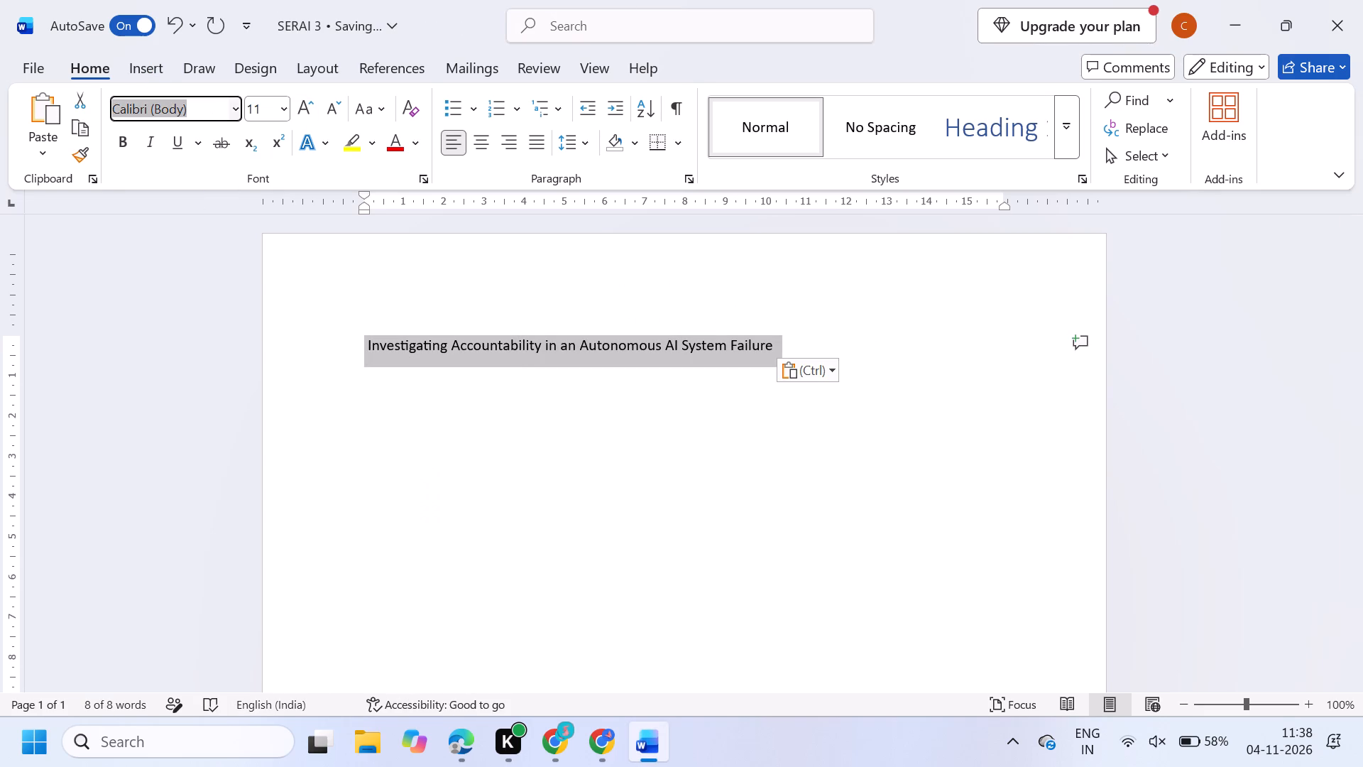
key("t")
key("Return")
left_click(270, 114)
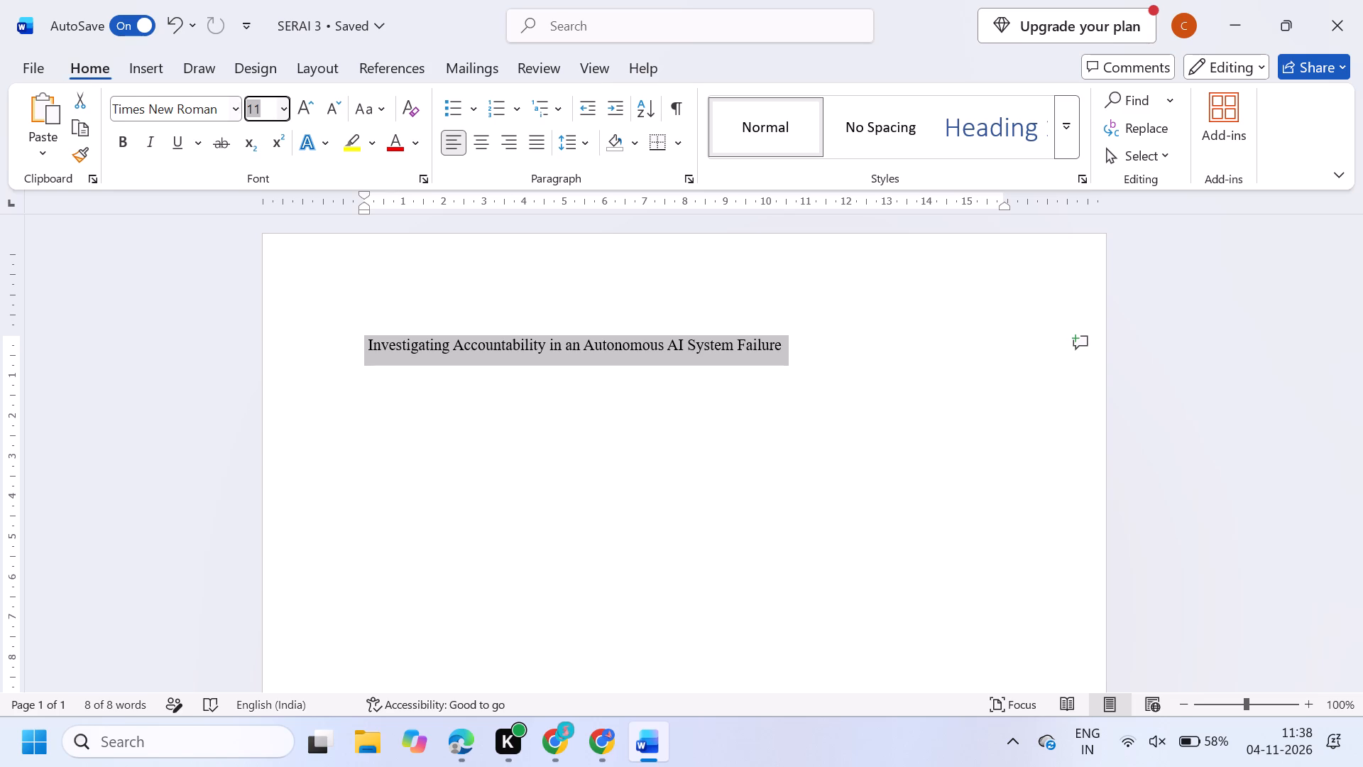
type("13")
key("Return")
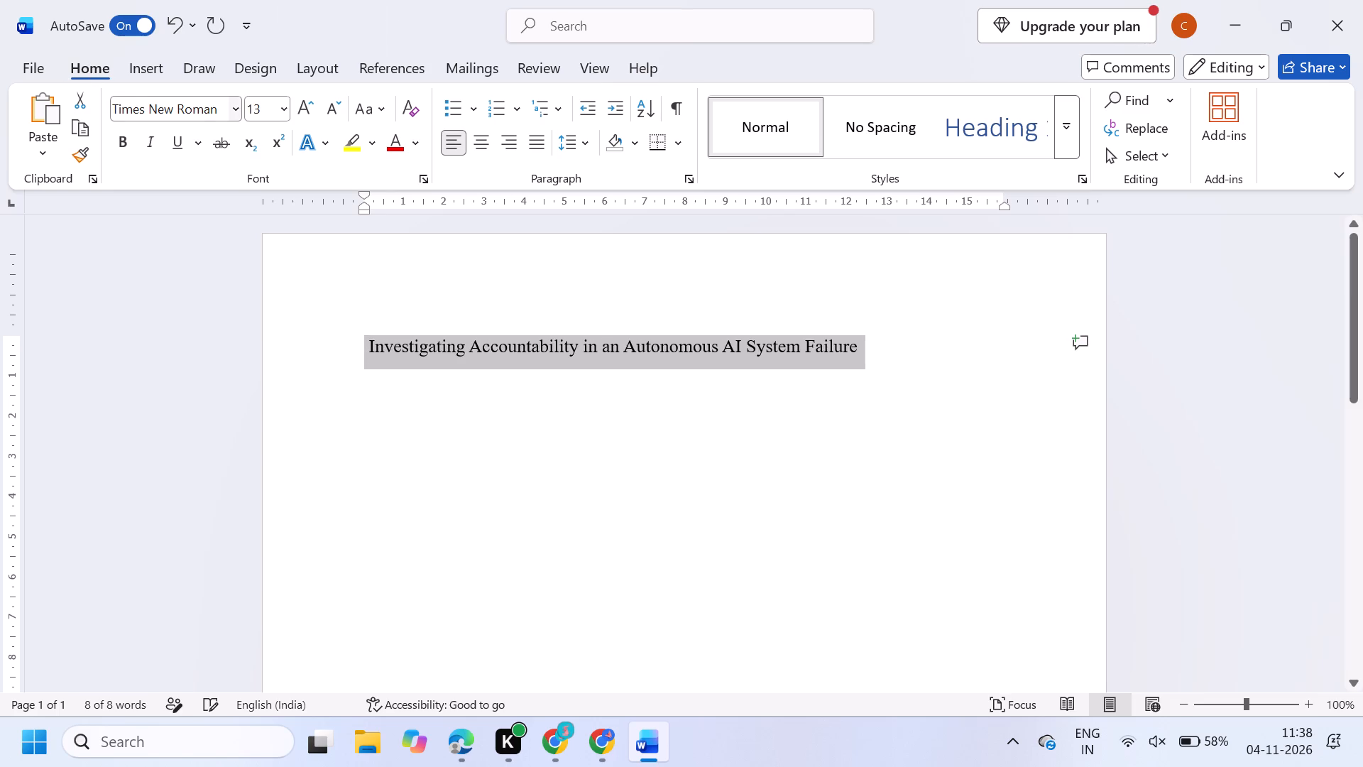
left_click(126, 153)
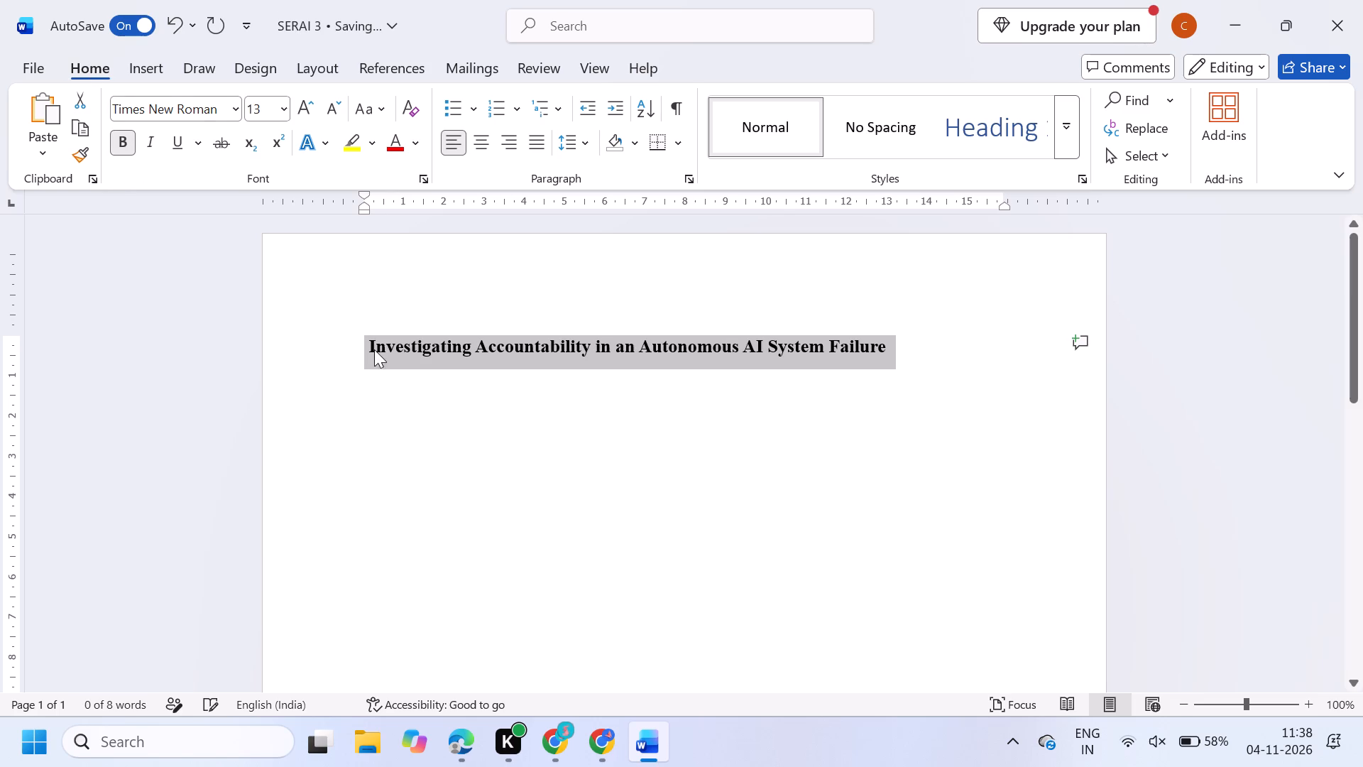
Insert three spaces before the title text.
left_click(364, 347)
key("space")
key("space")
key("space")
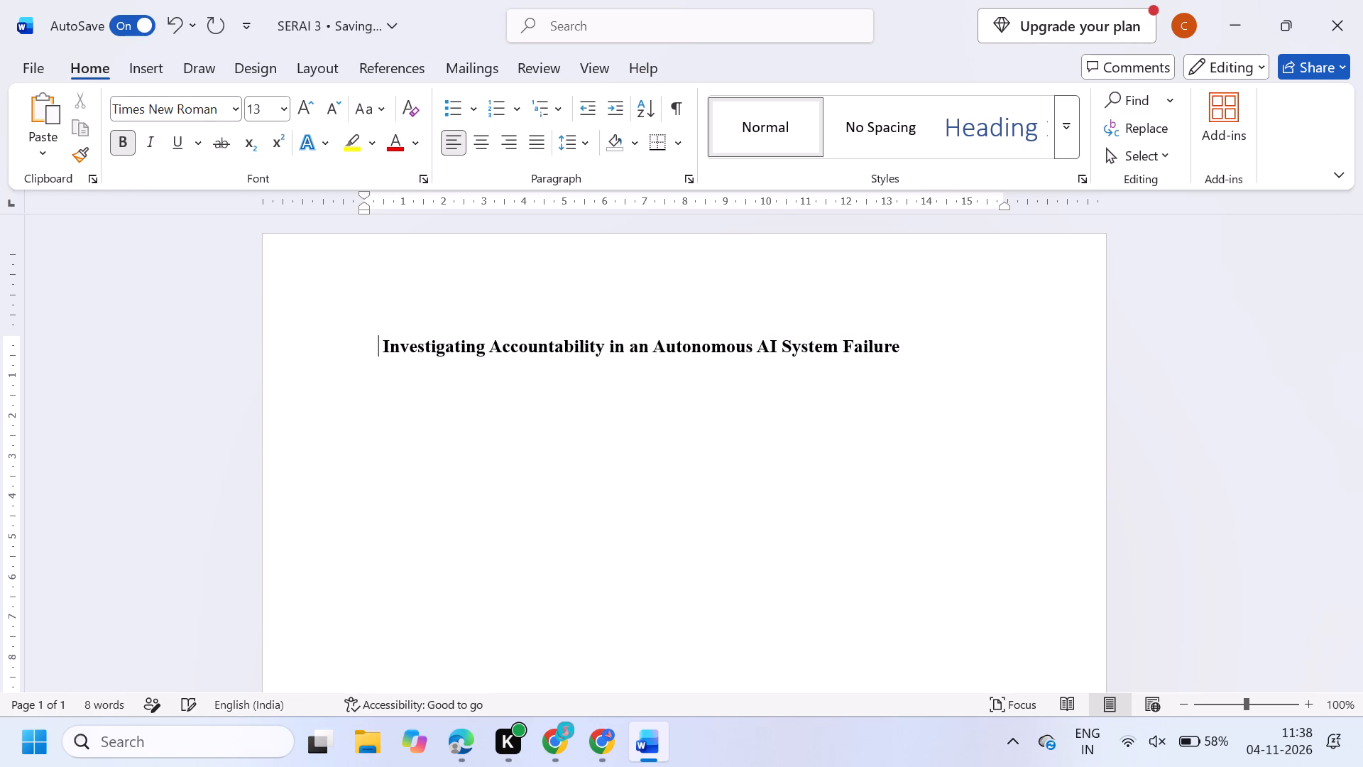
Add three size 11 lines below the title with the student's name, the roll number, and B-27.
left_click(917, 366)
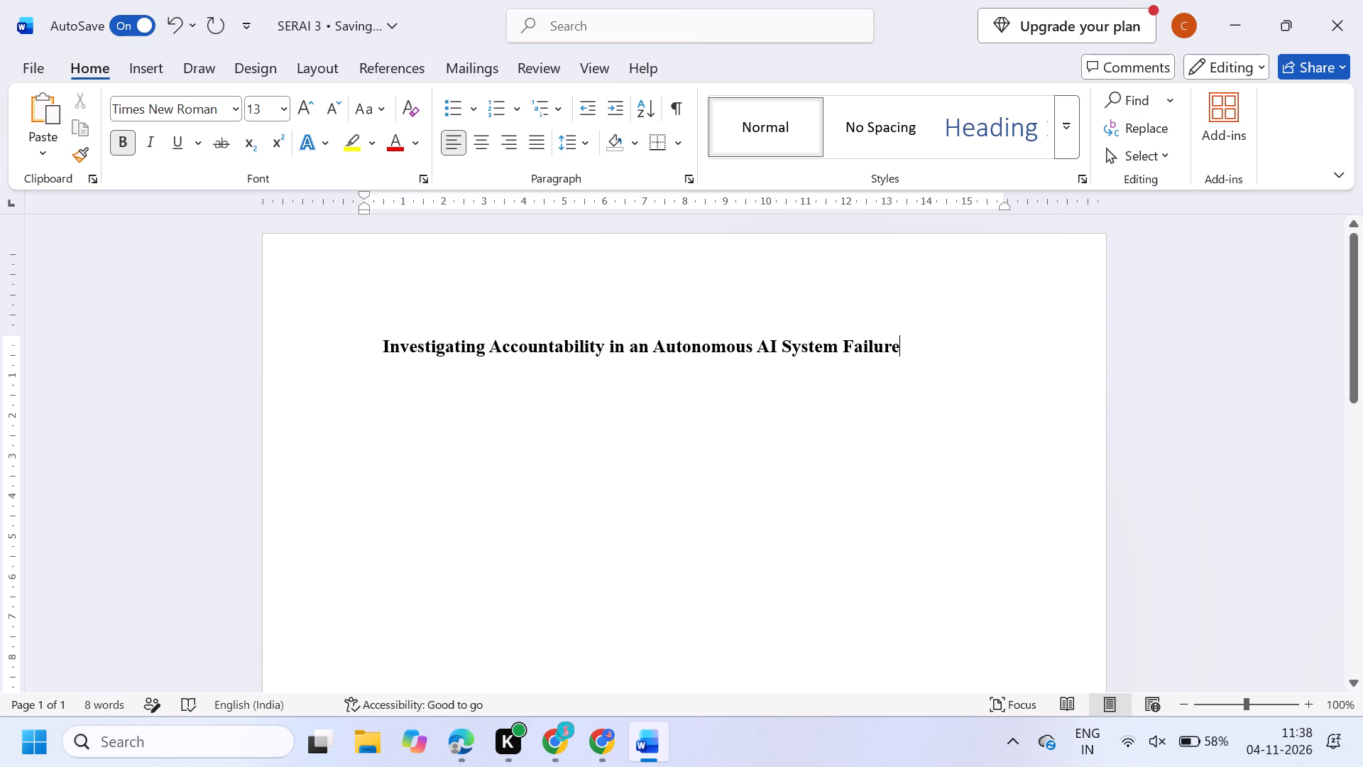
key("Return")
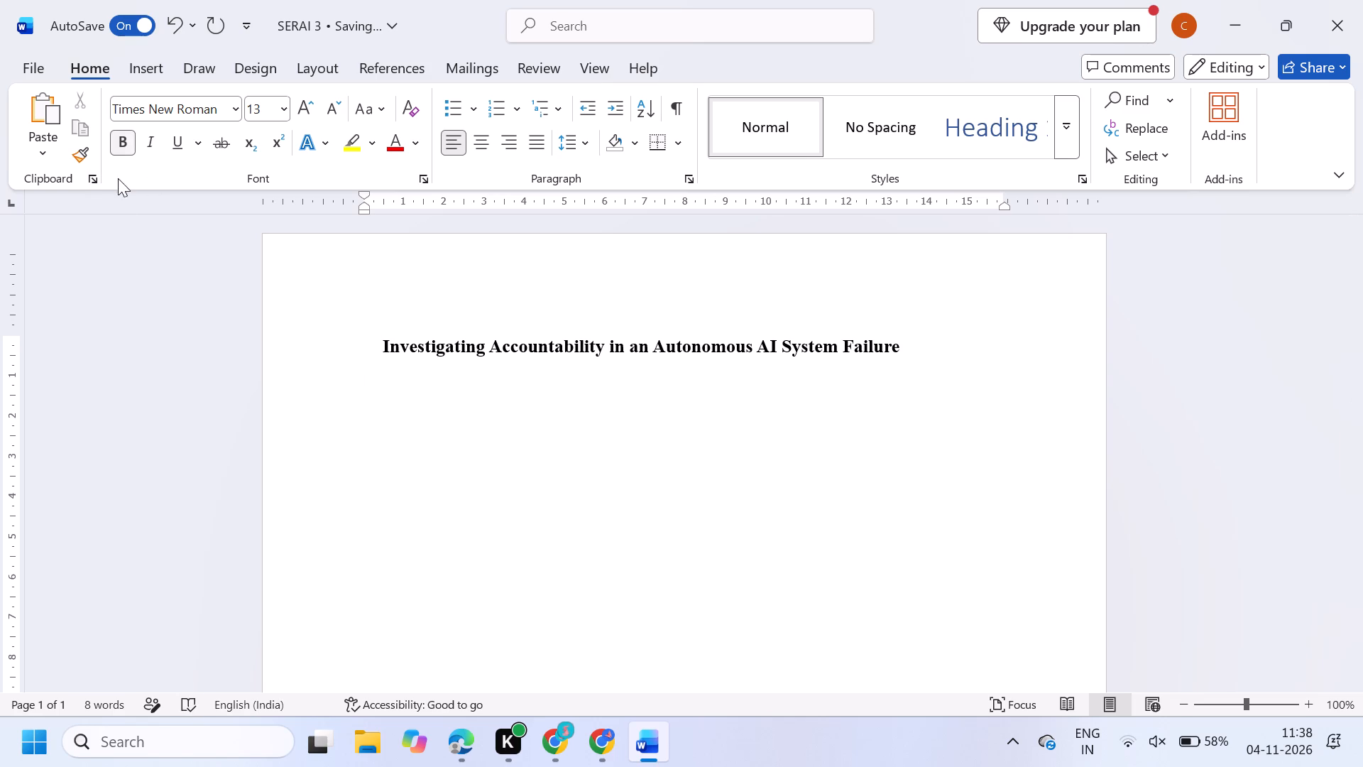
left_click(265, 113)
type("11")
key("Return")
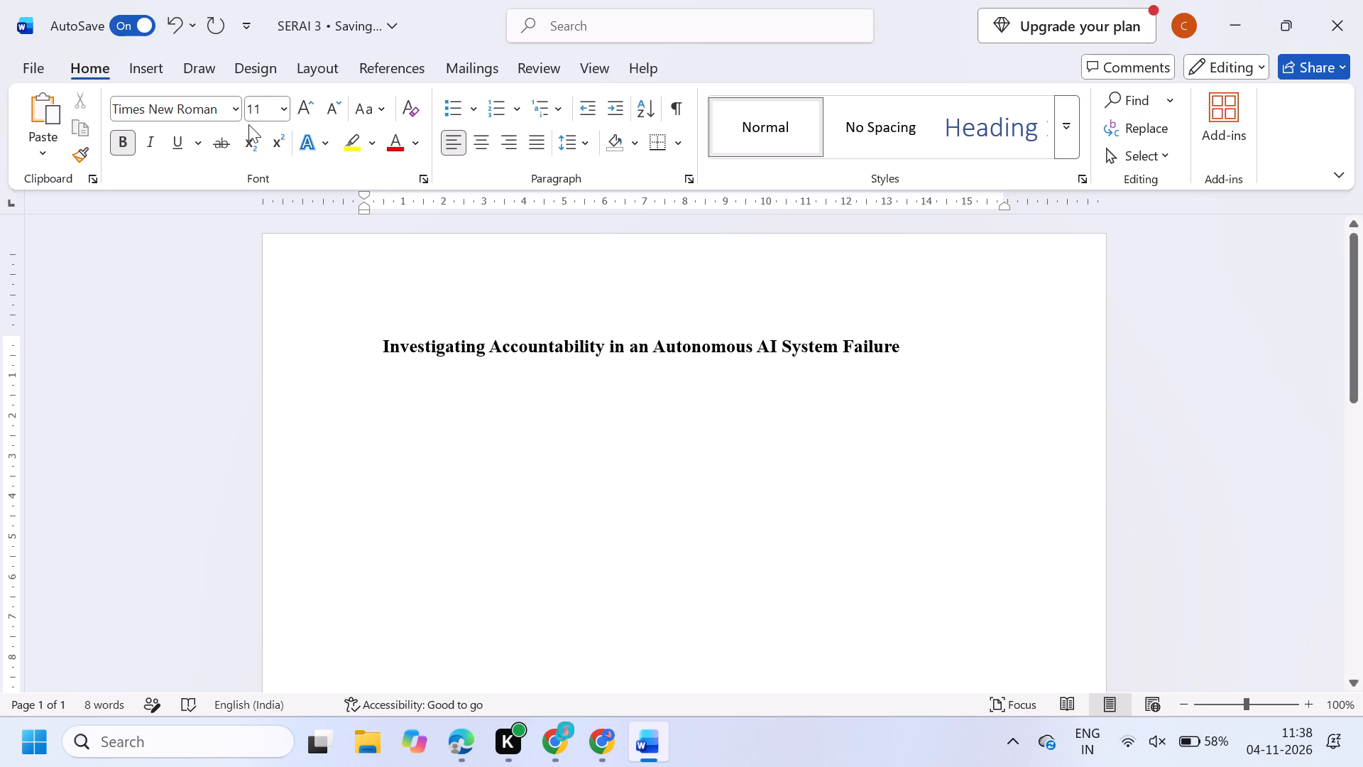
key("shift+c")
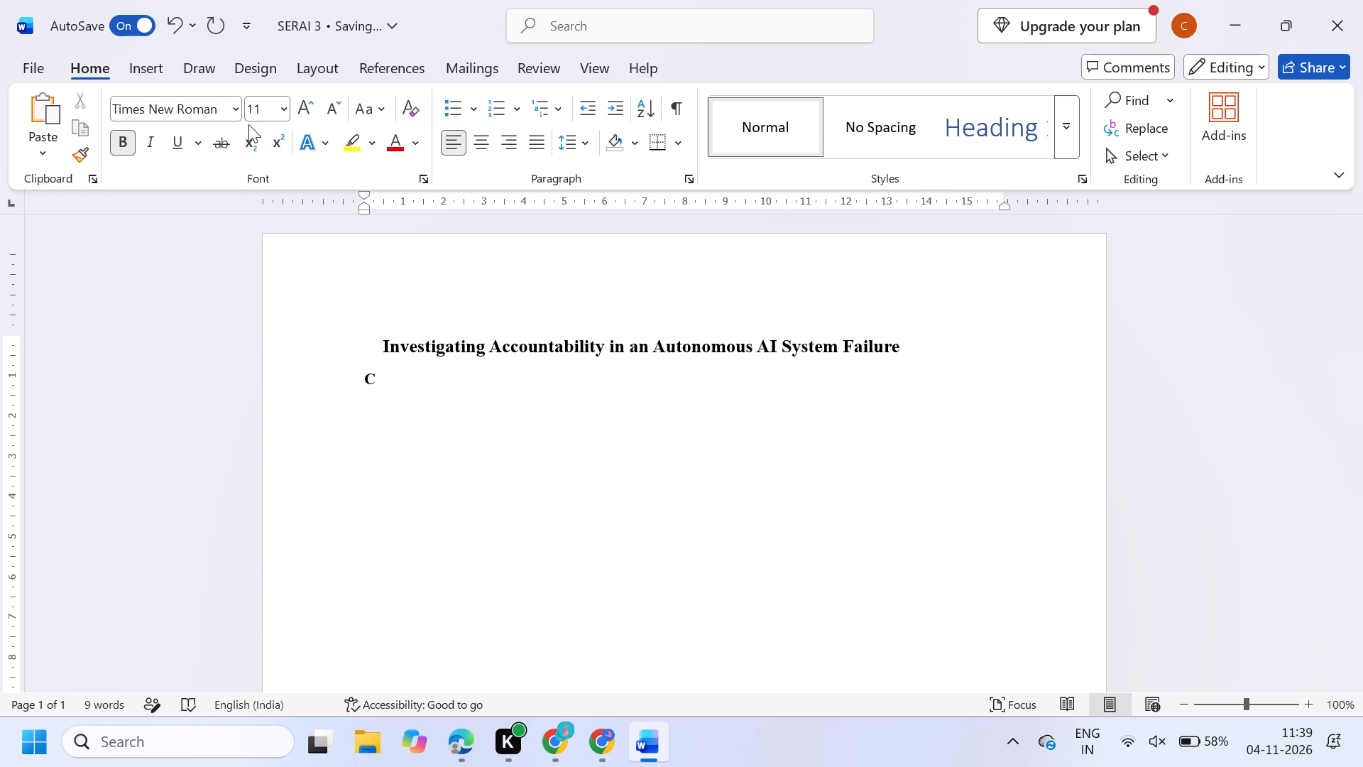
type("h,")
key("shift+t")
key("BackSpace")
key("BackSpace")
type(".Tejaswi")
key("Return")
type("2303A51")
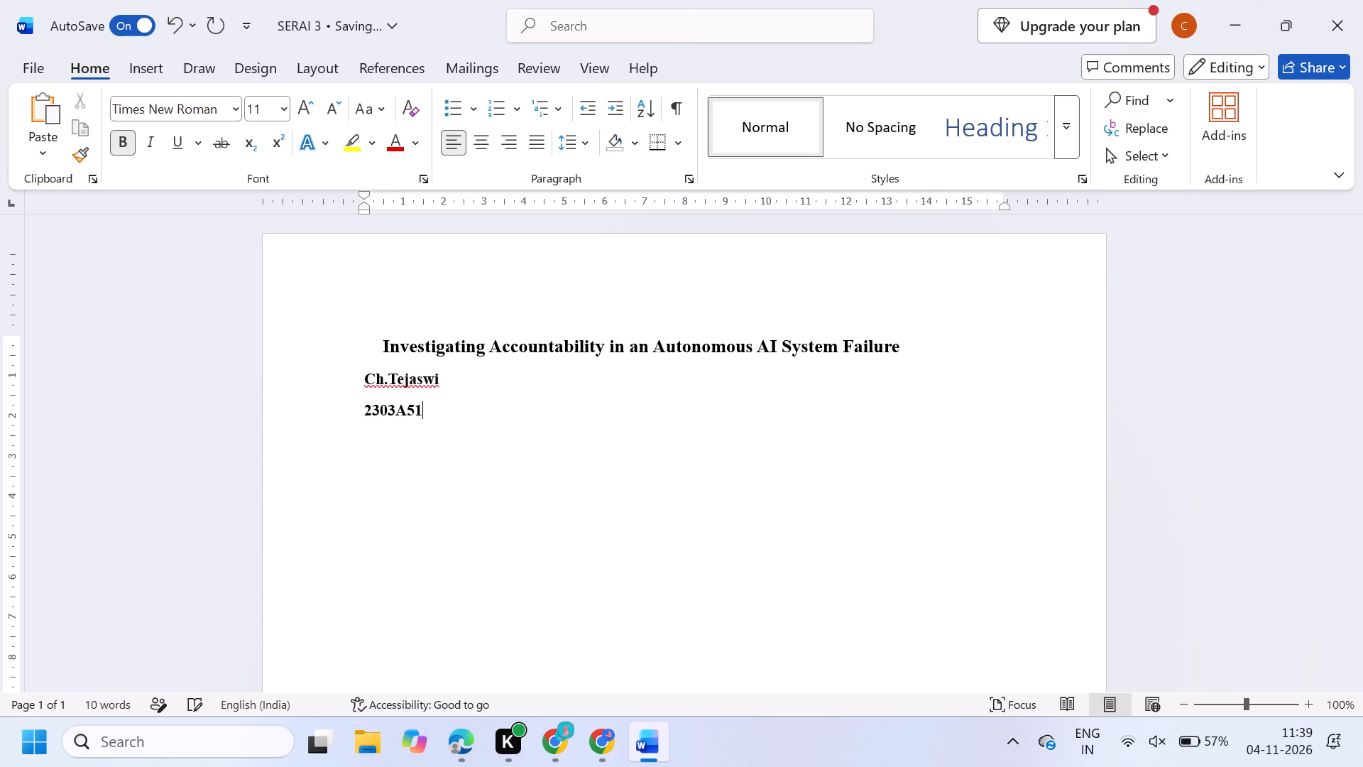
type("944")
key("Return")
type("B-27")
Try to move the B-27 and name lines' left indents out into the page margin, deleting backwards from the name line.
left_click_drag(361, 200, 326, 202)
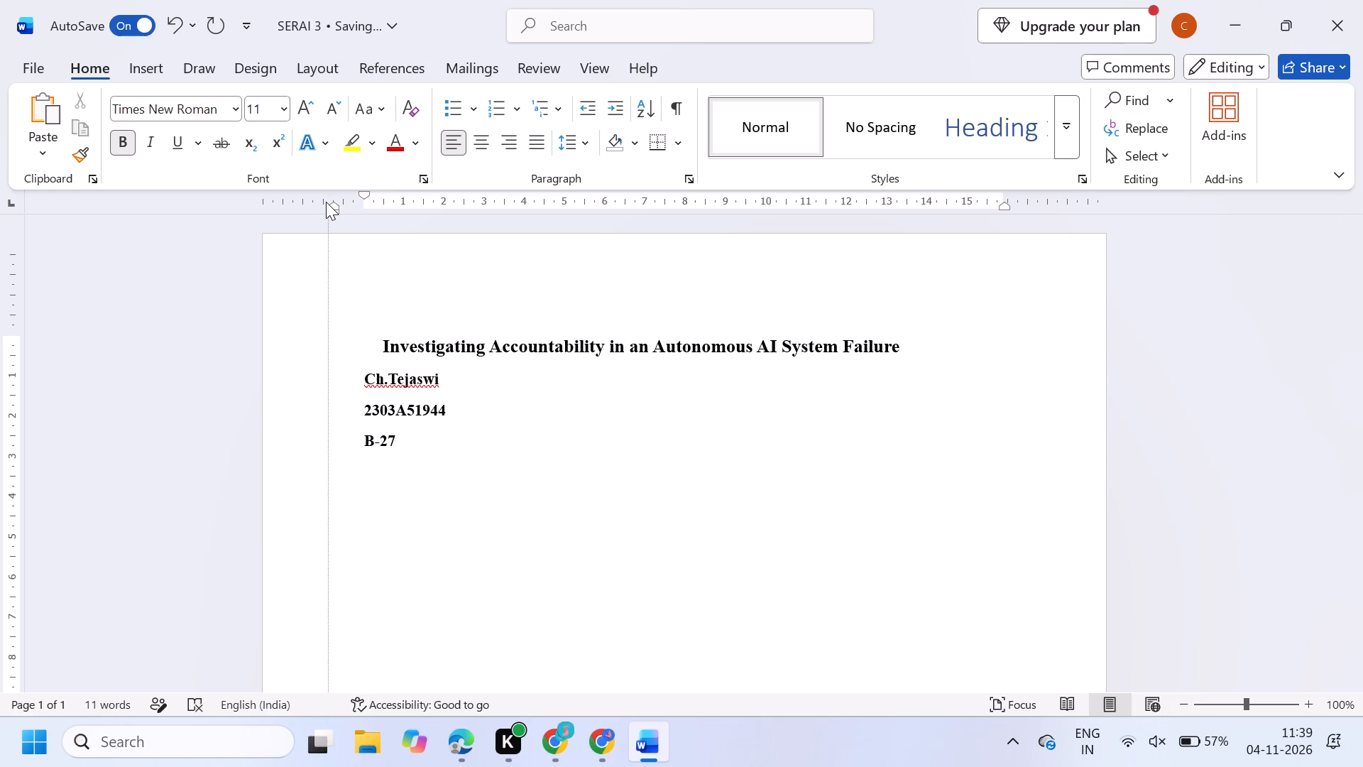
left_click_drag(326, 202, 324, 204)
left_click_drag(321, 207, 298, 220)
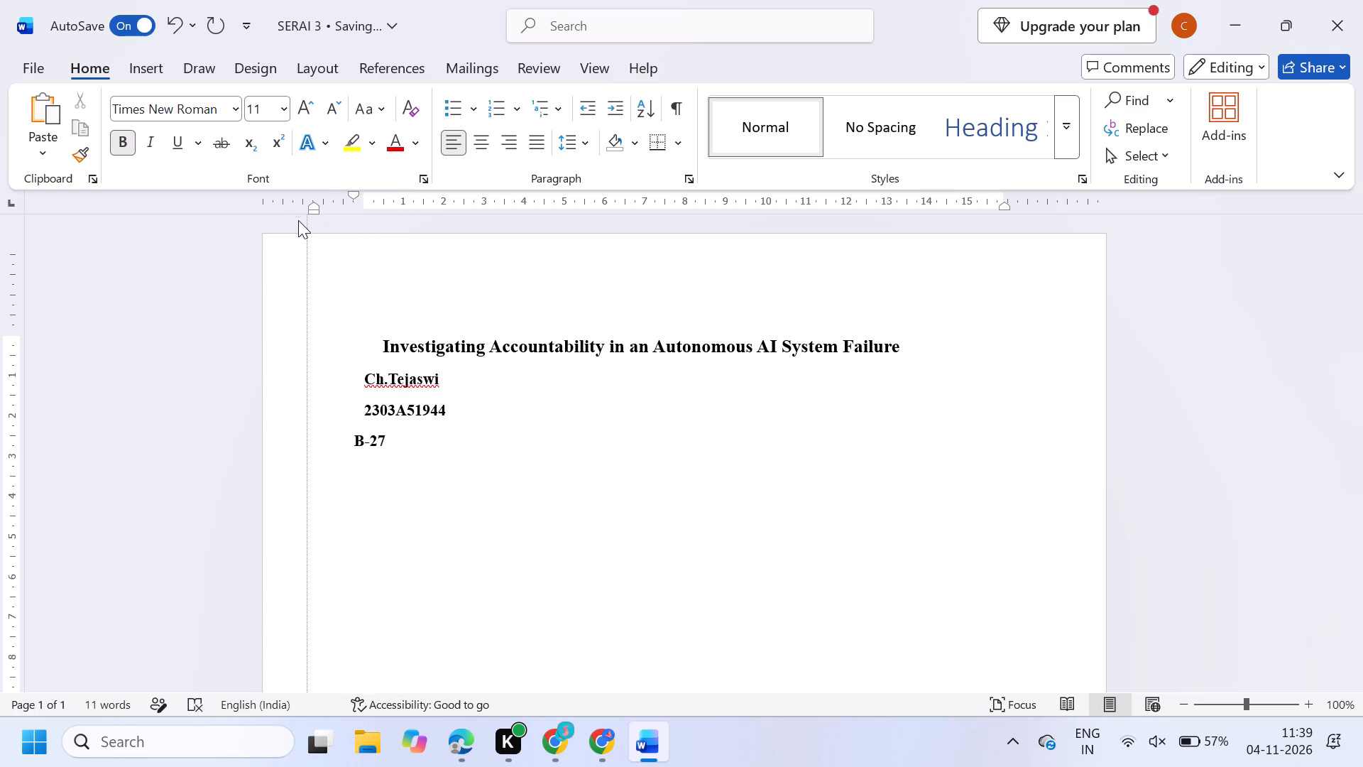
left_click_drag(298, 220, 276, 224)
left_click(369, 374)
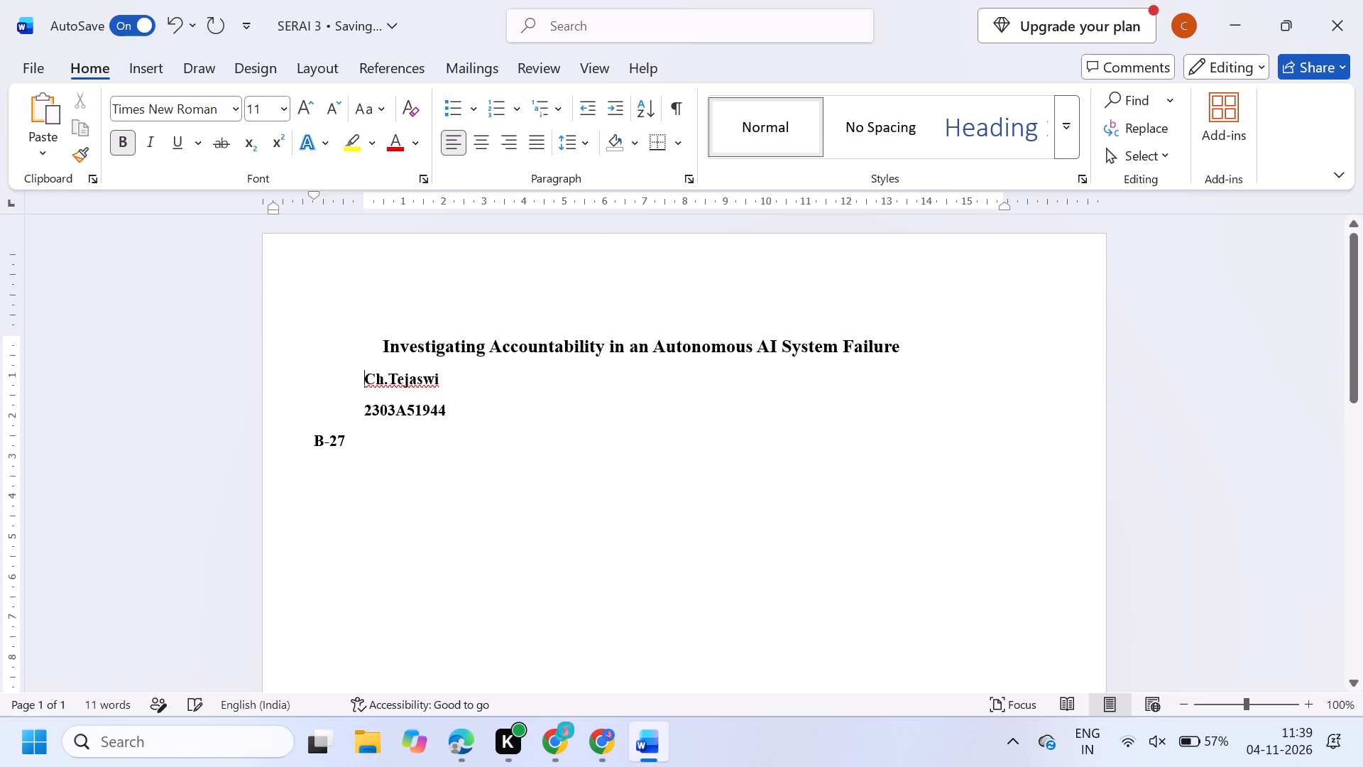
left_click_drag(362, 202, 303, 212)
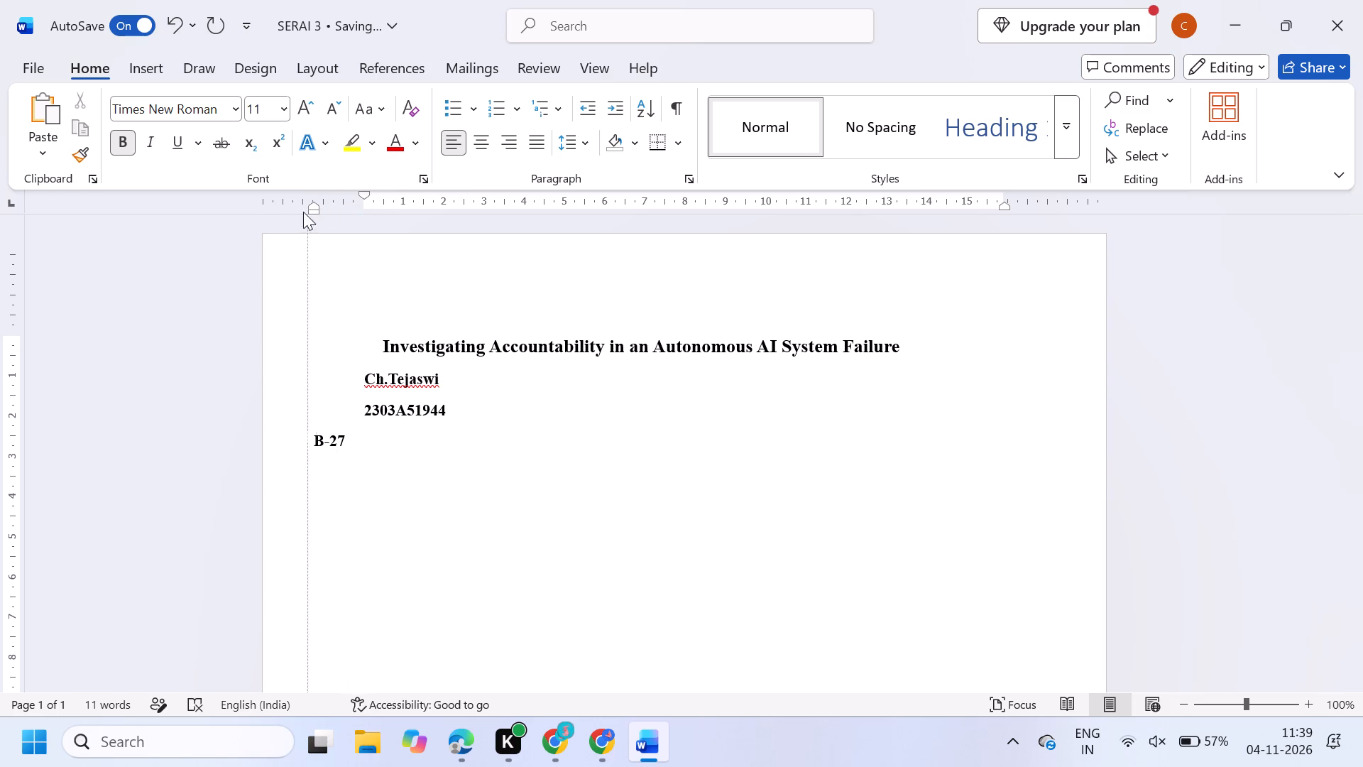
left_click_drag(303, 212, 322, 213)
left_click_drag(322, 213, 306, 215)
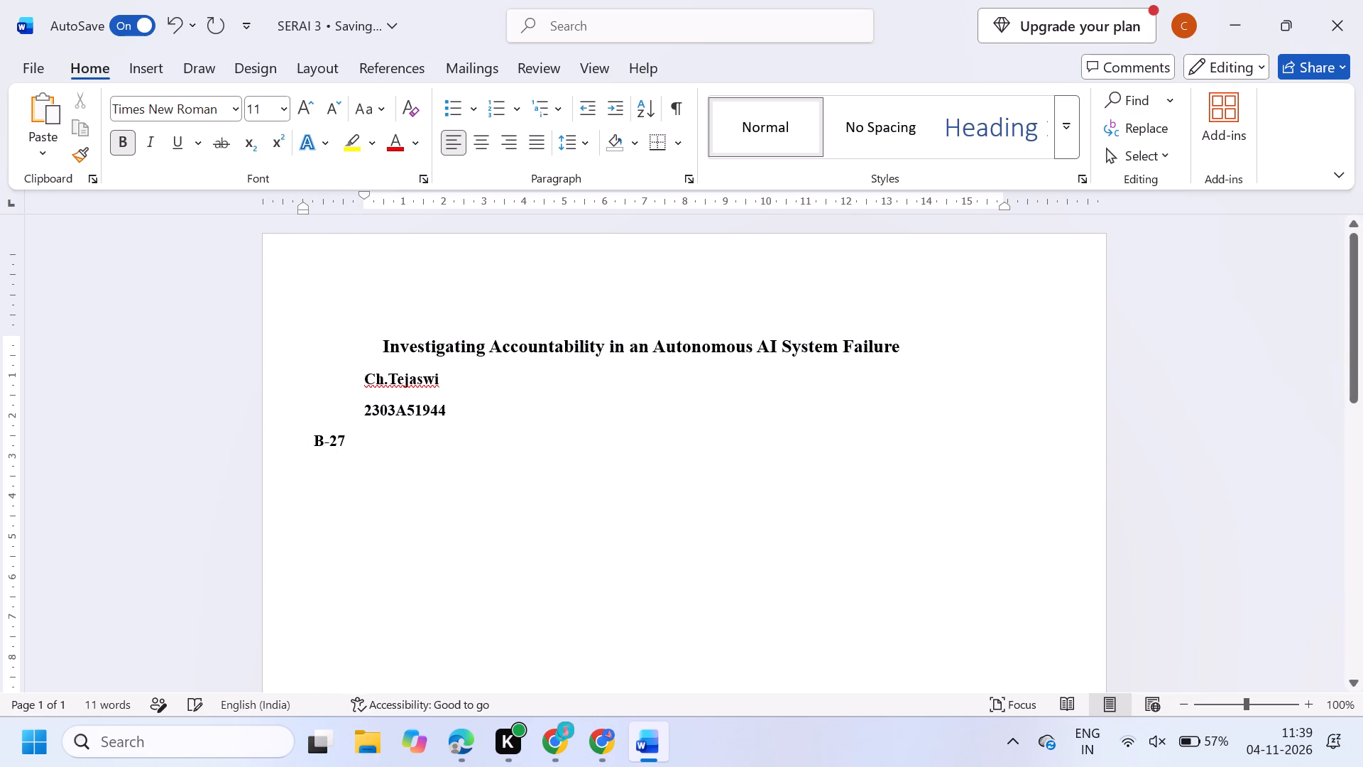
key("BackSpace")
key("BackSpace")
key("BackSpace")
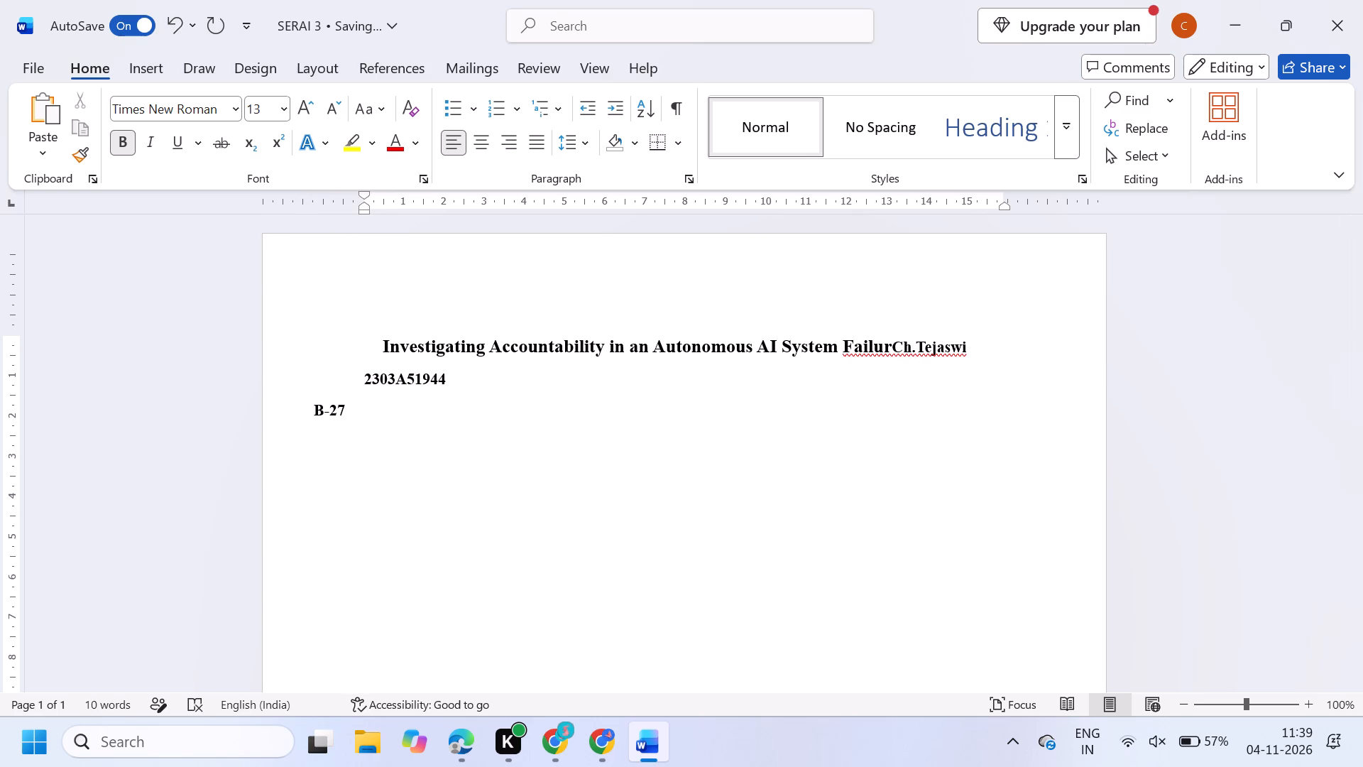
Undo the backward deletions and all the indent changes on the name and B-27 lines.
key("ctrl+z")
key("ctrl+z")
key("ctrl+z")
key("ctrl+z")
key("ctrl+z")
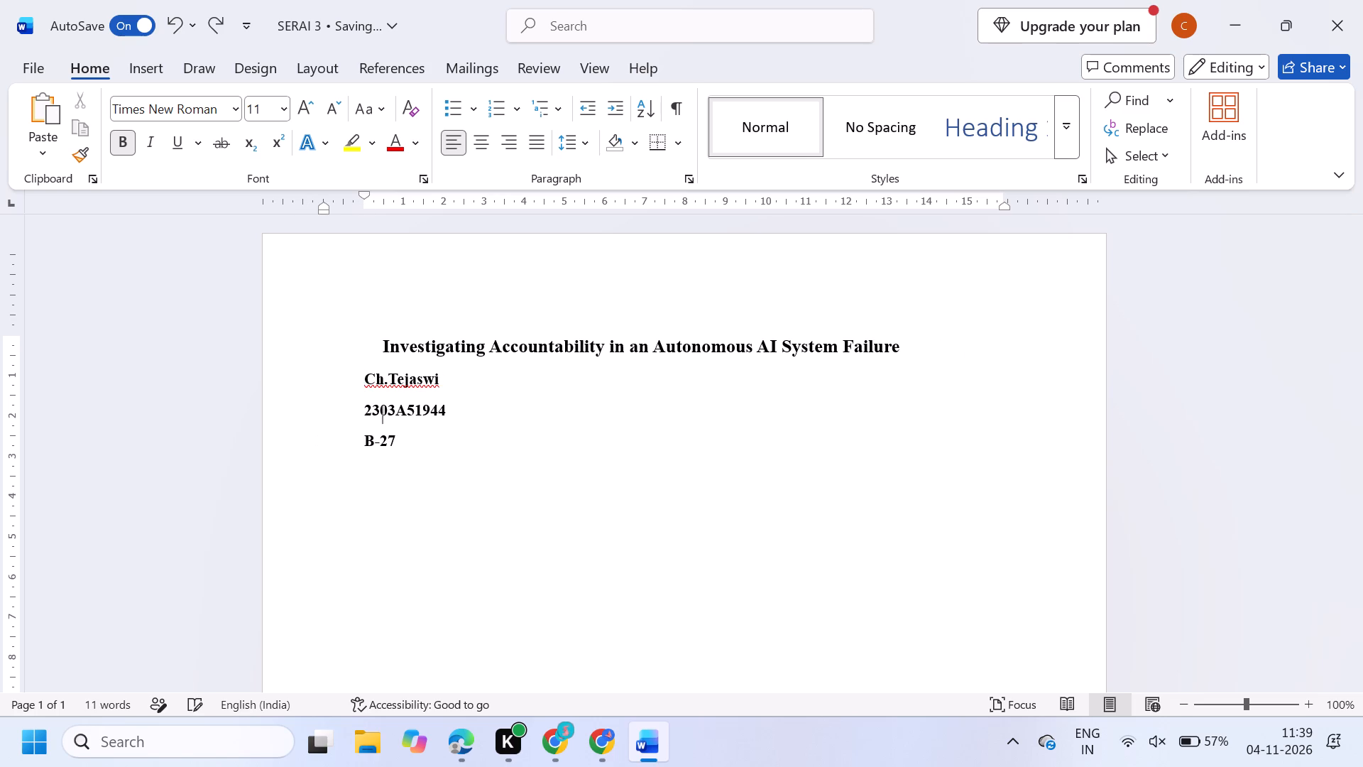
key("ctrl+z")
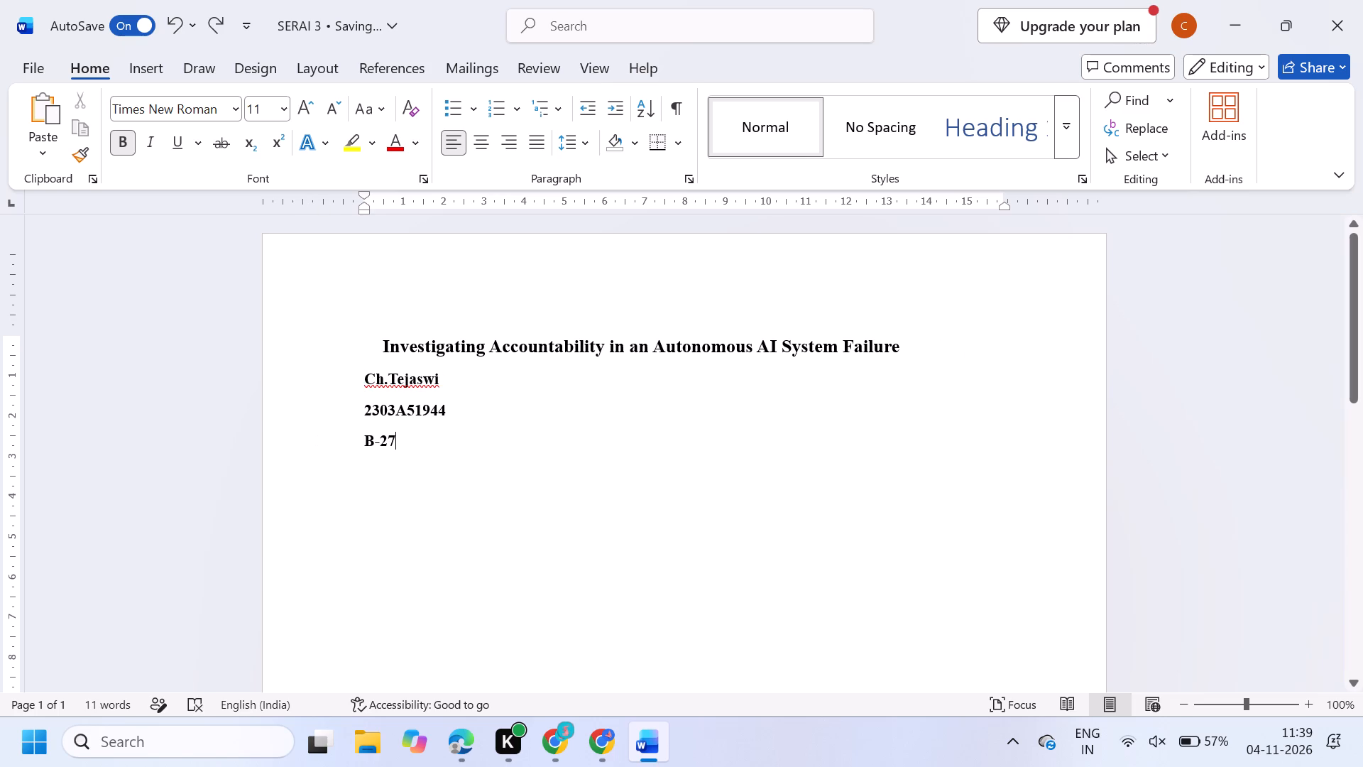
Start a new line after B-27 and insert a space after "Ch." in the name line.
key("Return")
left_click(389, 380)
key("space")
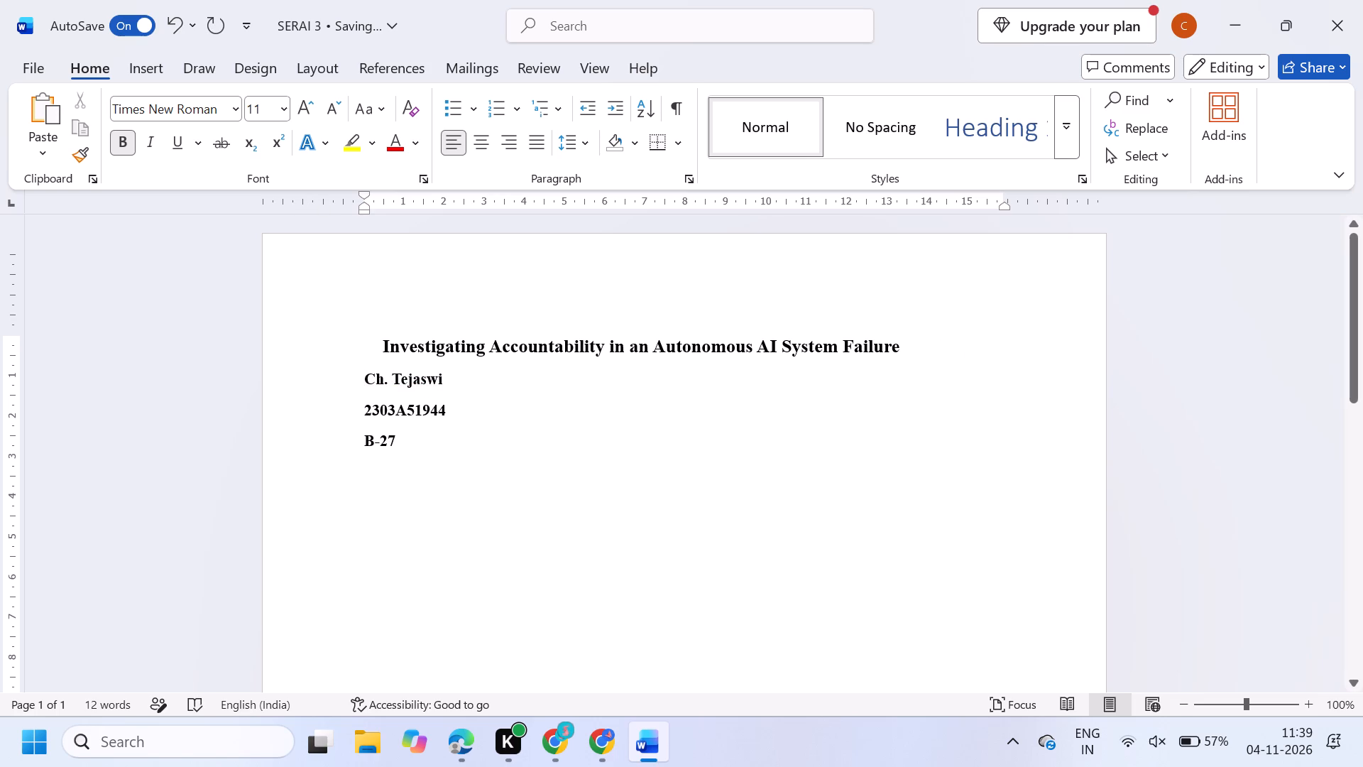
Shift the title toward the centre of the page with nine more spaces before it.
left_click(384, 348)
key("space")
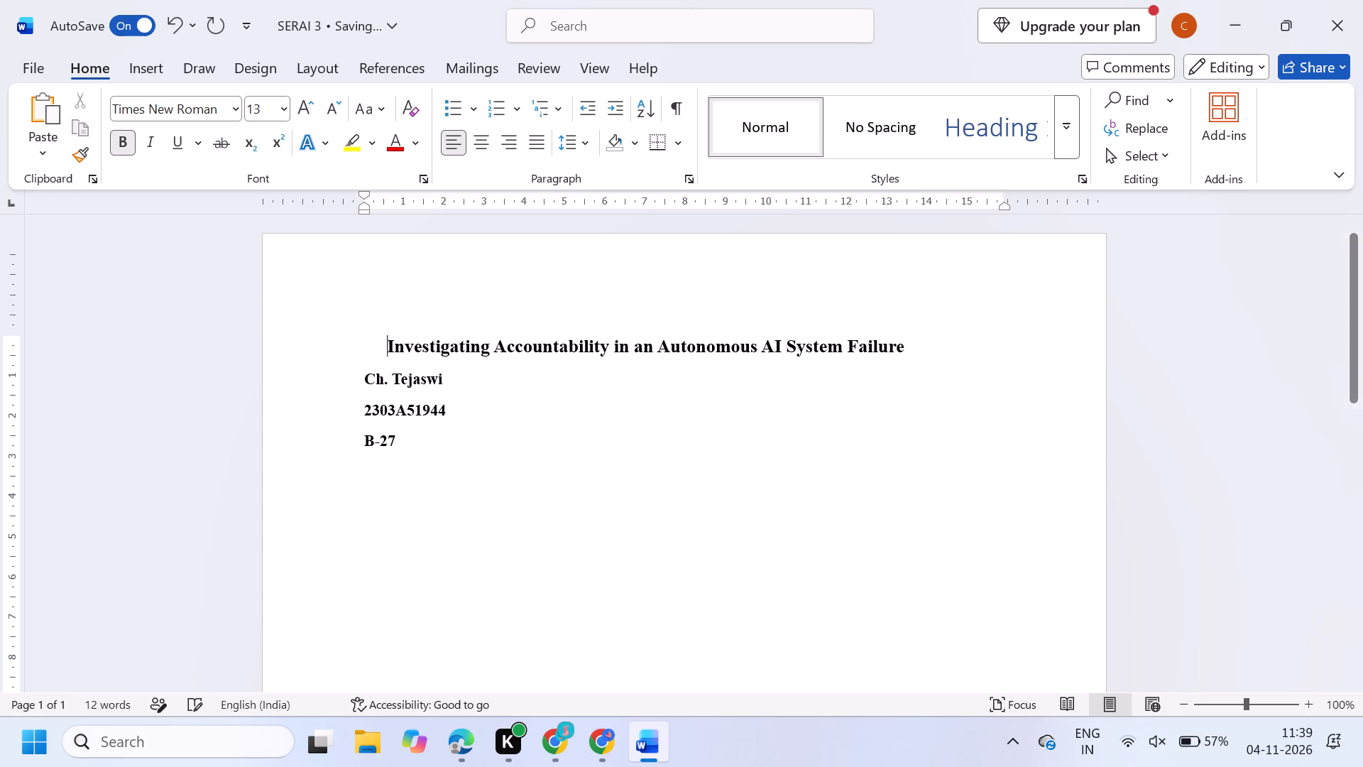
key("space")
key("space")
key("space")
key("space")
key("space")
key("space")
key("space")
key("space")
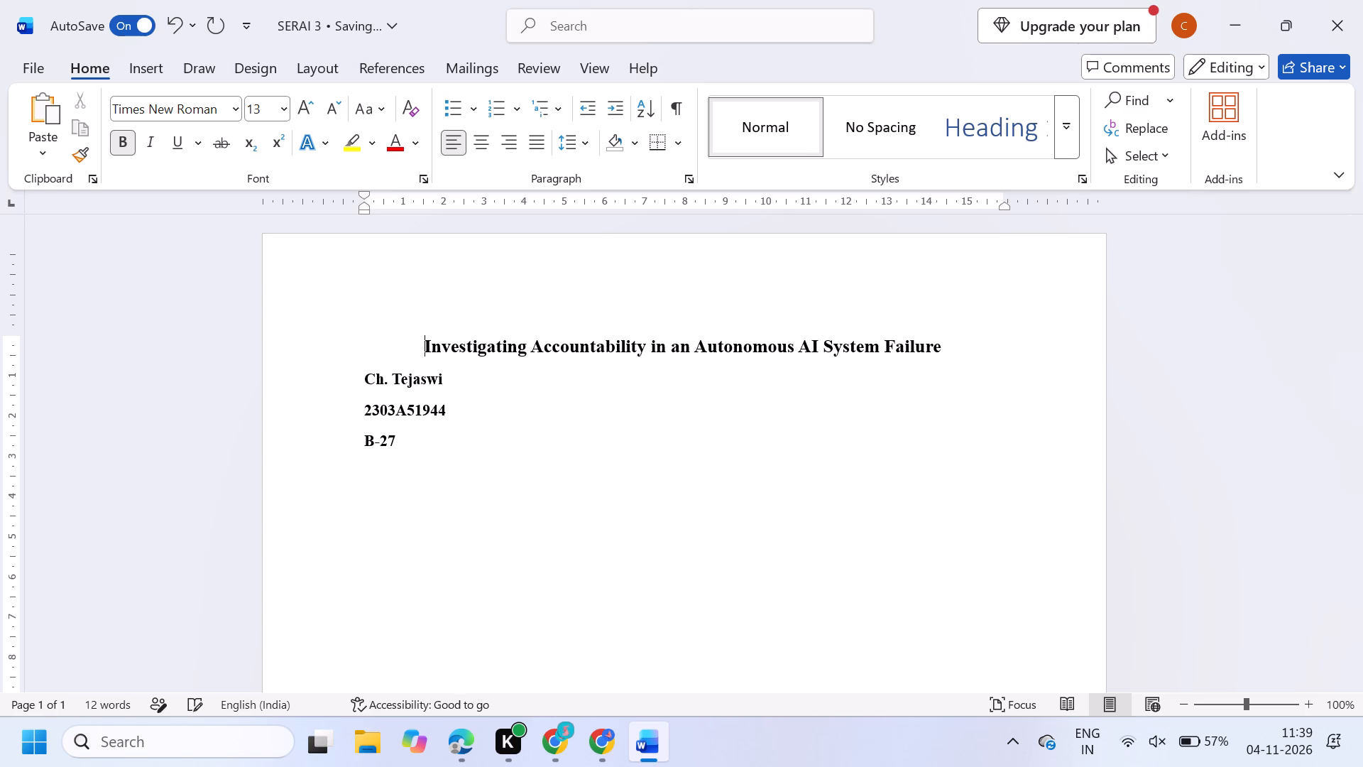
Start another line directly below B-27.
left_click(411, 443)
key("Return")
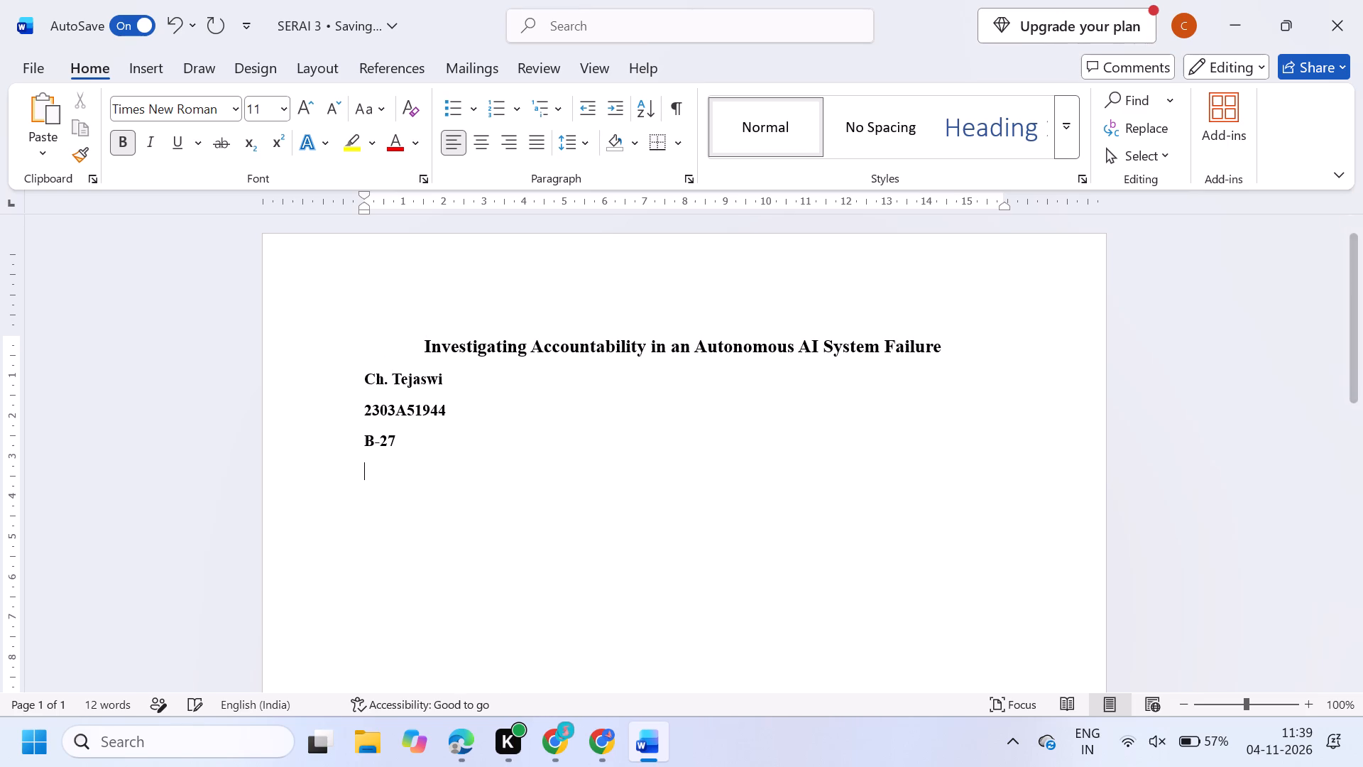
Capture the Colab notebook from its header through the AUTONOMOUS VEHICLE ACCIDENT DATA output, account details showing, and paste it below B-27 in the Word document.
left_click(599, 749)
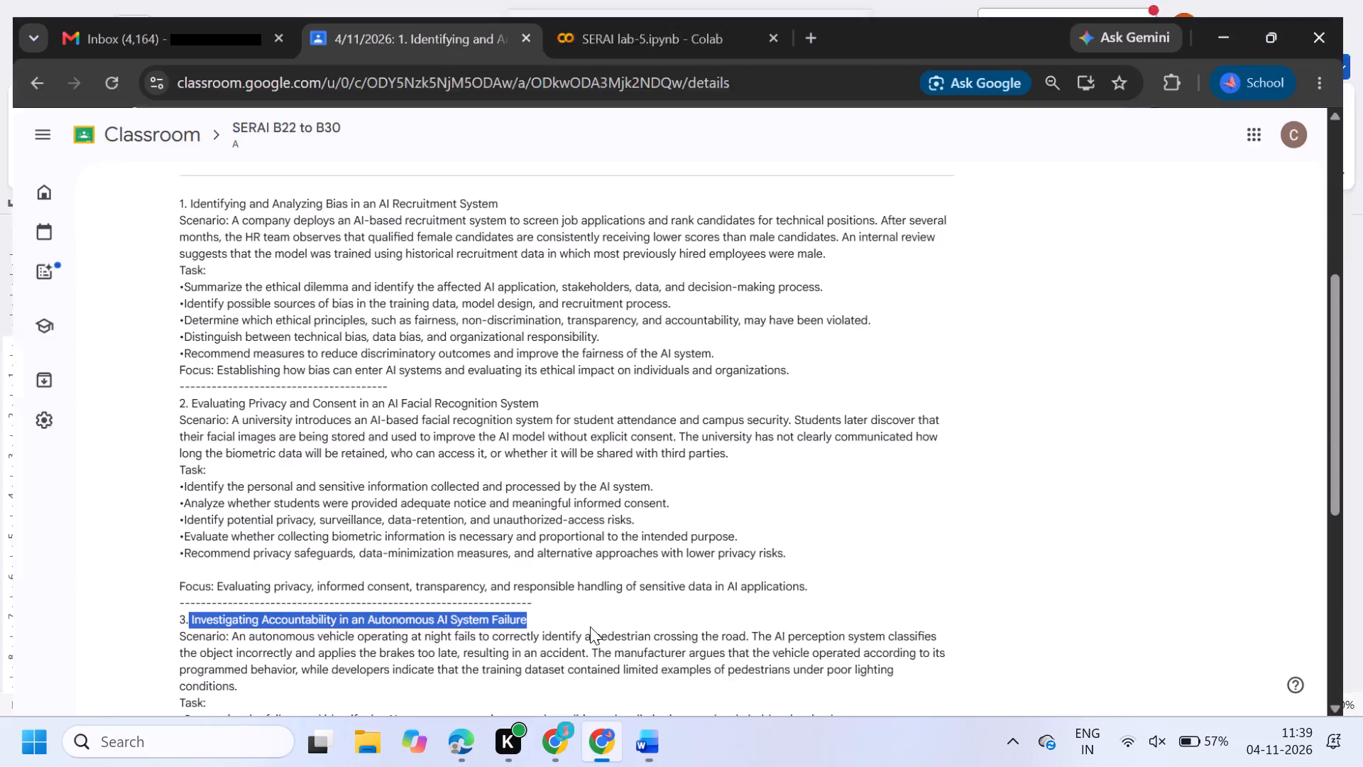
left_click(603, 0)
scroll(428, 361, "down", 1)
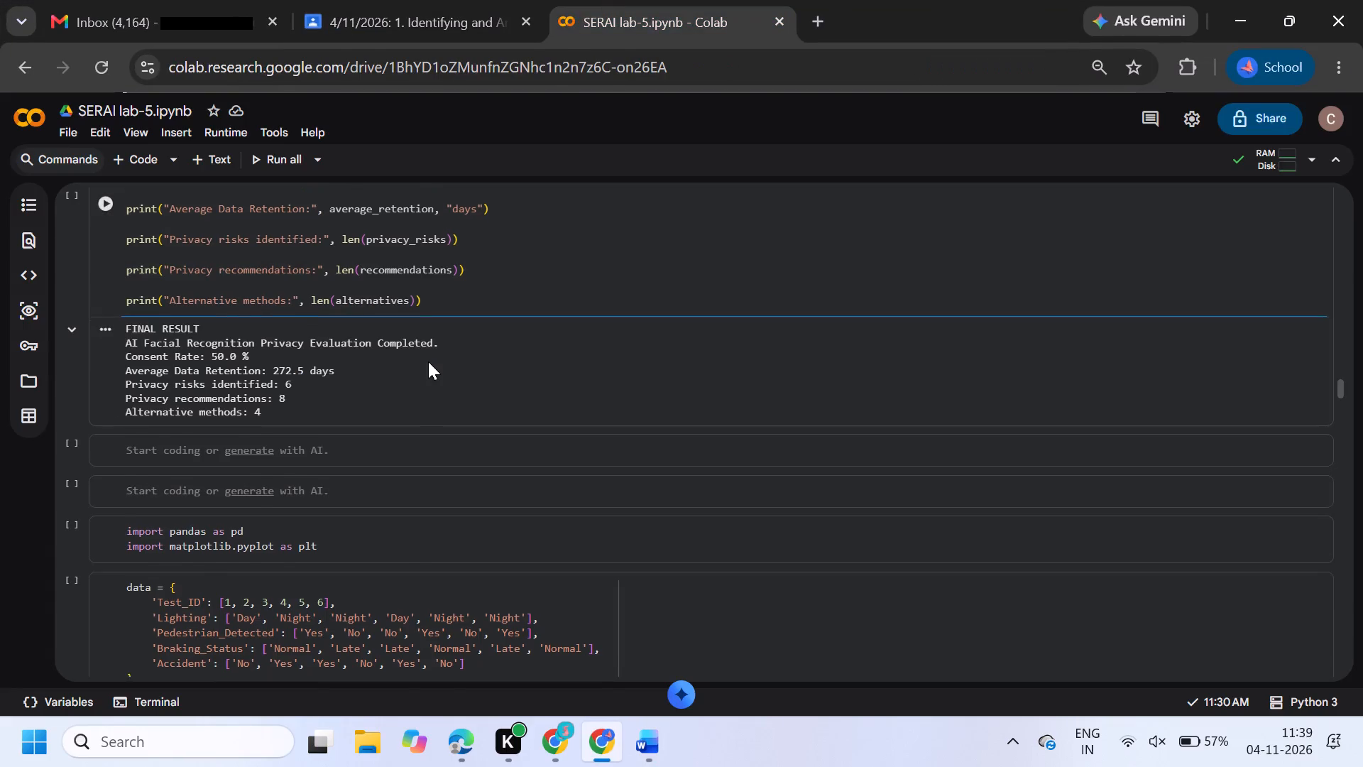
scroll(428, 361, "down", 4)
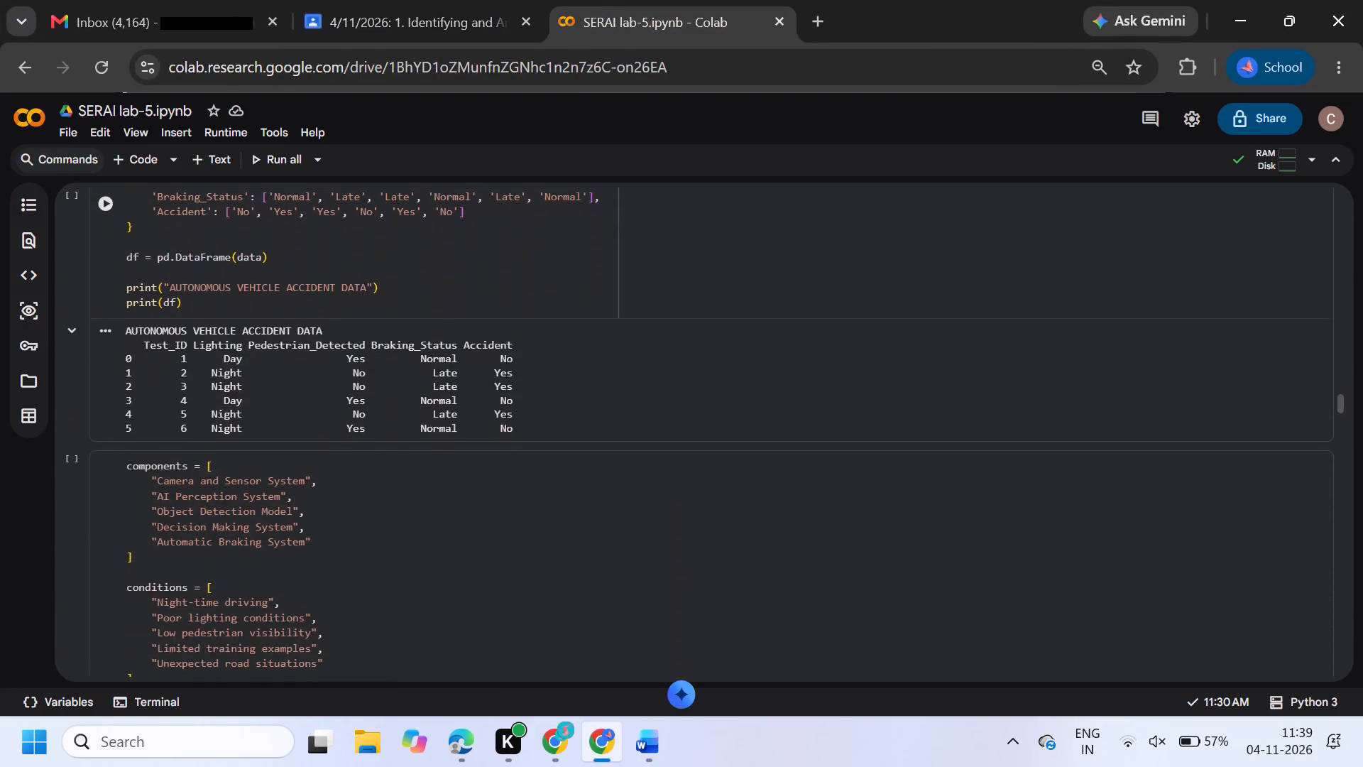
scroll(428, 361, "down", 2)
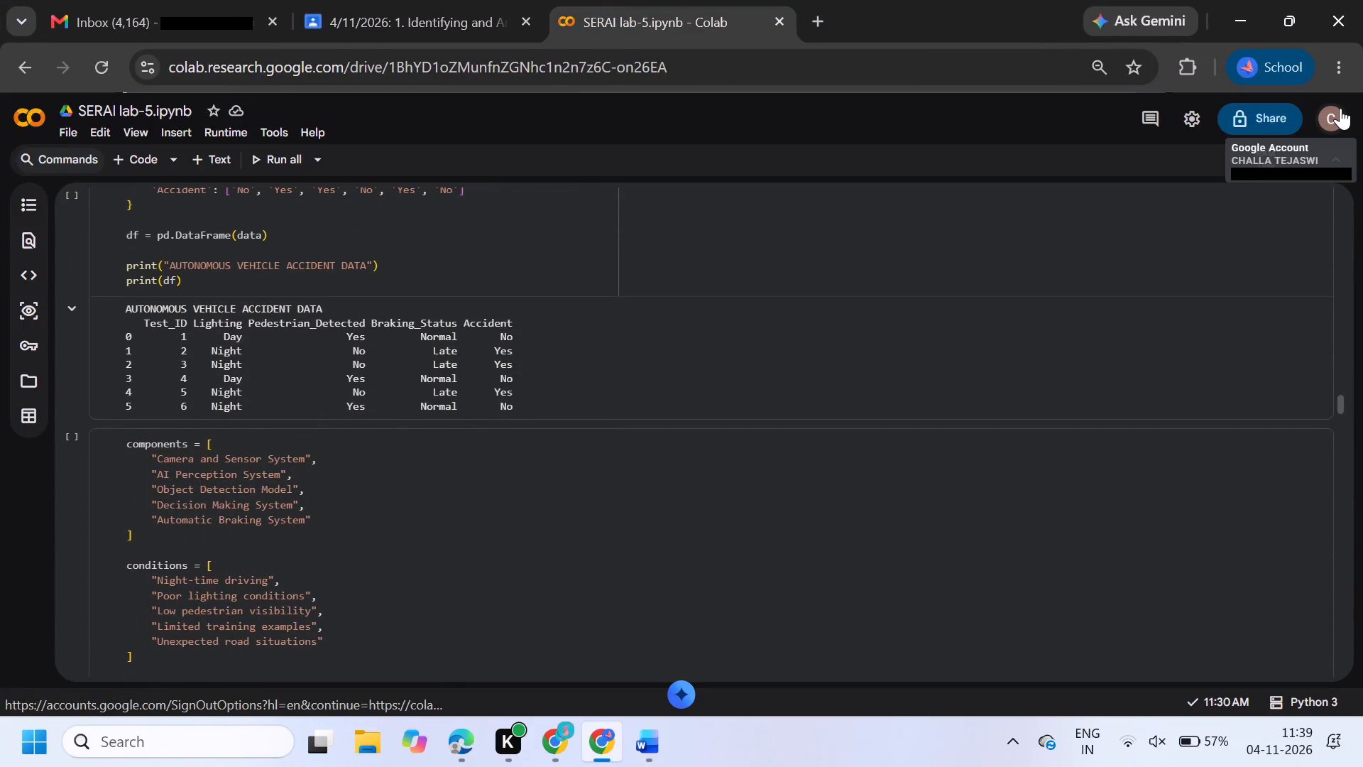
key("Delete")
key("Print")
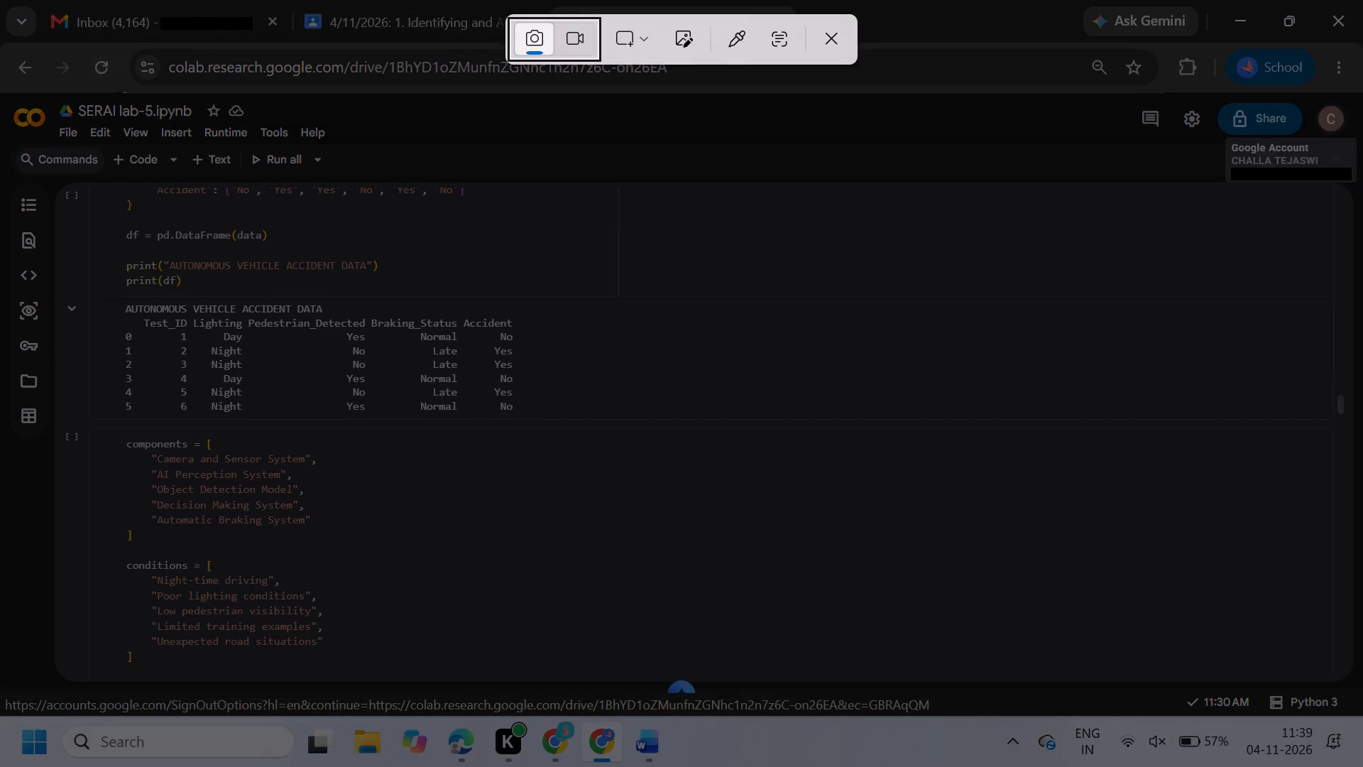
left_click_drag(4, 90, 1362, 433)
left_click(673, 753)
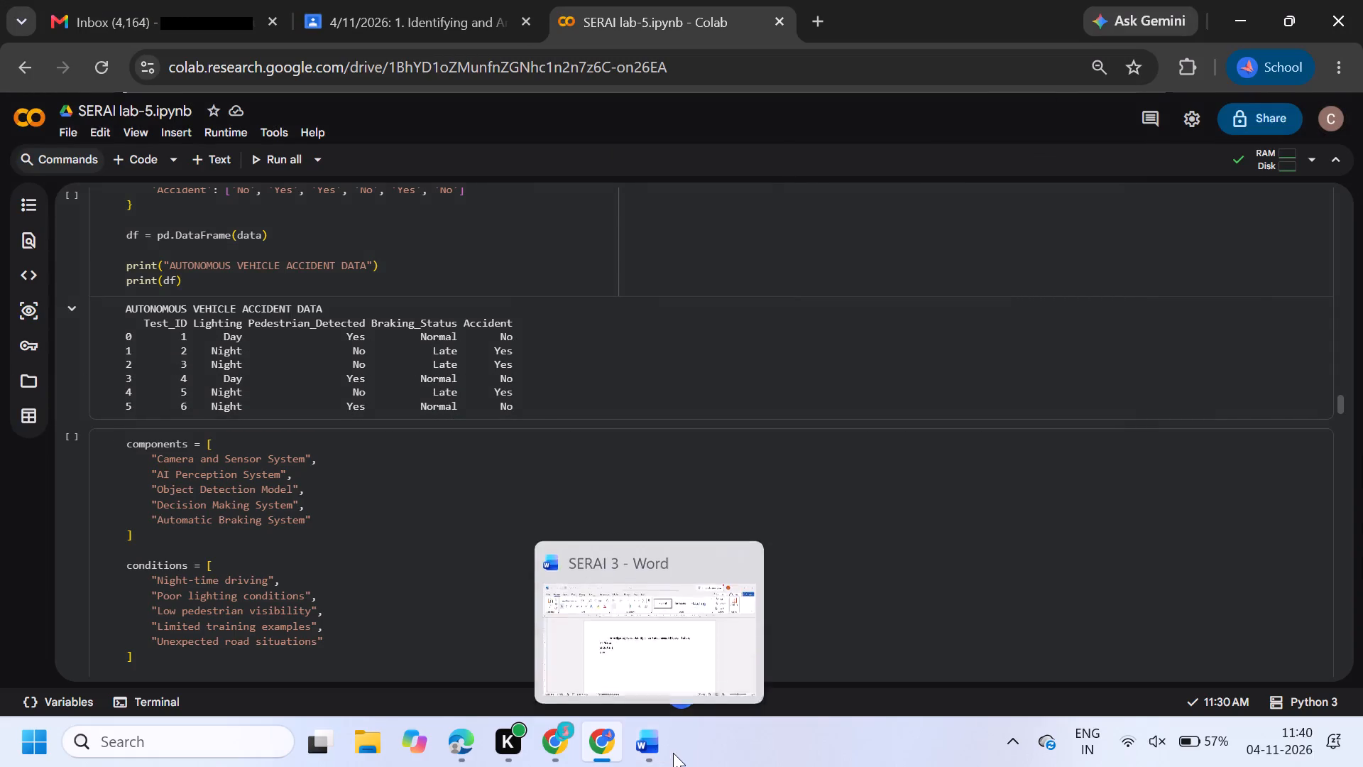
left_click(664, 747)
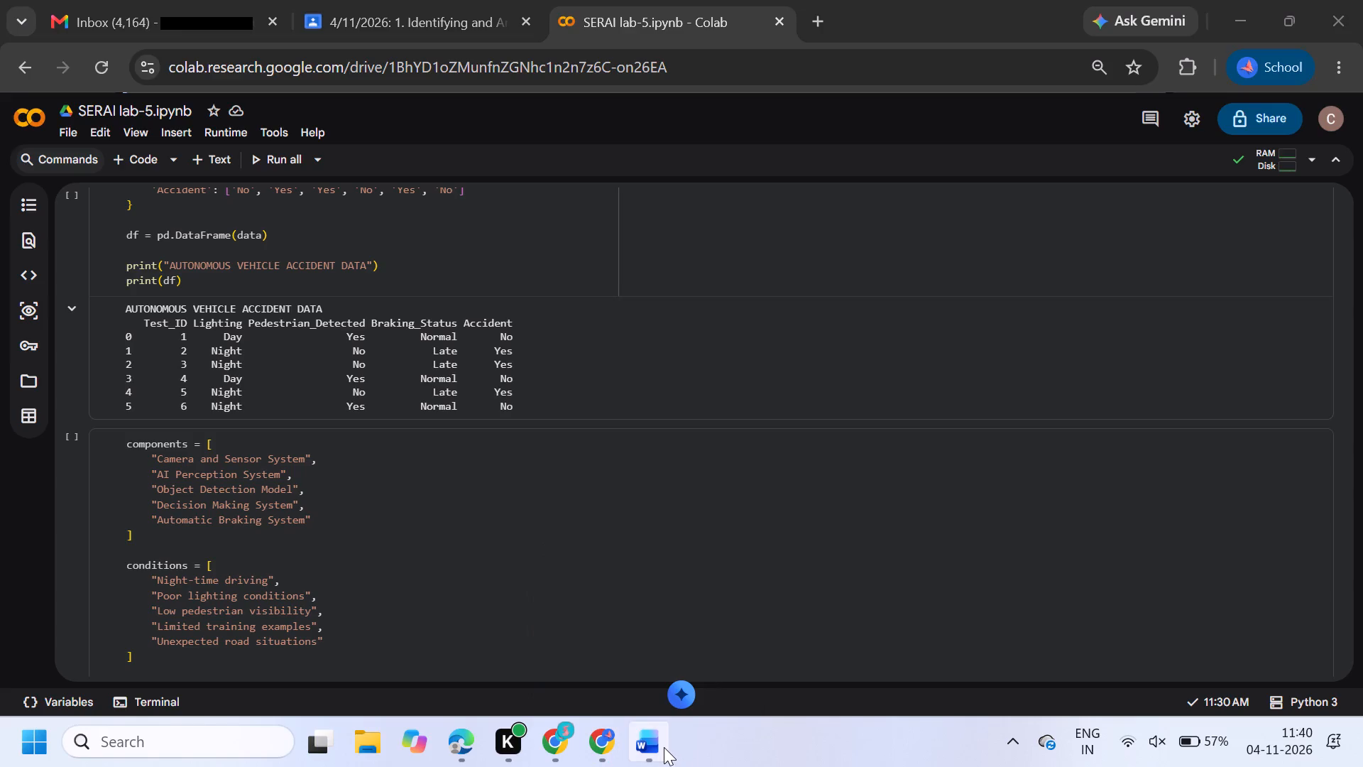
key("ctrl+v")
key("Return")
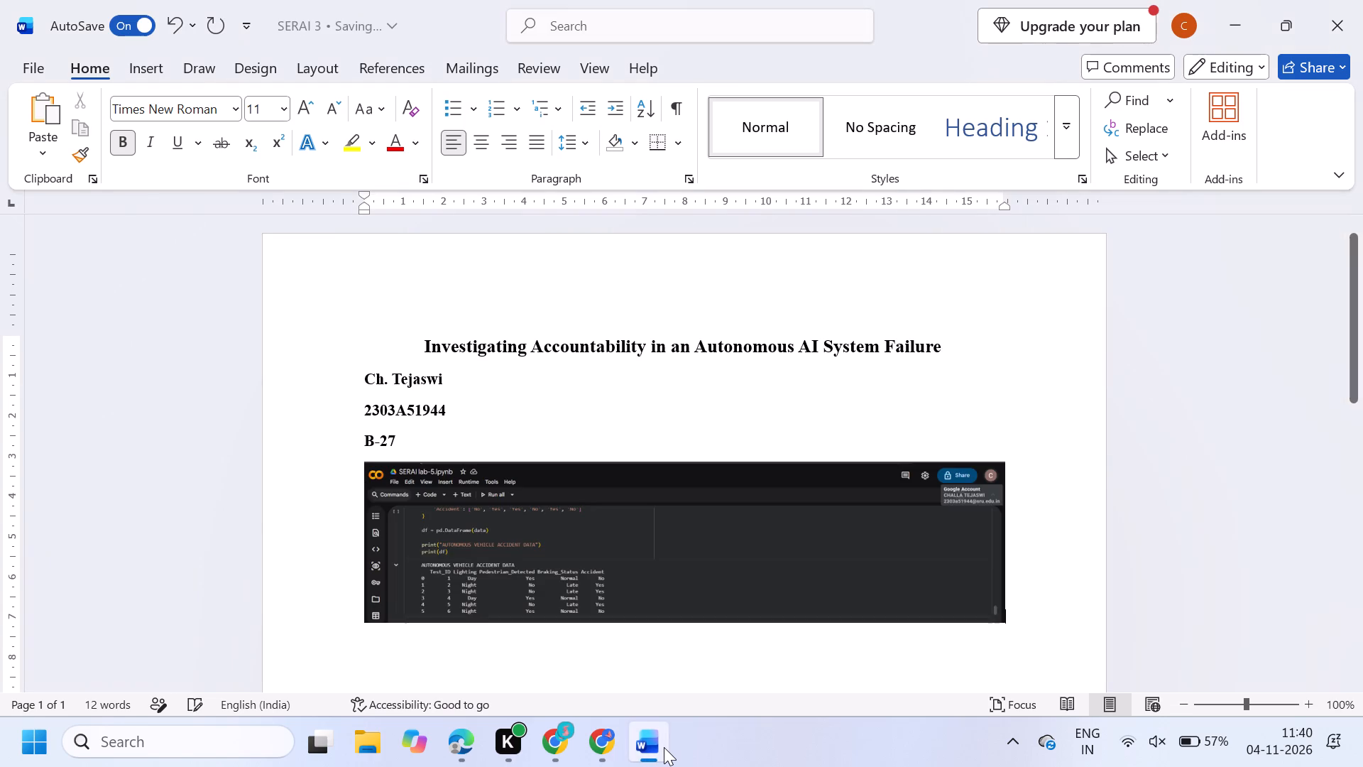
Capture the Colab AI COMPONENTS through PEDESTRIAN DETECTION ANALYSIS outputs with account details showing, and paste them below the first screenshot in Word after a blank line.
left_click(606, 746)
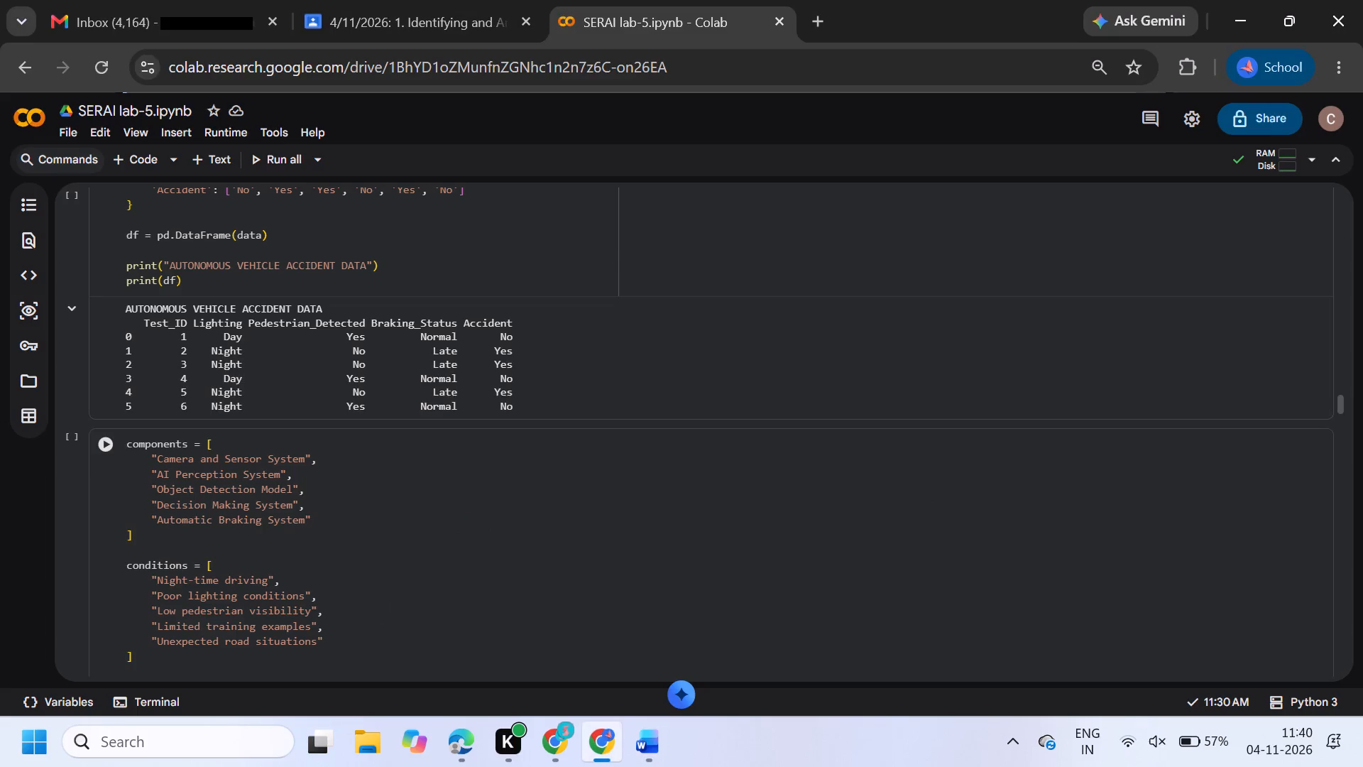
scroll(488, 526, "down", 6)
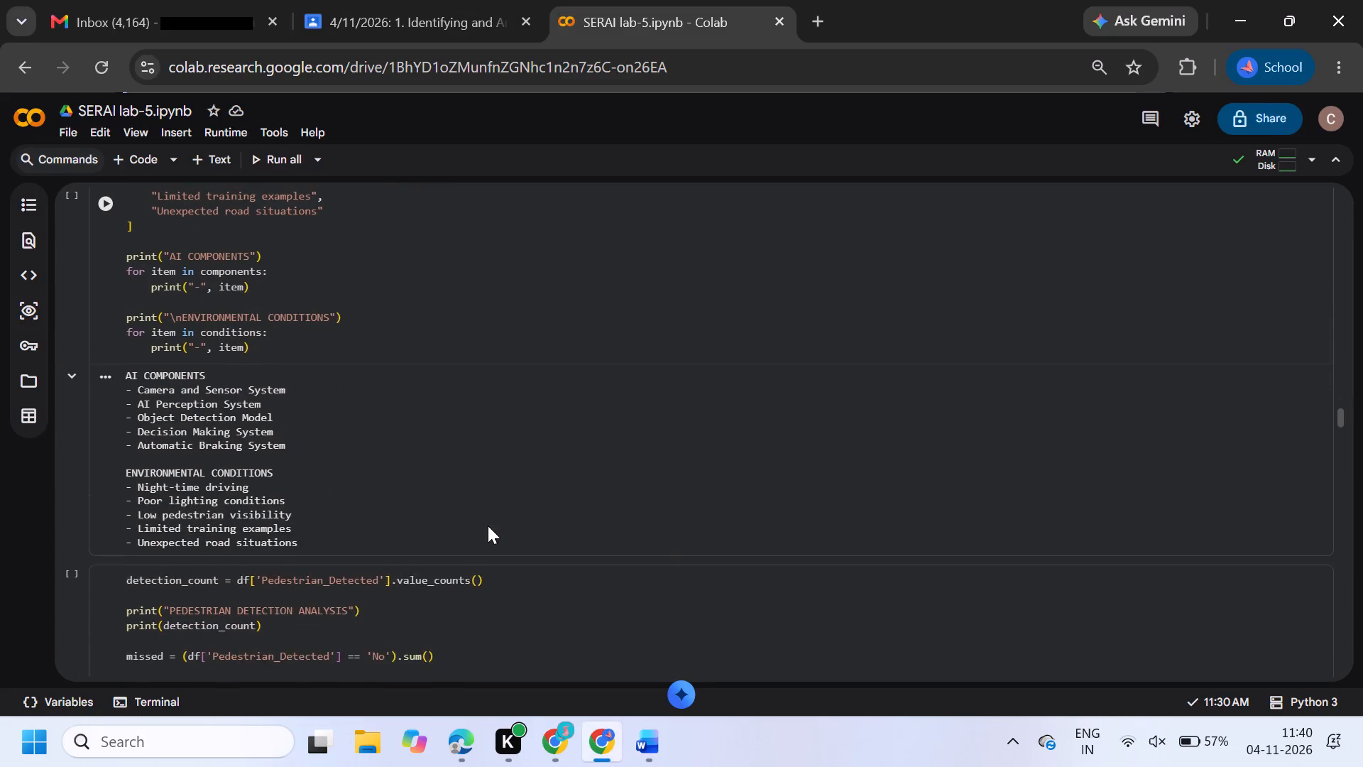
scroll(488, 526, "down", 1)
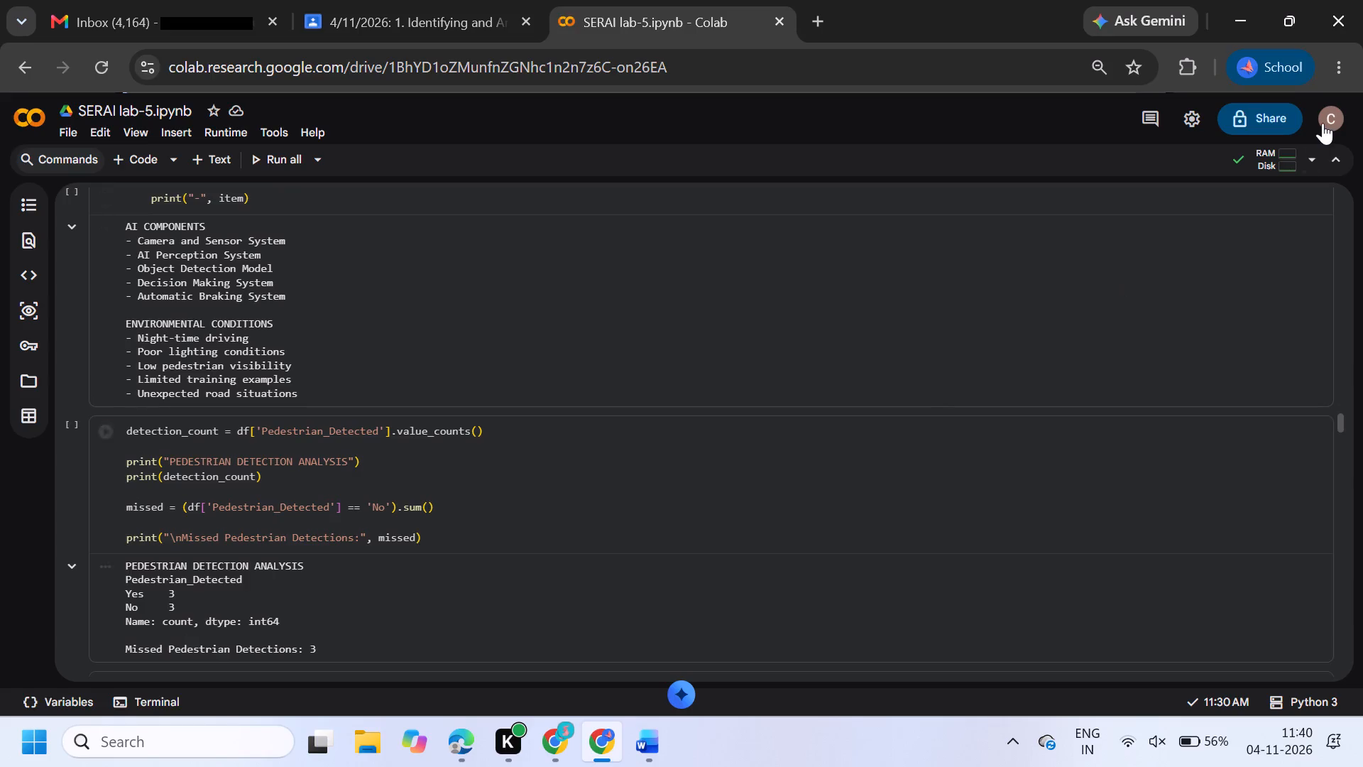
key("Print")
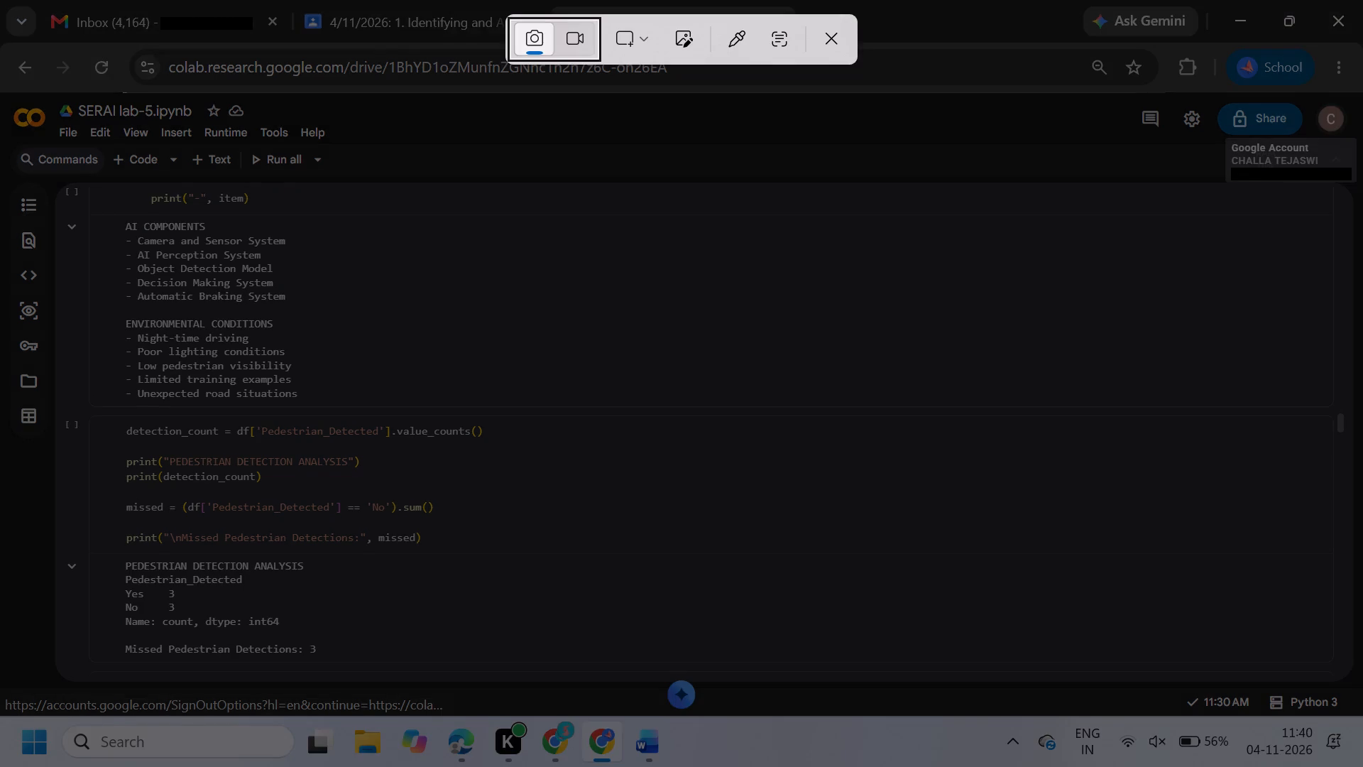
left_click_drag(0, 92, 1362, 660)
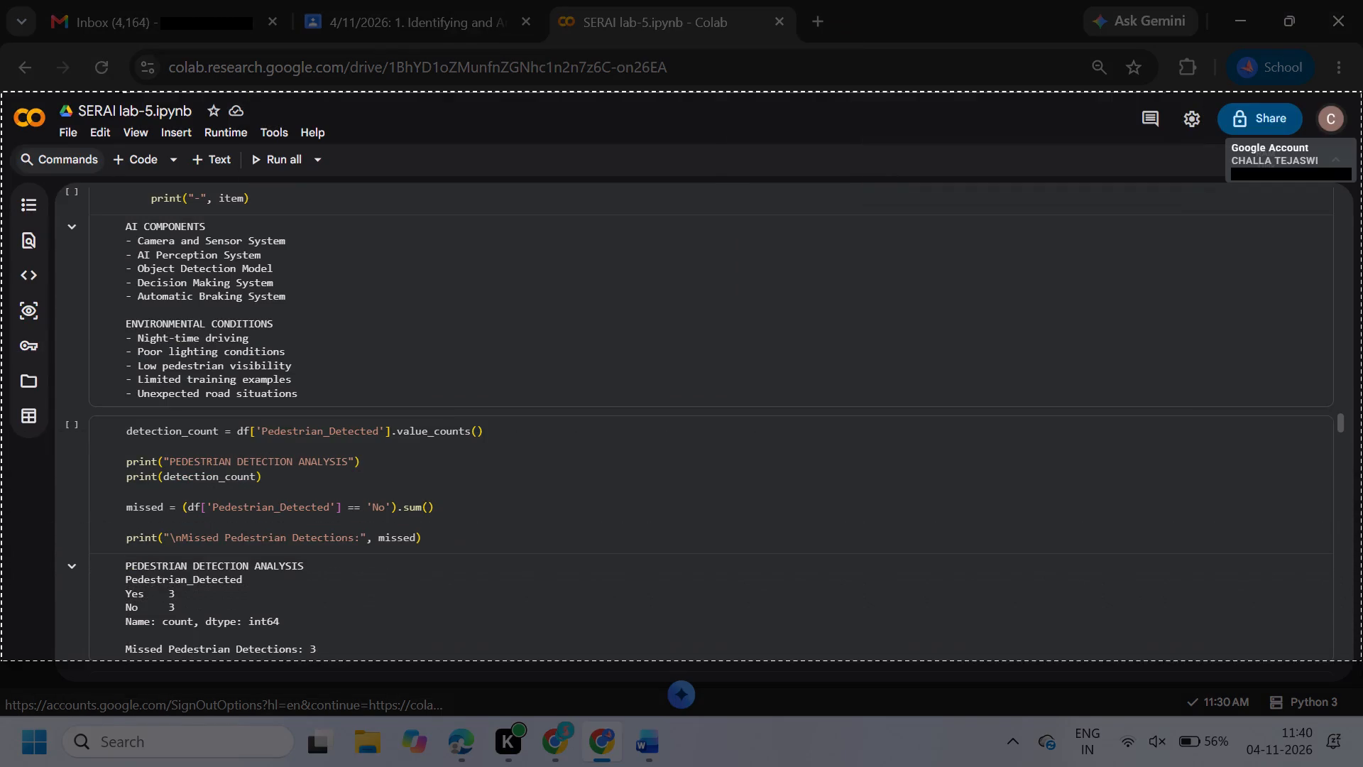
left_click_drag(1362, 660, 1357, 668)
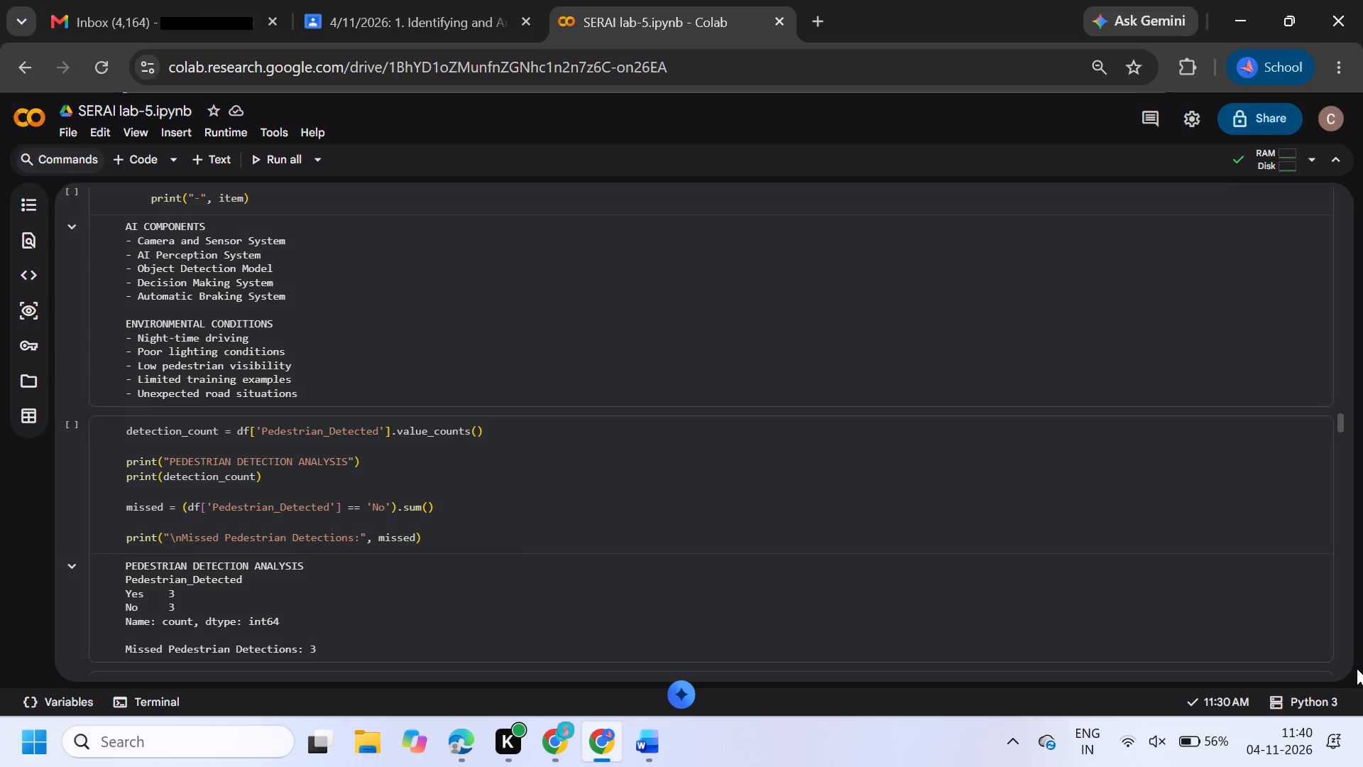
left_click(652, 728)
key("Return")
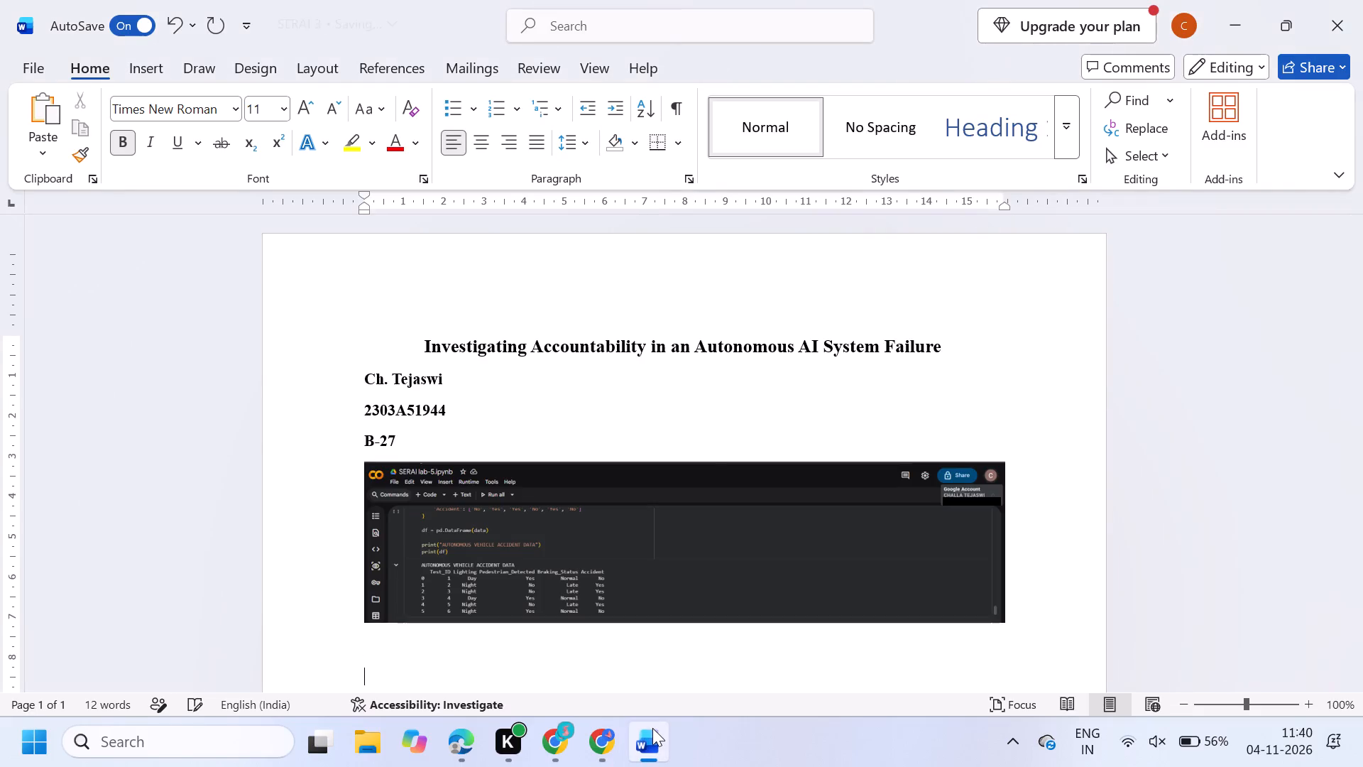
key("ctrl+v")
key("Return")
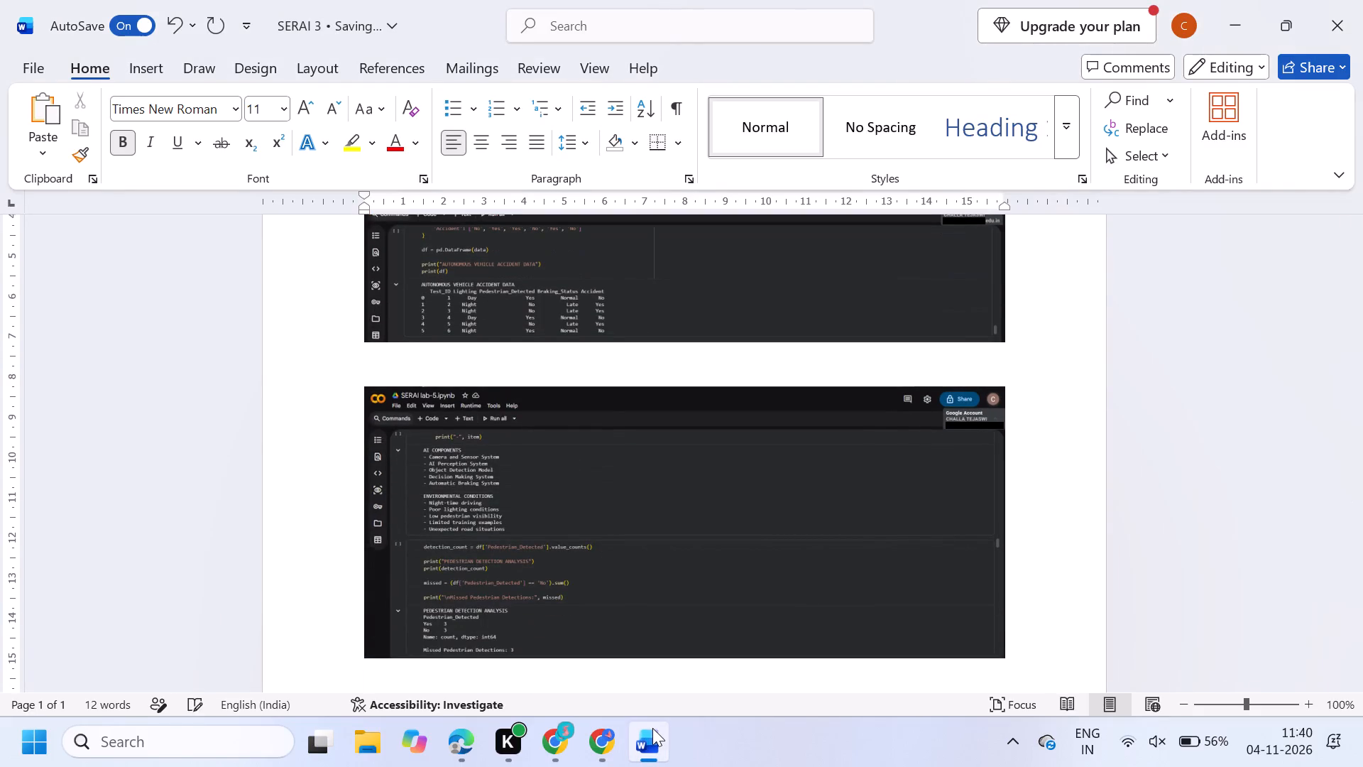
key("Return")
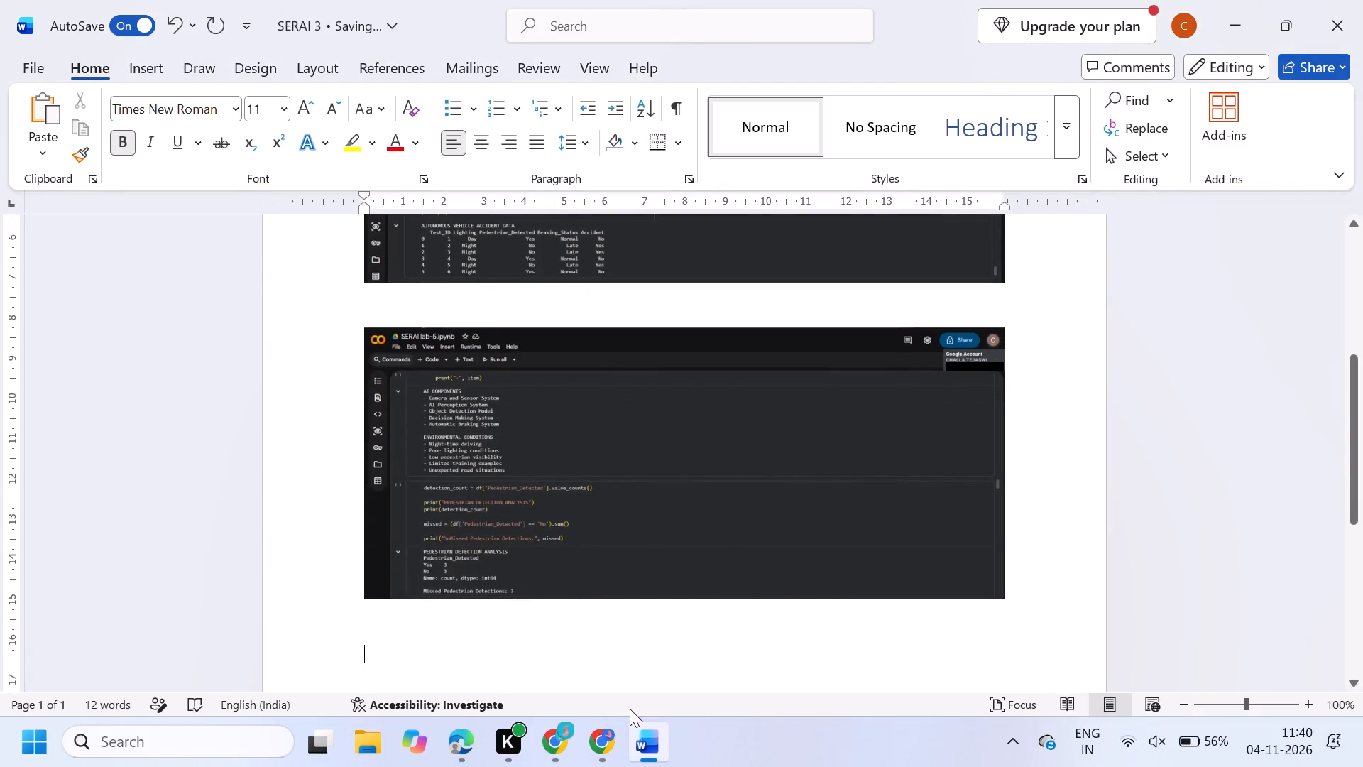
key("BackSpace")
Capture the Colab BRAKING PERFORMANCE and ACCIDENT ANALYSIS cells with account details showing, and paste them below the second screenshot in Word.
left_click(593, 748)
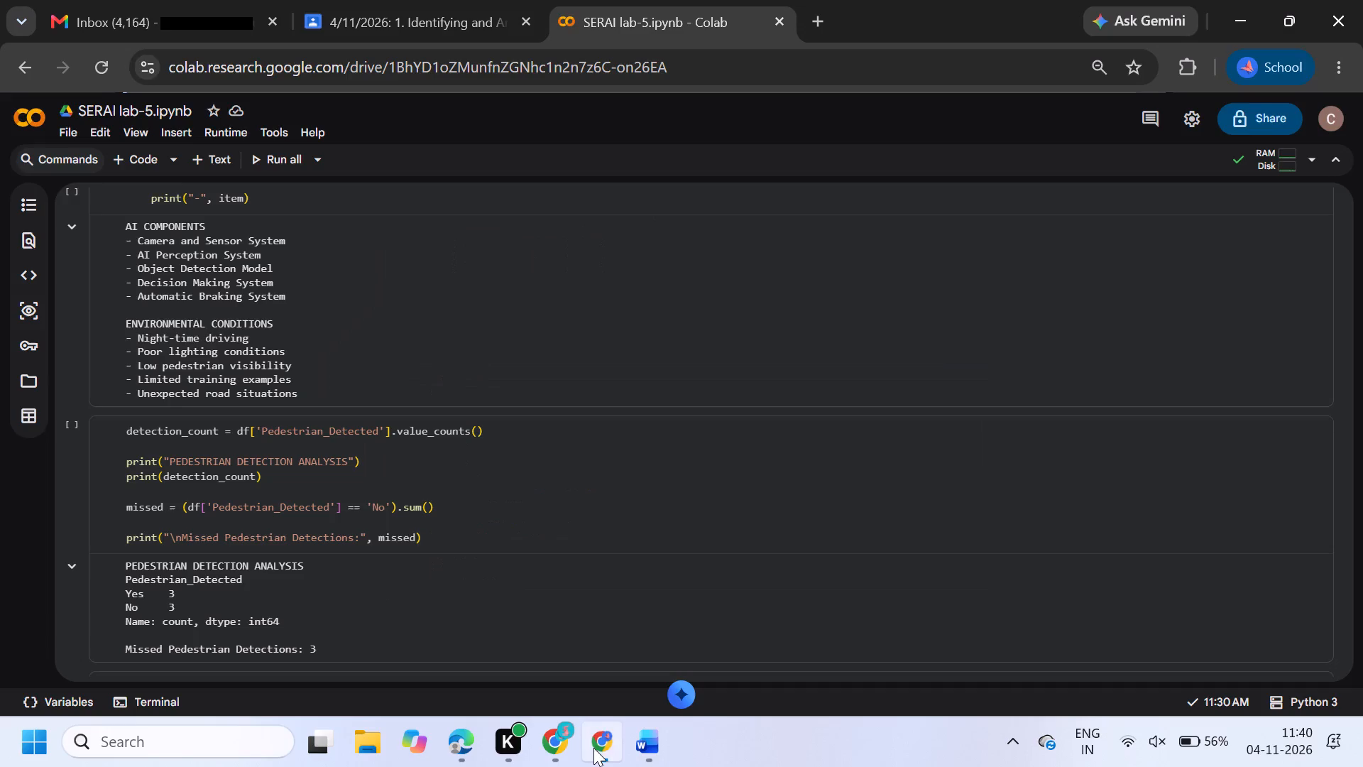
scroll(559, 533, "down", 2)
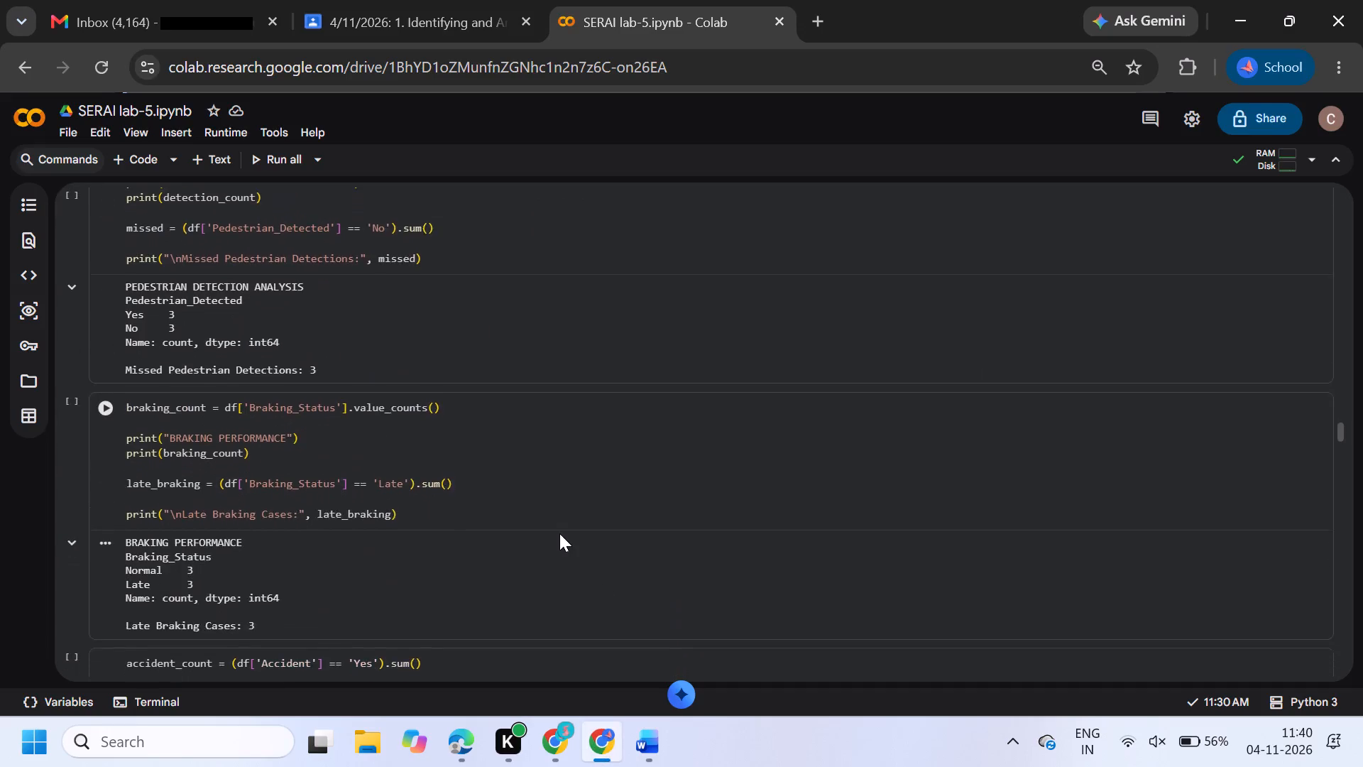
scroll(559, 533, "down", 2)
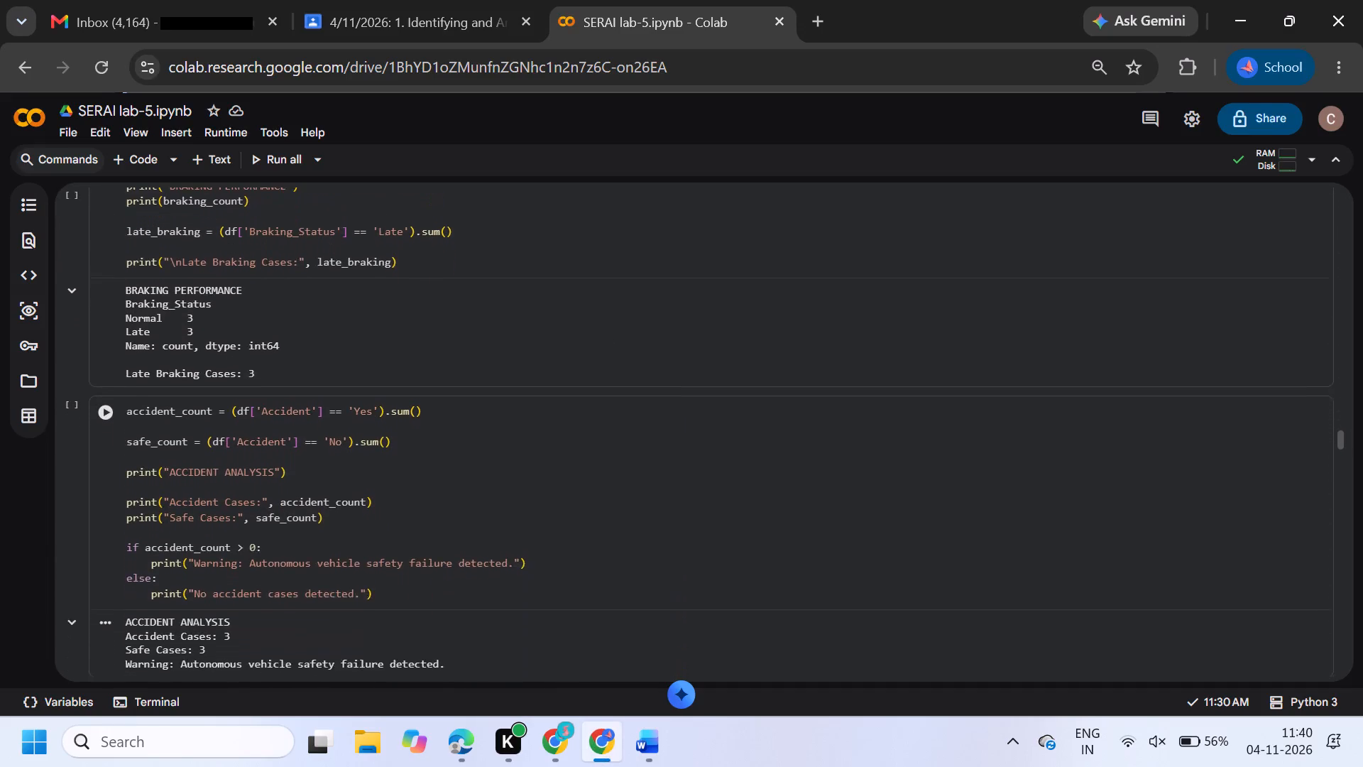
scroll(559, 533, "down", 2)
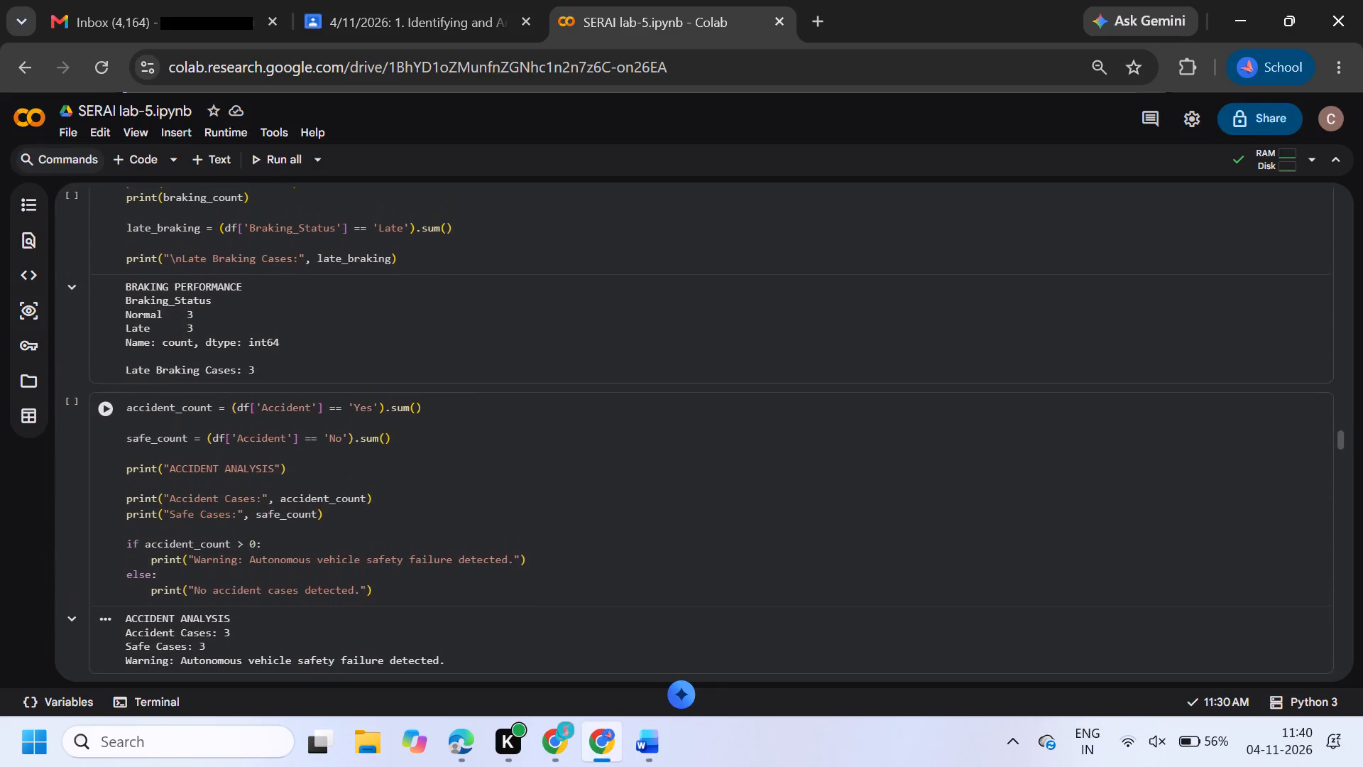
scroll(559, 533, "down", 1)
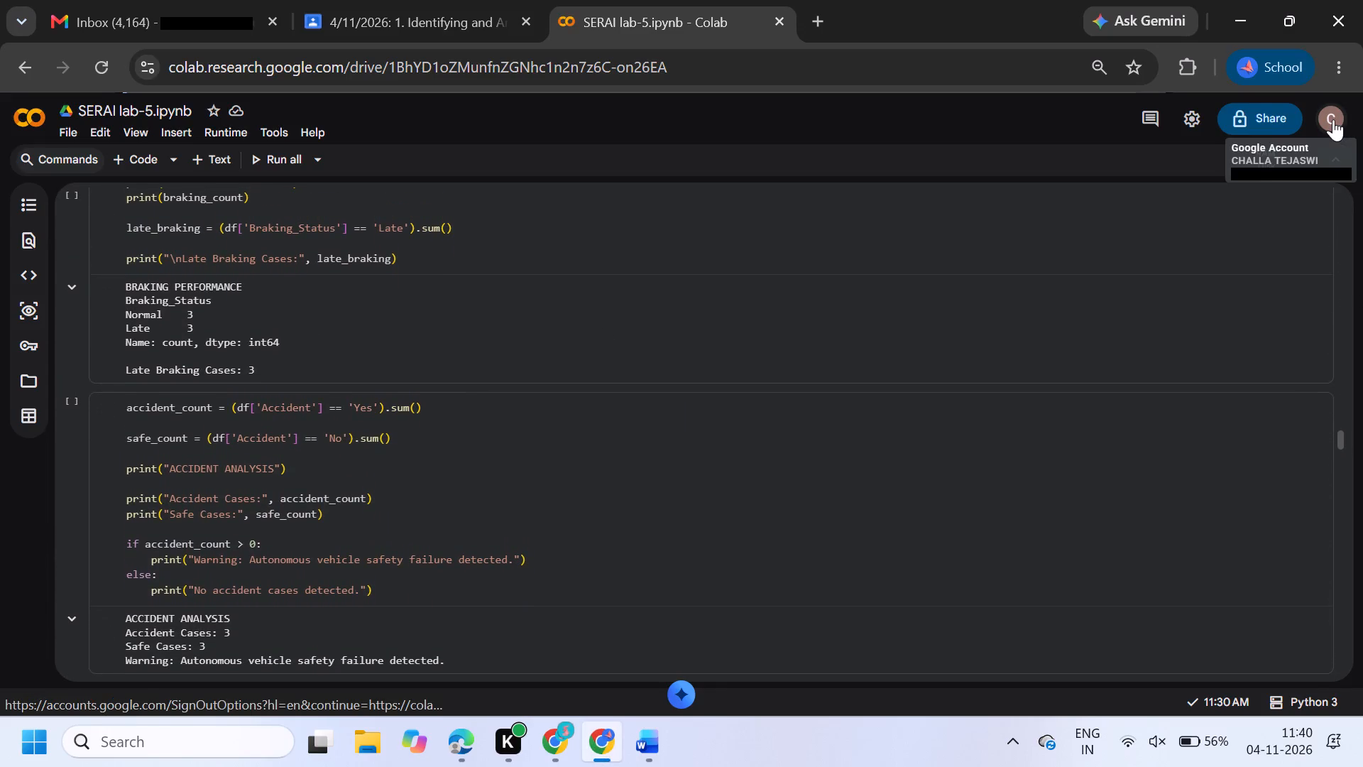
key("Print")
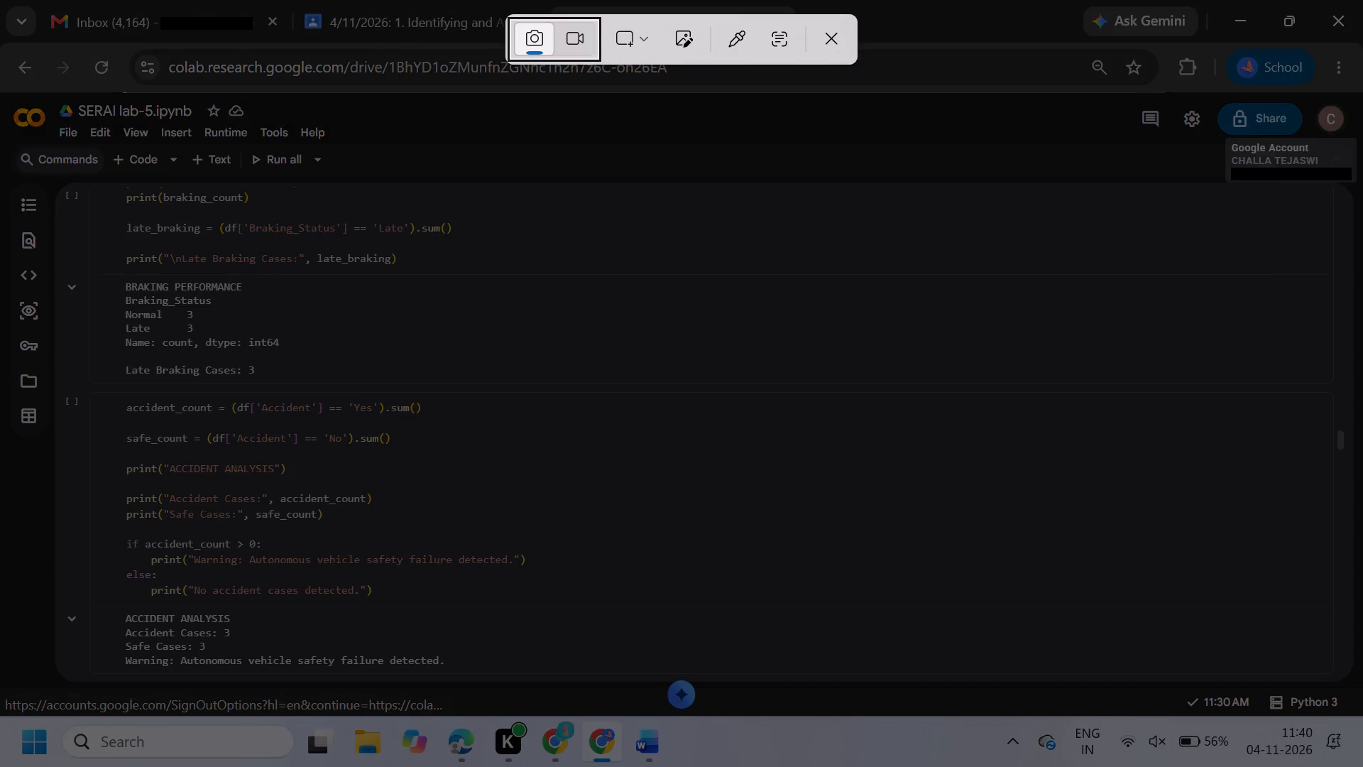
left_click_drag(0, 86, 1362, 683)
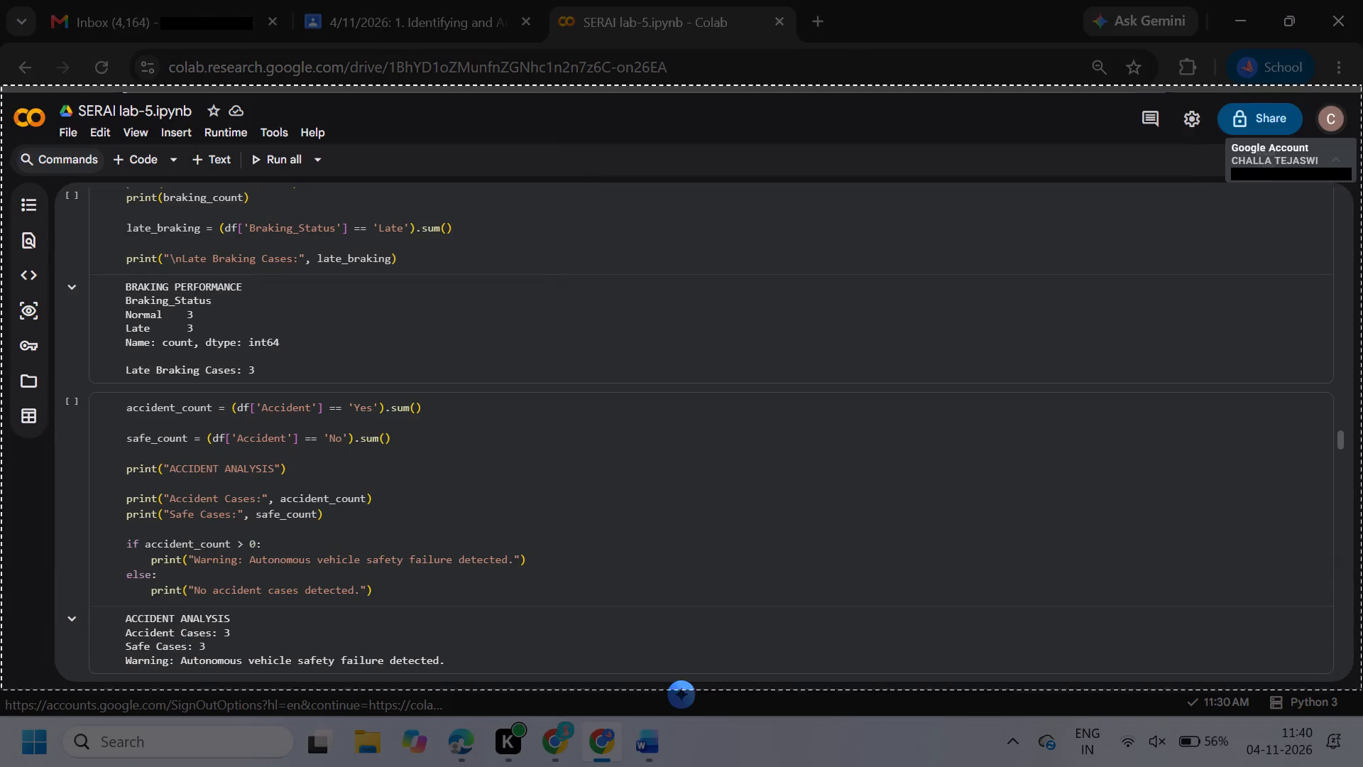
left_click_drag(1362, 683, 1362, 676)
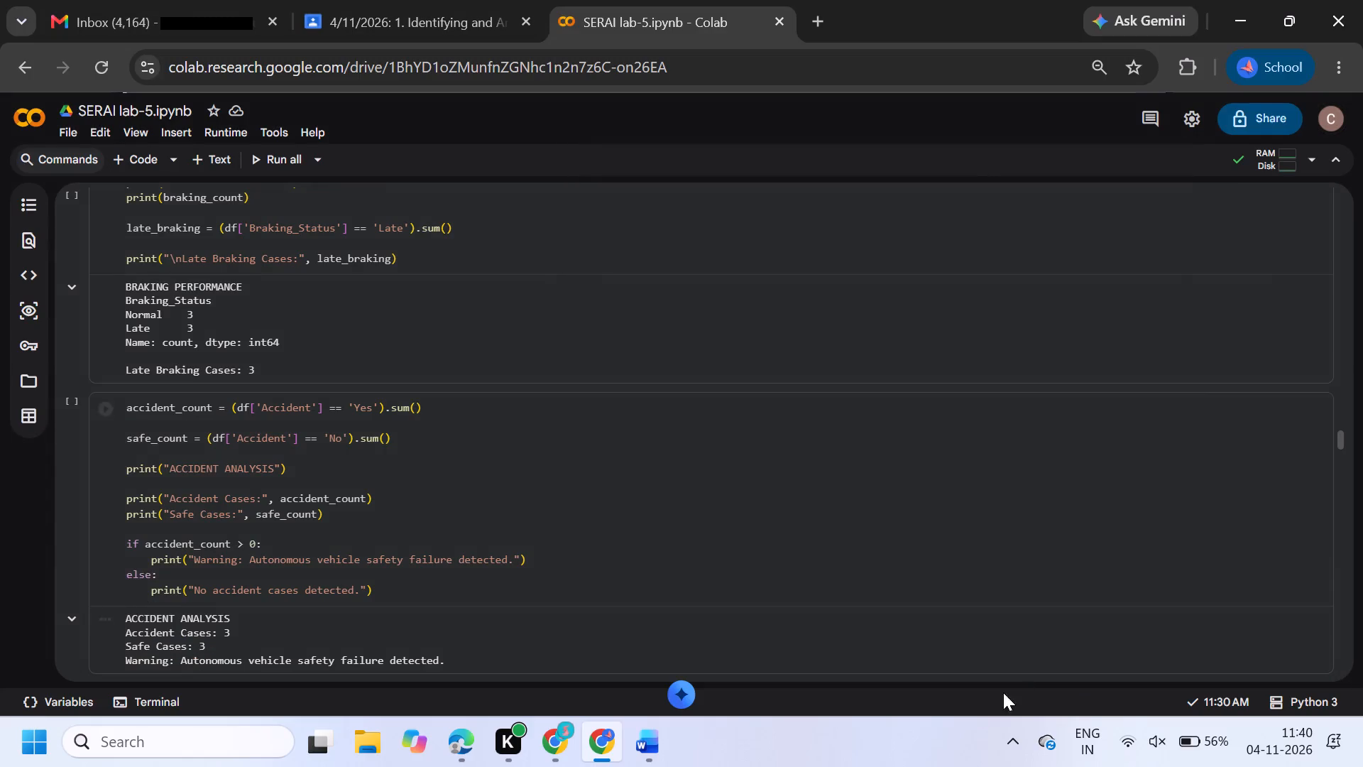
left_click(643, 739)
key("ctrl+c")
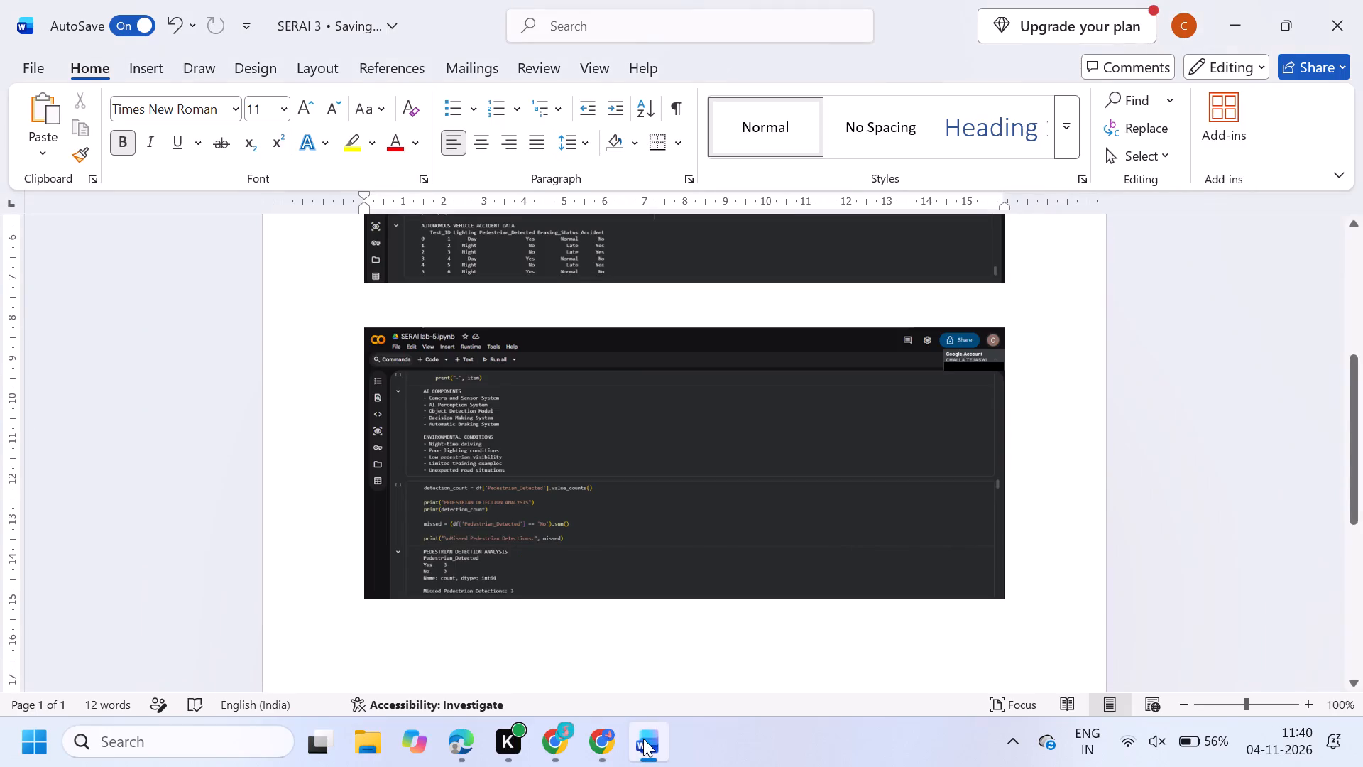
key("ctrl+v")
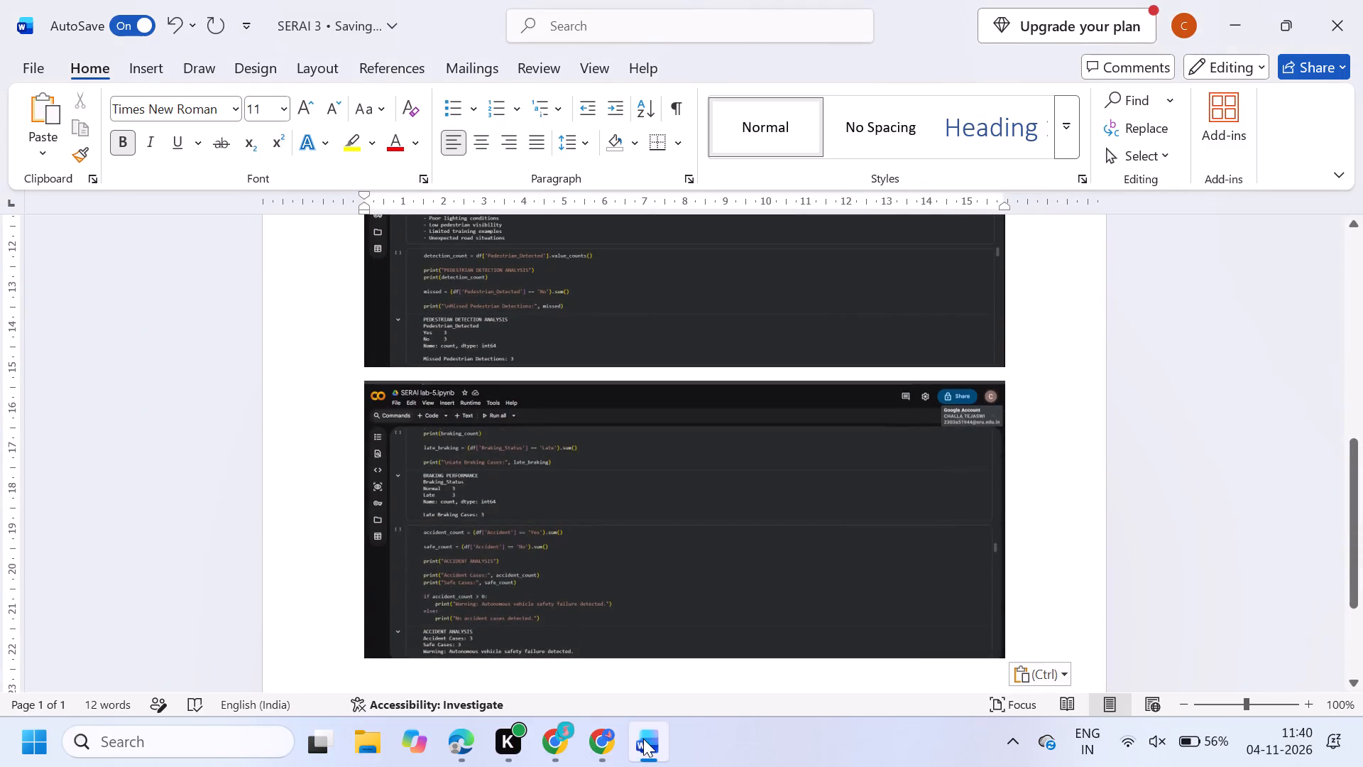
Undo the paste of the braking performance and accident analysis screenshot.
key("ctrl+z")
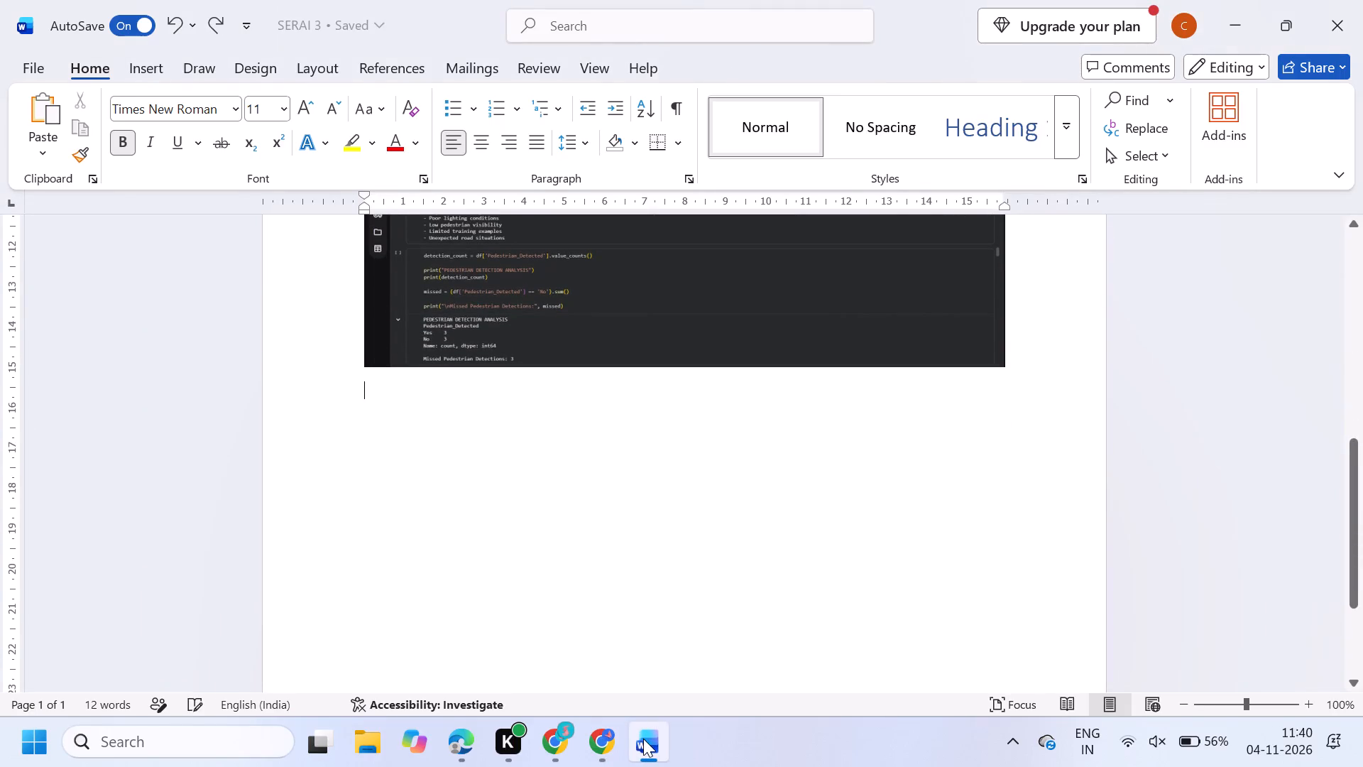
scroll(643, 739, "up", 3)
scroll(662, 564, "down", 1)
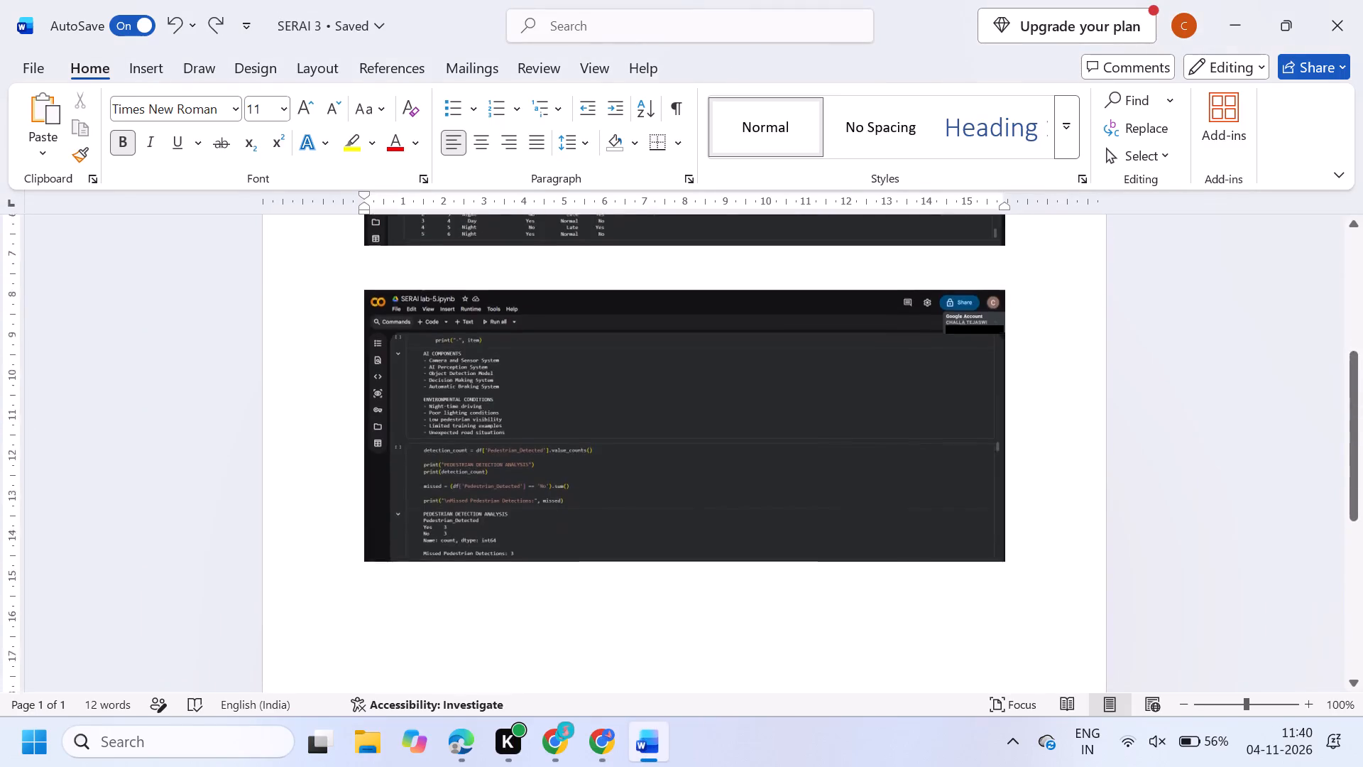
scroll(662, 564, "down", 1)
Capture the Colab Technical, Human, Data and Organizational Factors output with account details showing, and paste it below the second screenshot in Word, adding a new line.
left_click(589, 728)
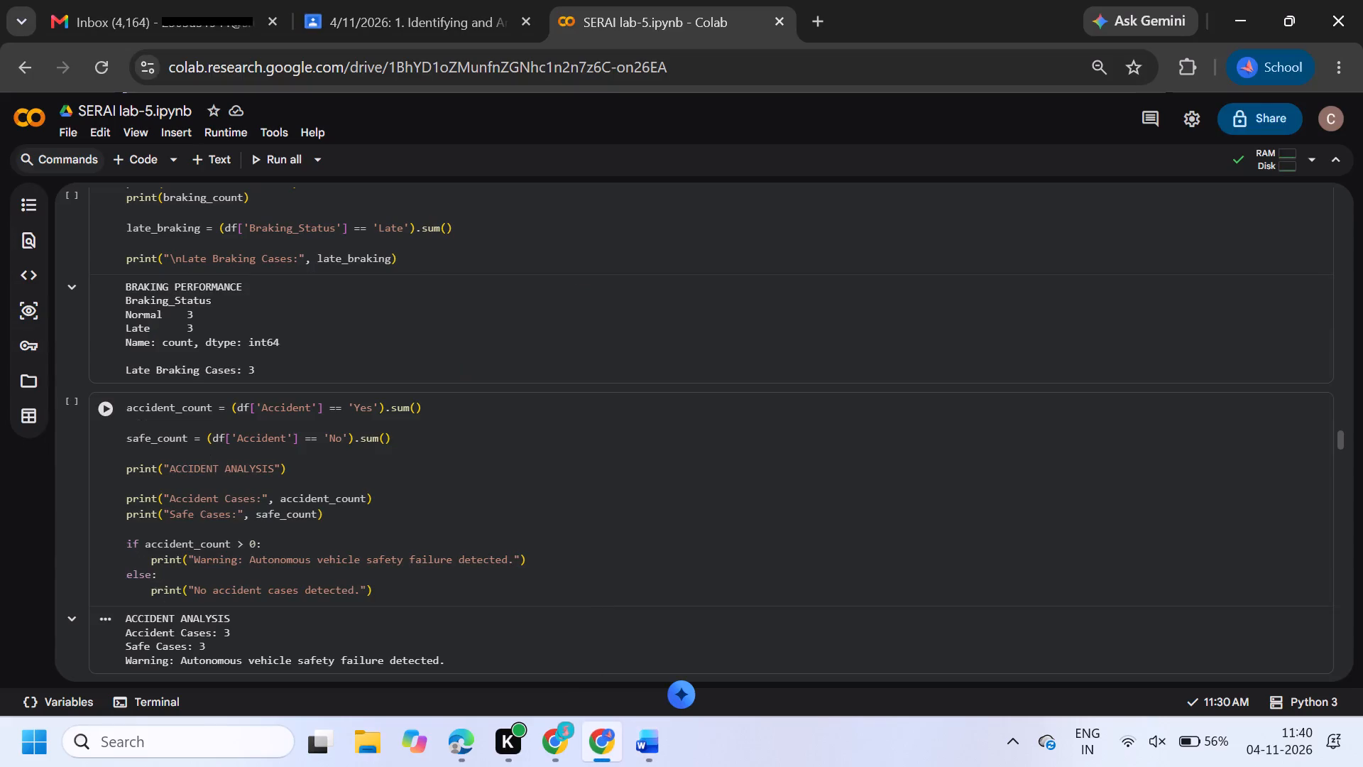
scroll(496, 465, "down", 6)
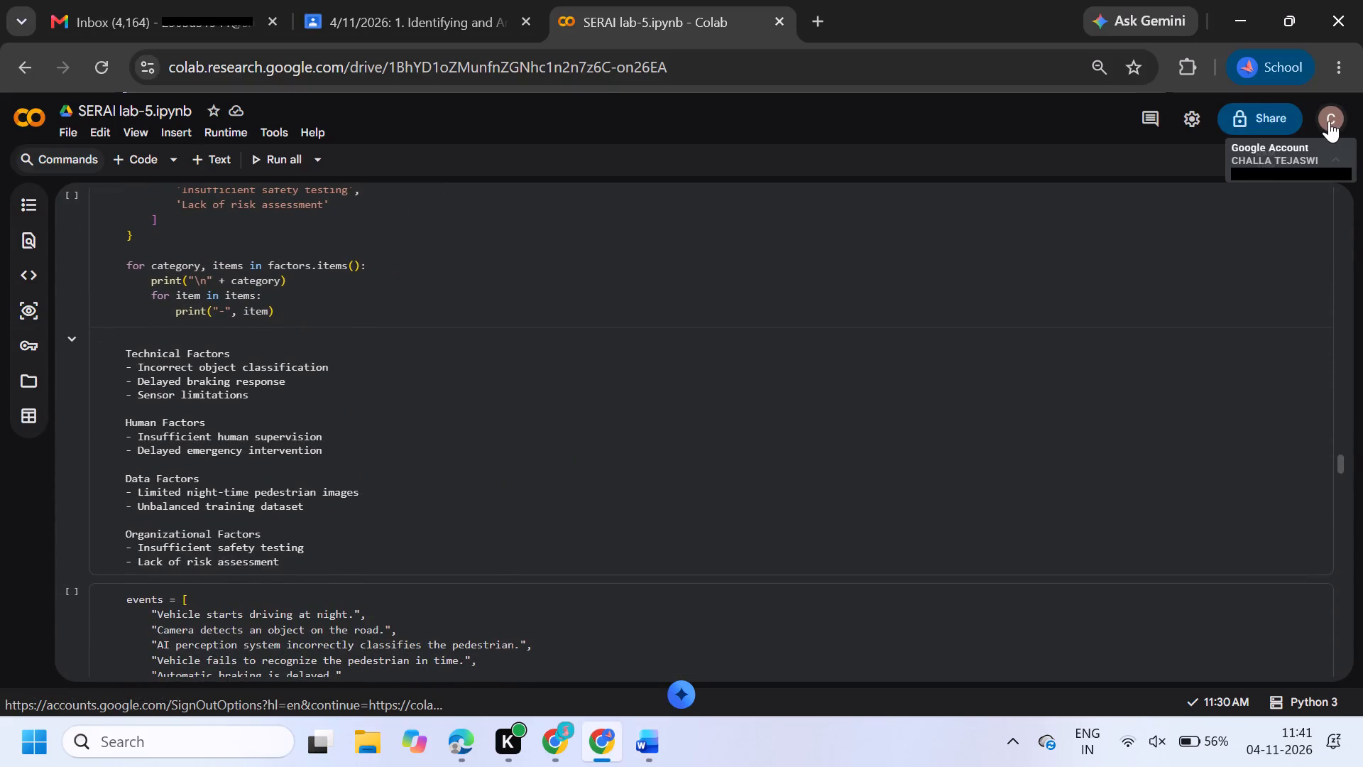
key("Print")
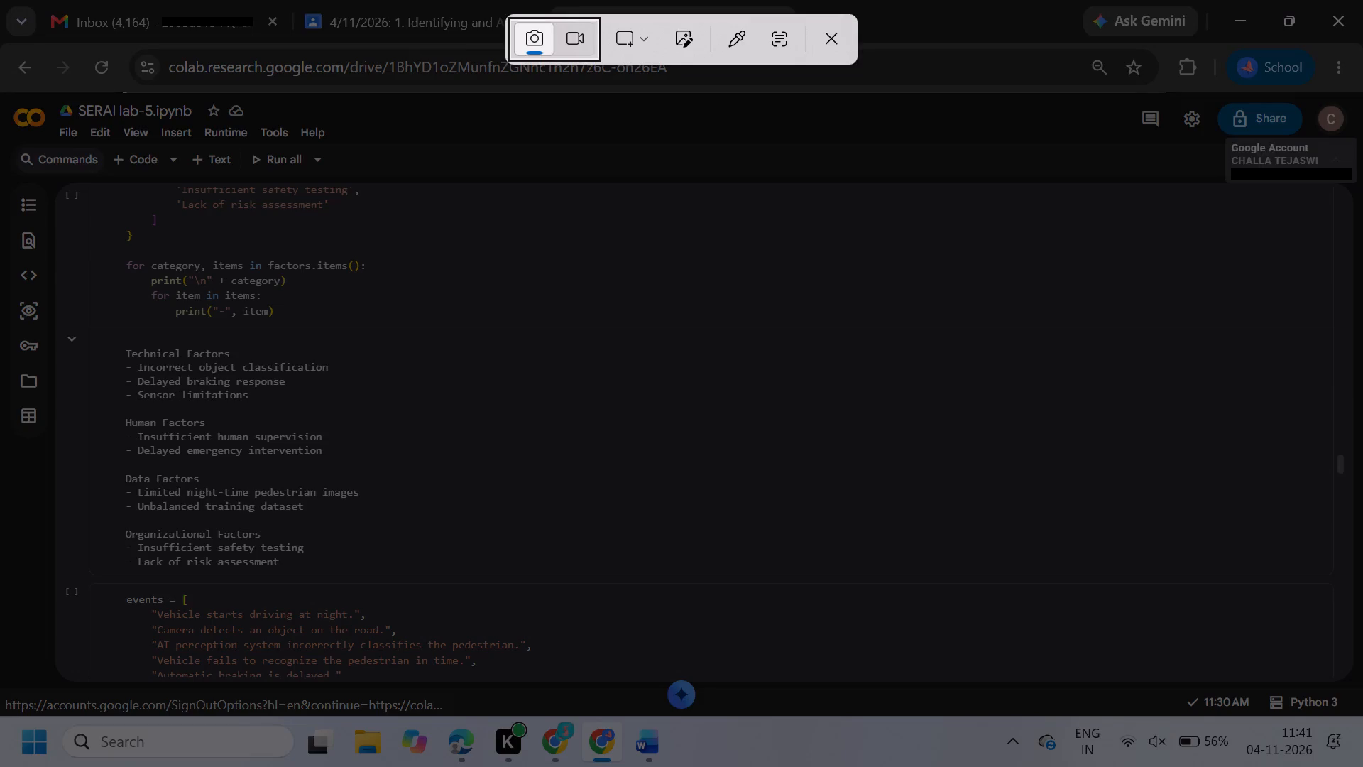
left_click_drag(1, 89, 1362, 598)
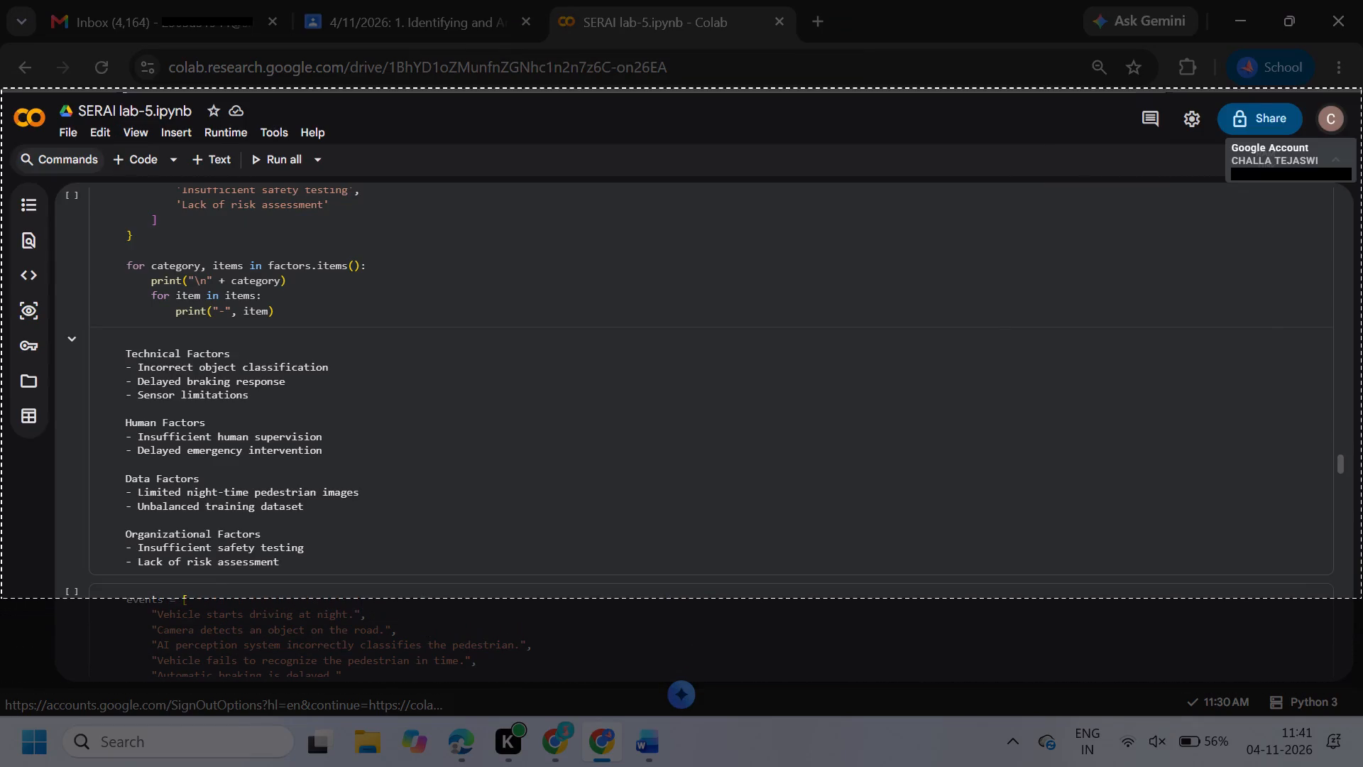
left_click_drag(1362, 598, 1362, 580)
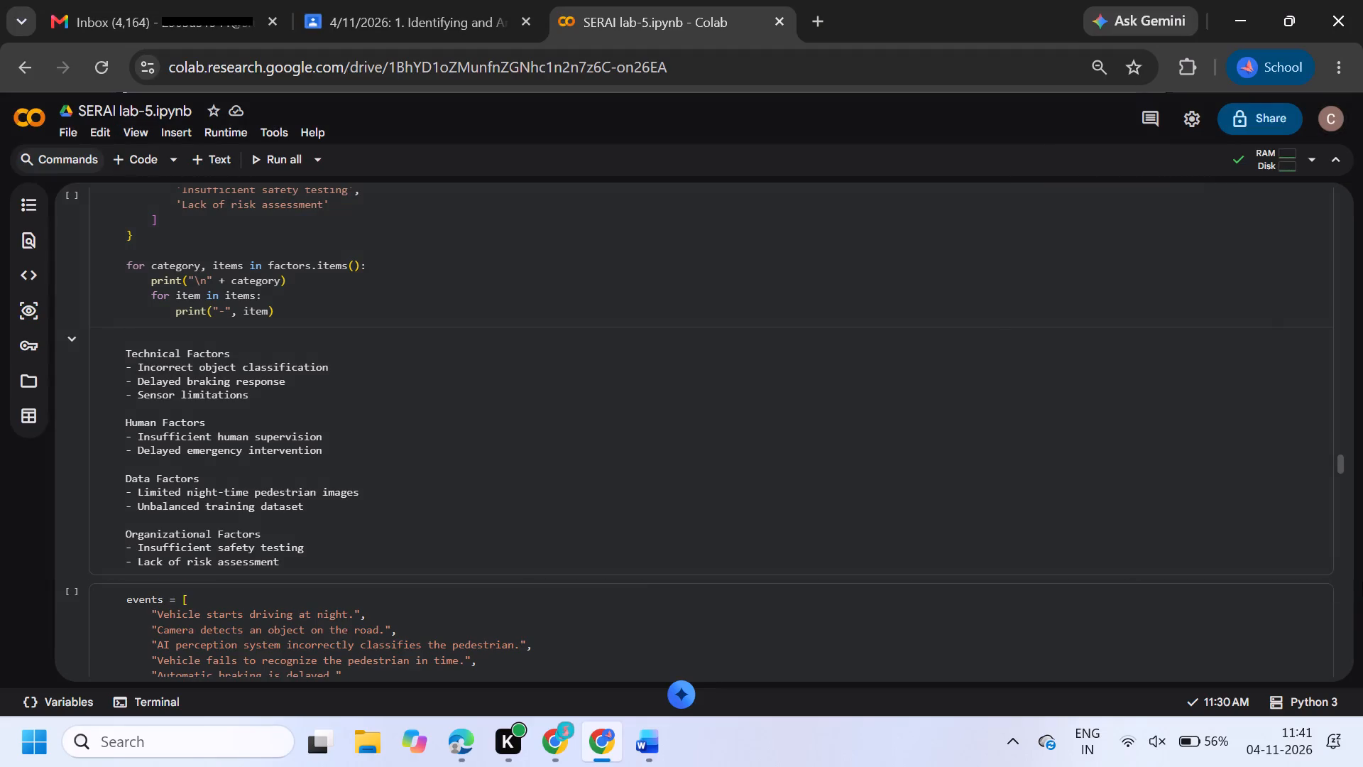
left_click(633, 752)
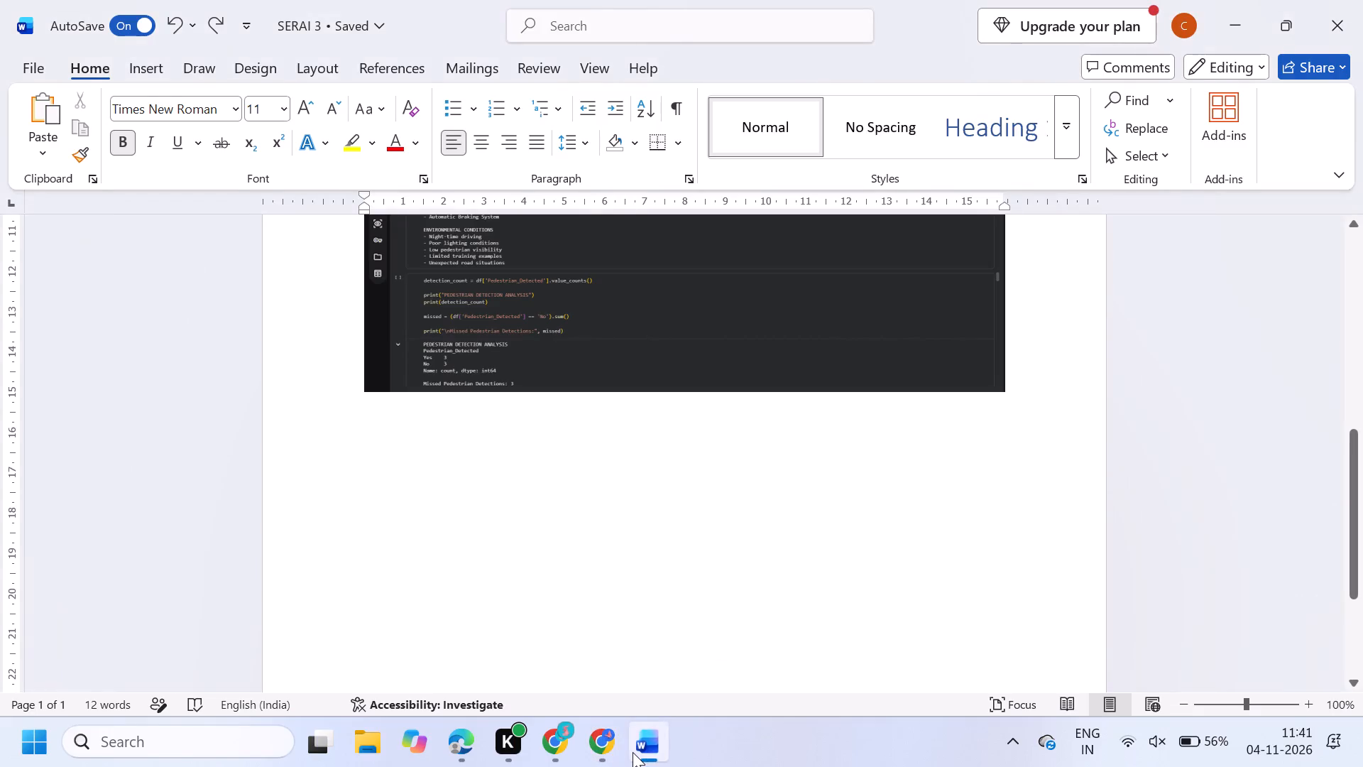
key("ctrl+v")
left_click(633, 752, "ctrl")
left_click(633, 752)
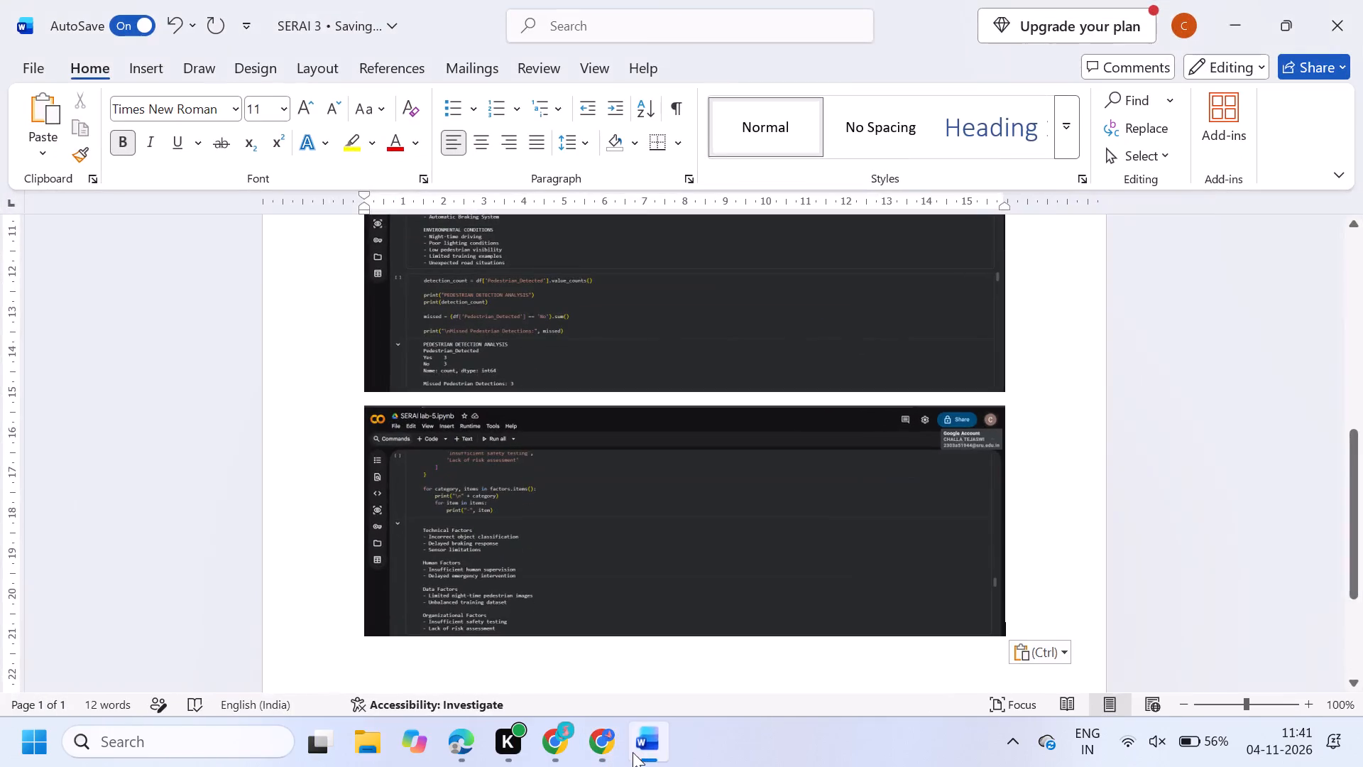
scroll(783, 533, "down", 1)
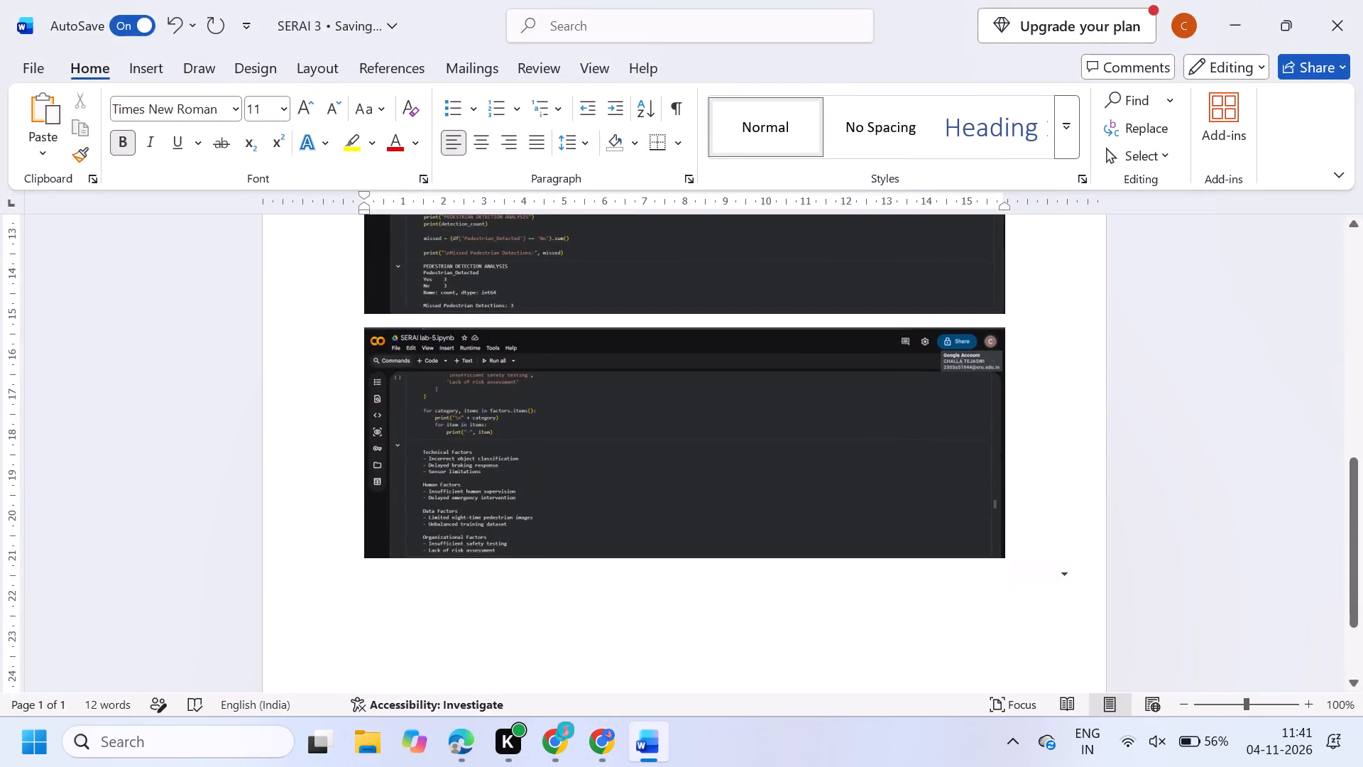
key("Return")
Capture the Colab ACCIDENT EVENT SEQUENCE and STAKEHOLDER RESPONSIBILITIES outputs with account details showing, and paste them below the factors screenshot in Word, adding a new line.
left_click(593, 743)
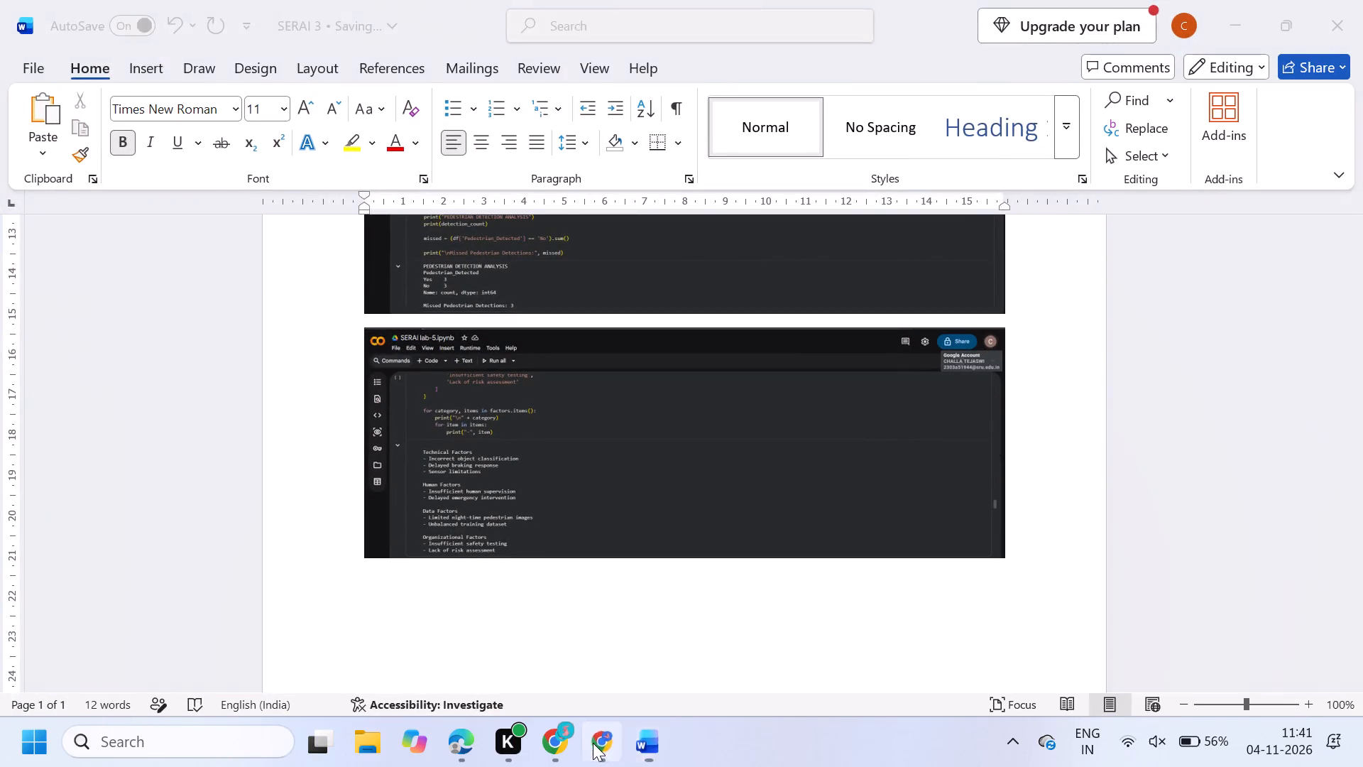
scroll(598, 552, "down", 2)
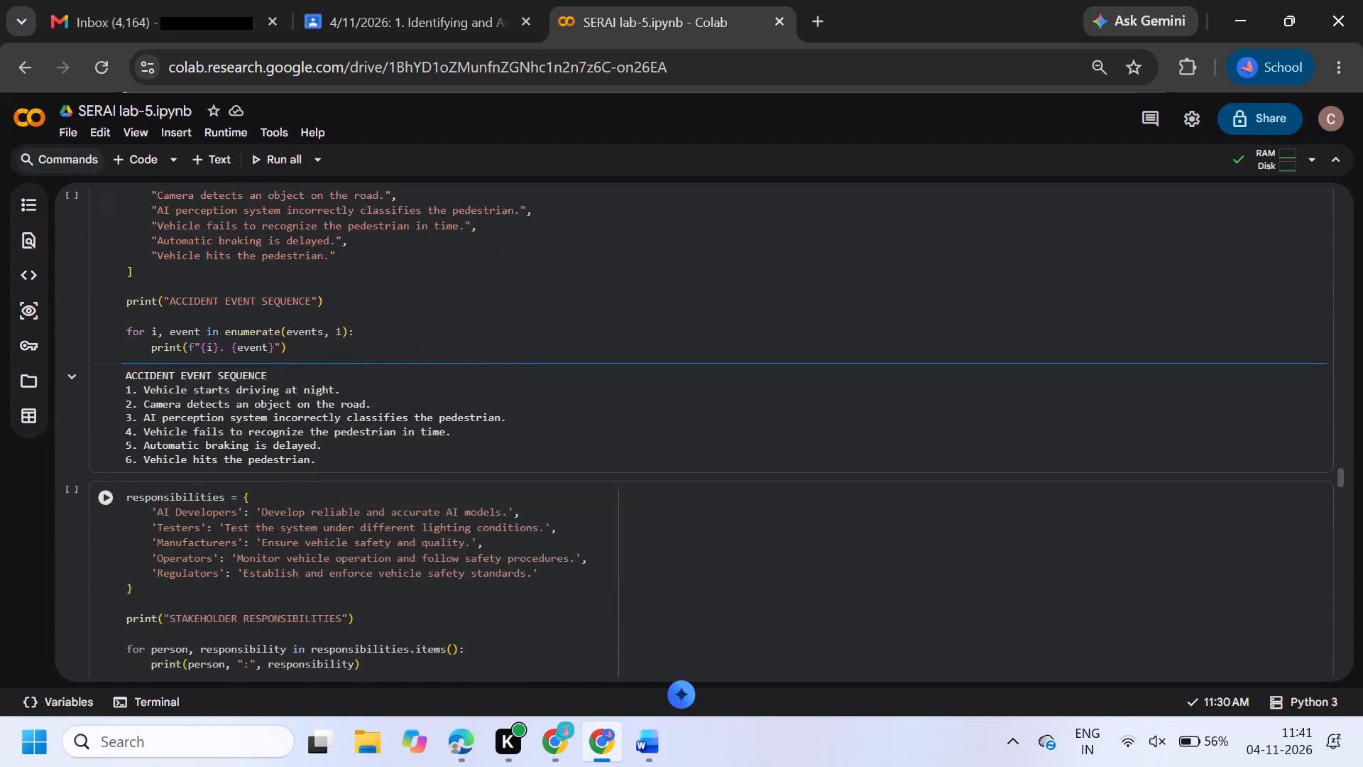
scroll(598, 552, "down", 3)
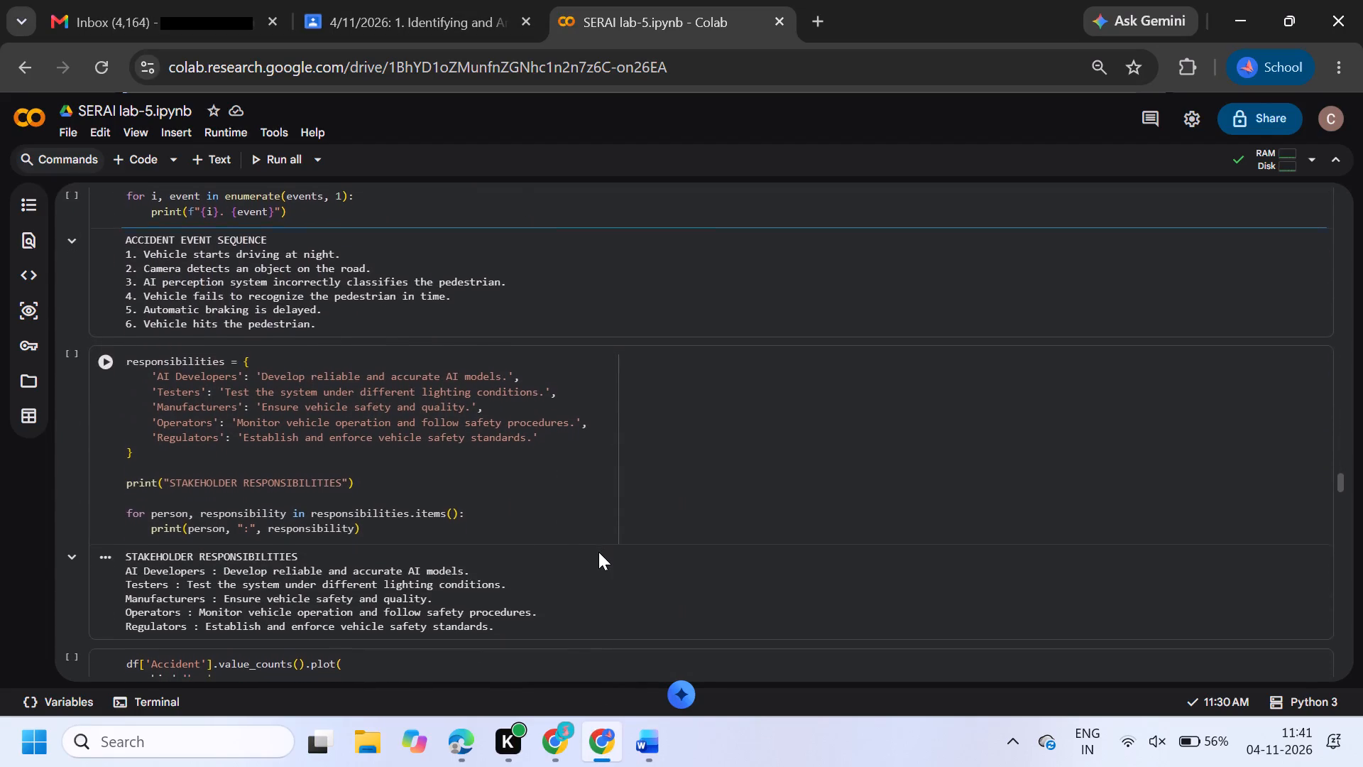
scroll(598, 552, "down", 2)
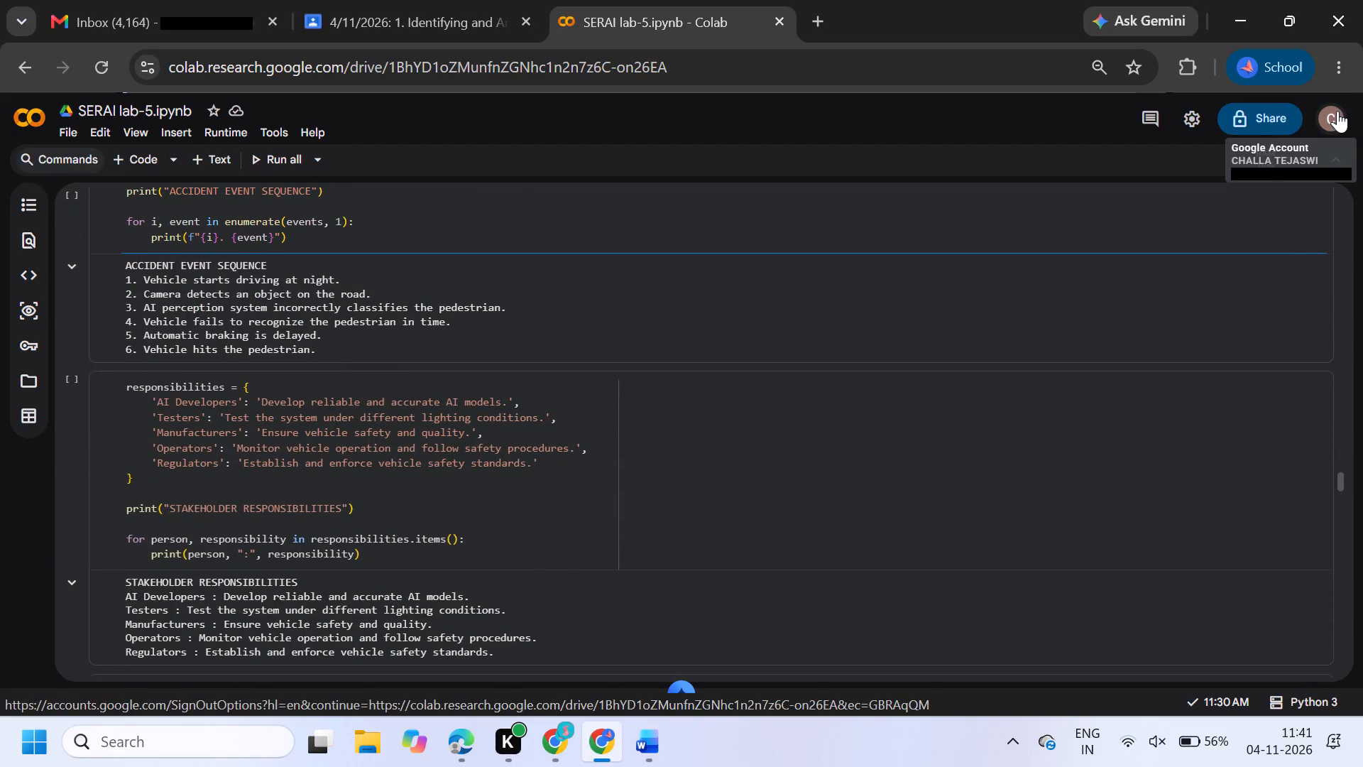
key("Print")
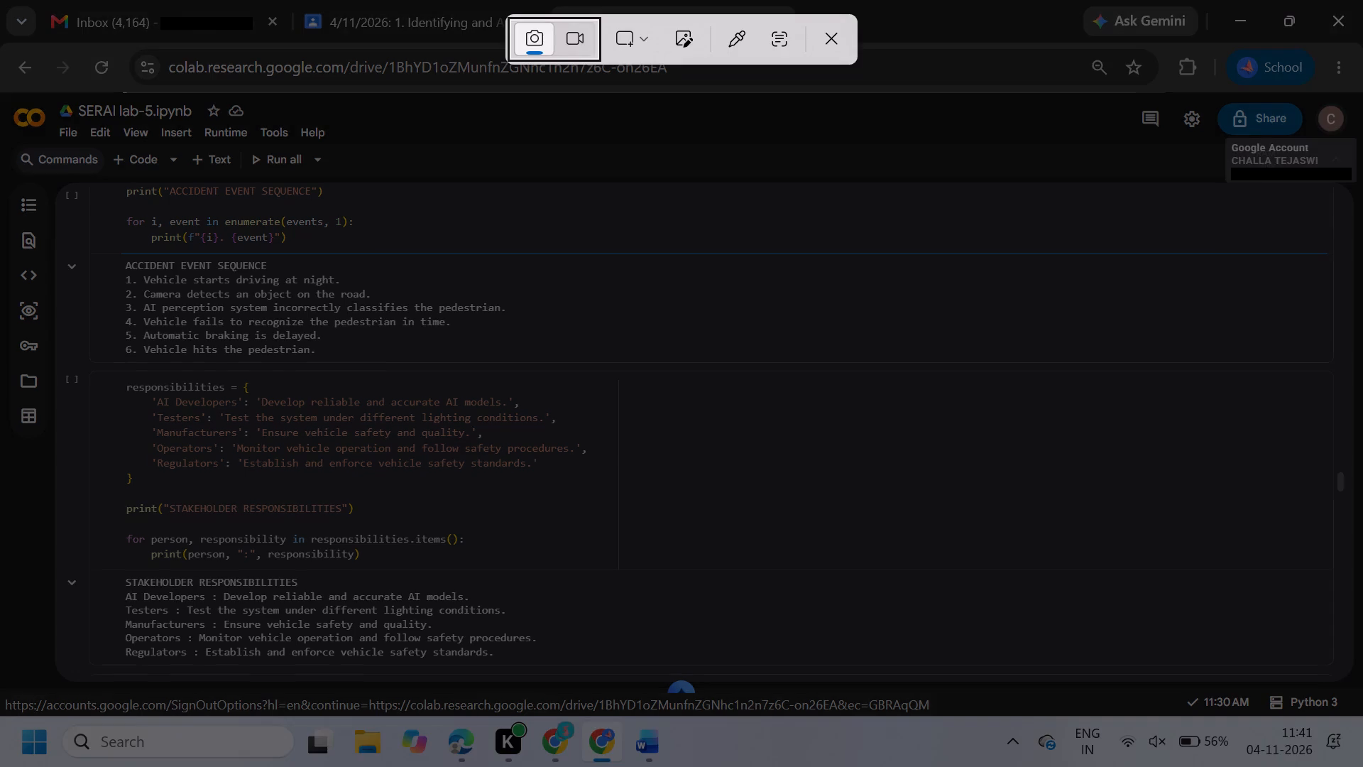
left_click_drag(3, 88, 1362, 668)
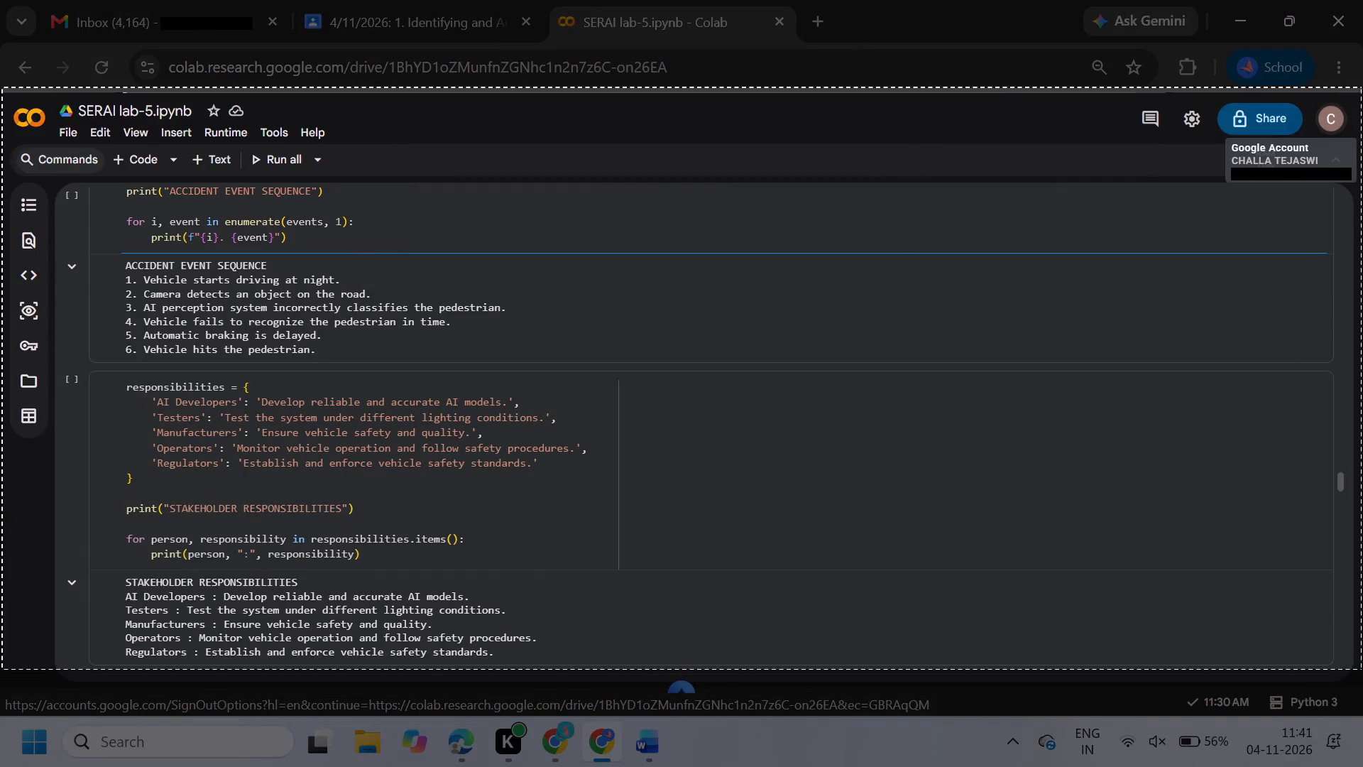
left_click_drag(1362, 668, 1362, 673)
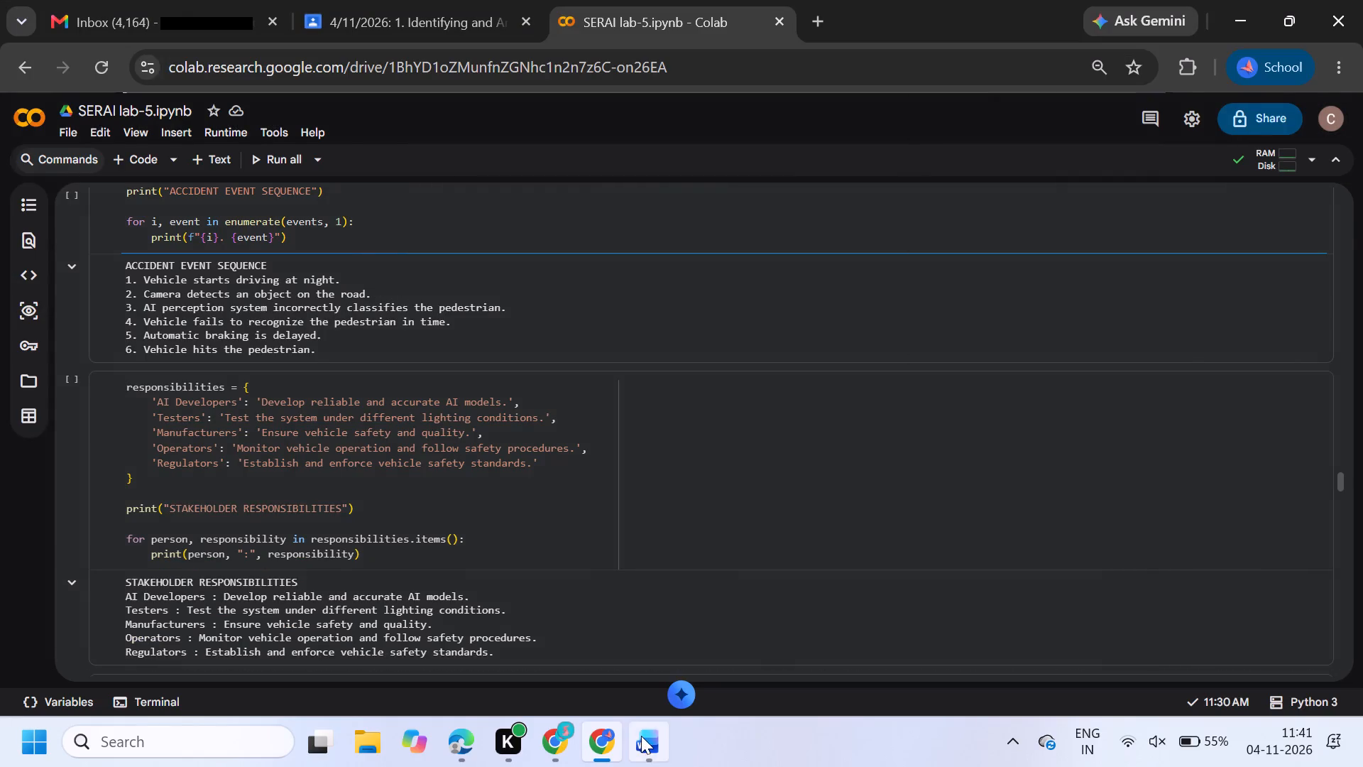
left_click(641, 736)
key("ctrl+v")
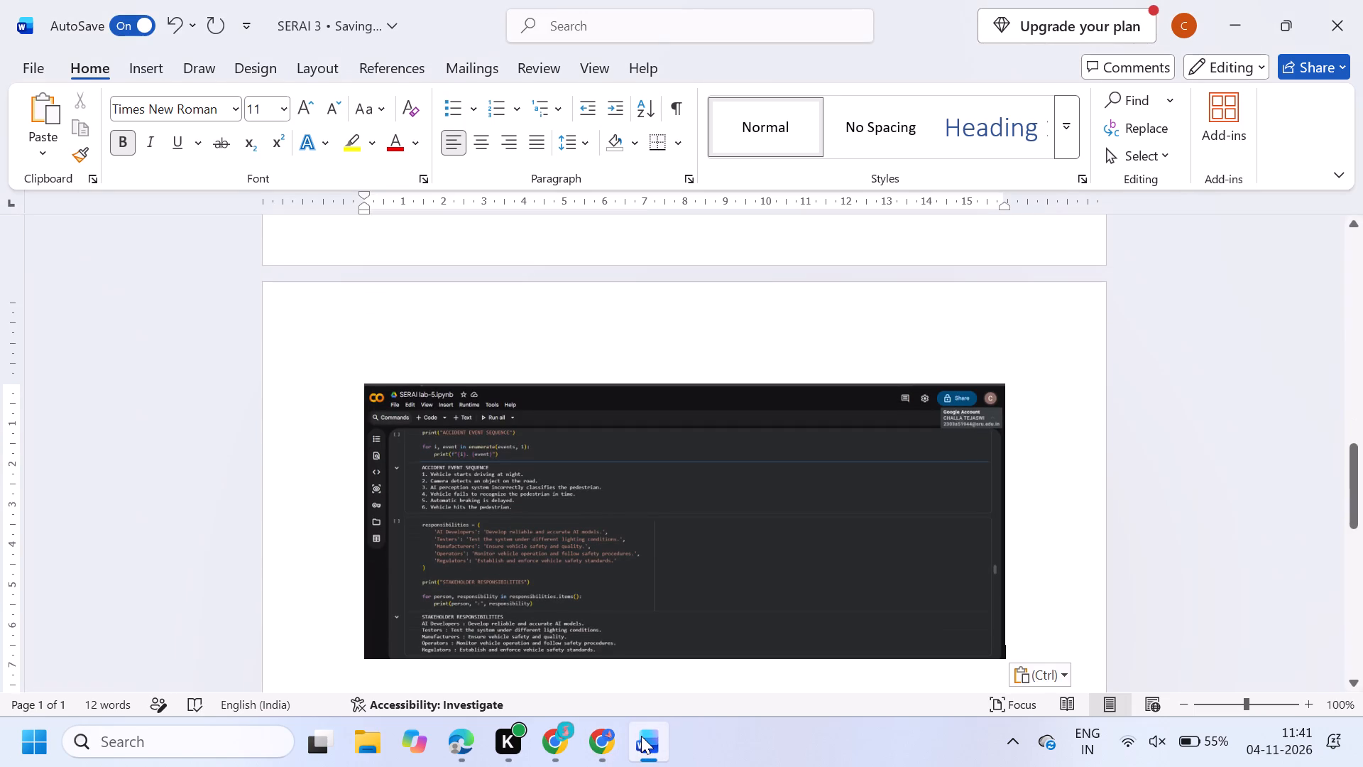
key("Return")
Capture the Autonomous Vehicle Accident Analysis bar chart in Colab with account details showing, and paste it below the stakeholder screenshot in Word, adding a new line.
left_click(618, 742)
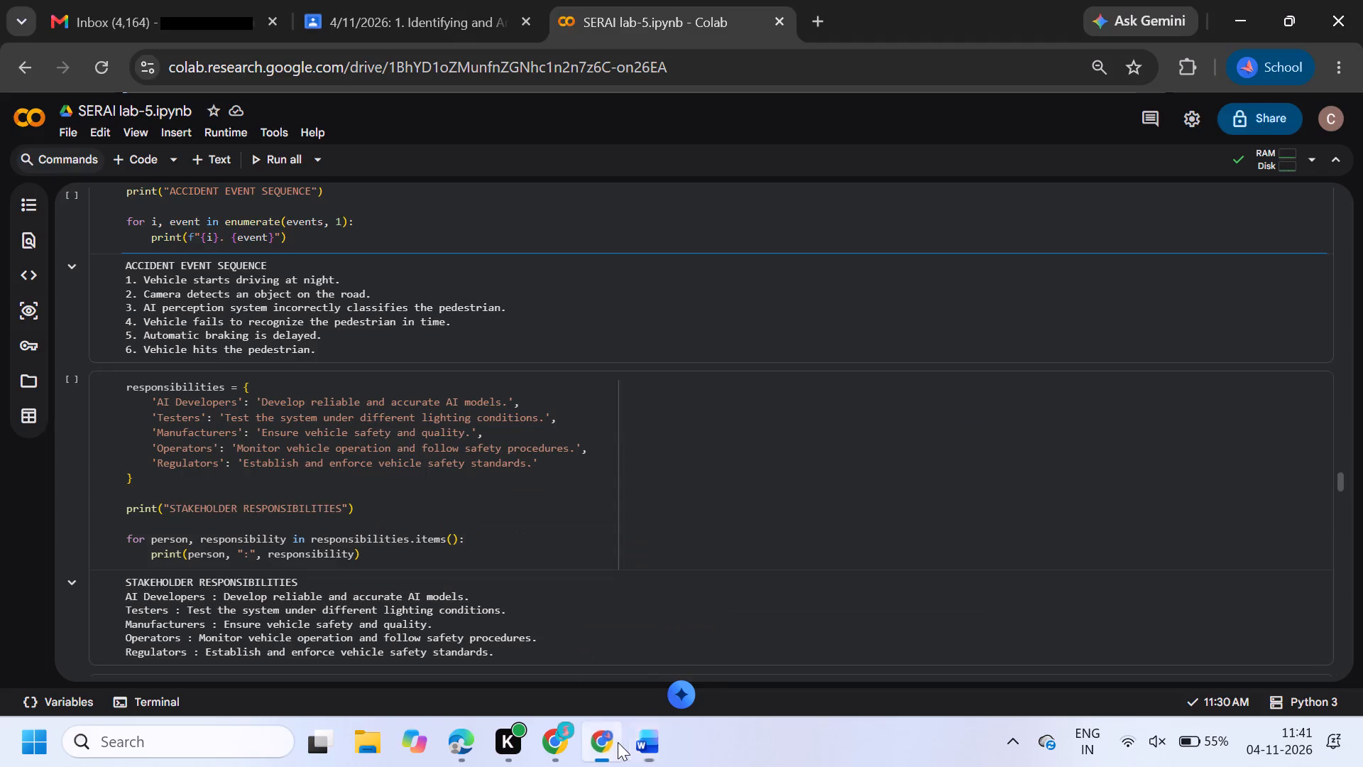
scroll(404, 628, "down", 7)
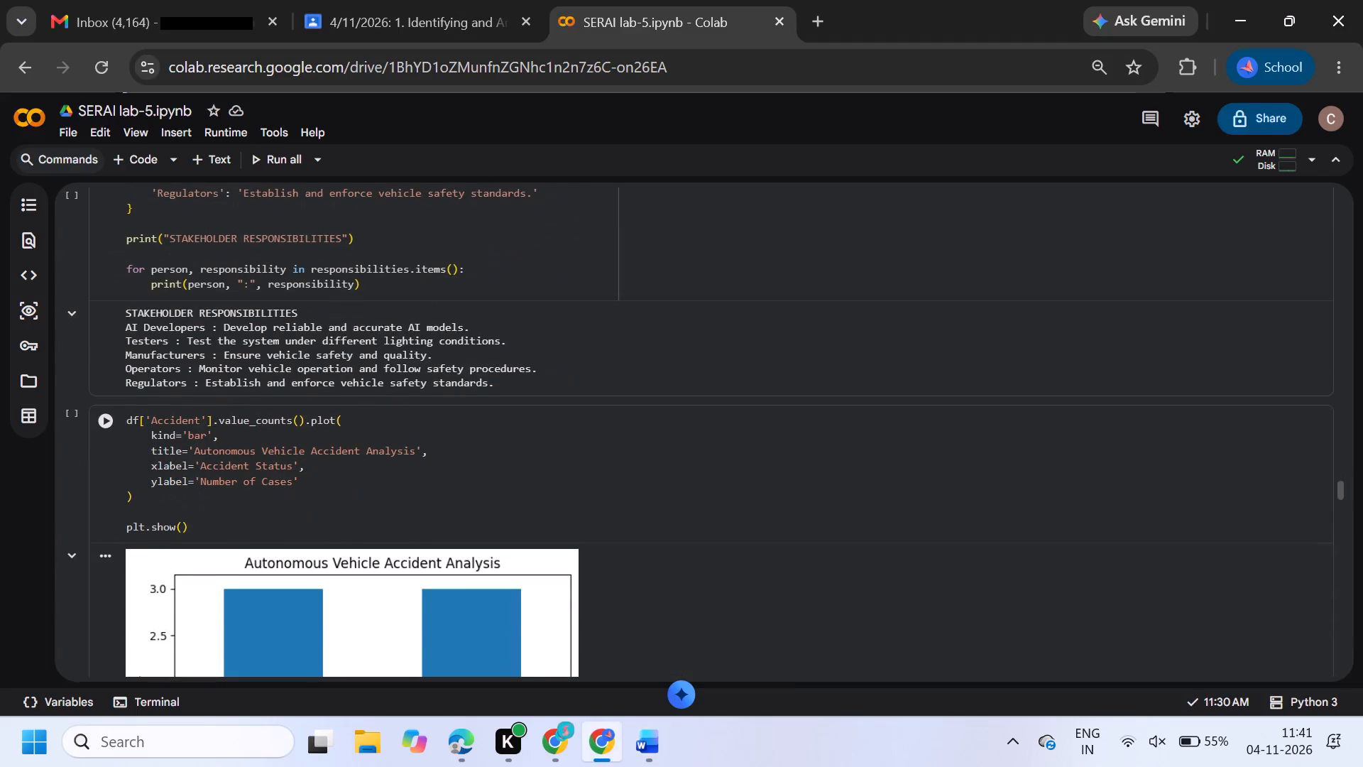
scroll(424, 458, "up", 1)
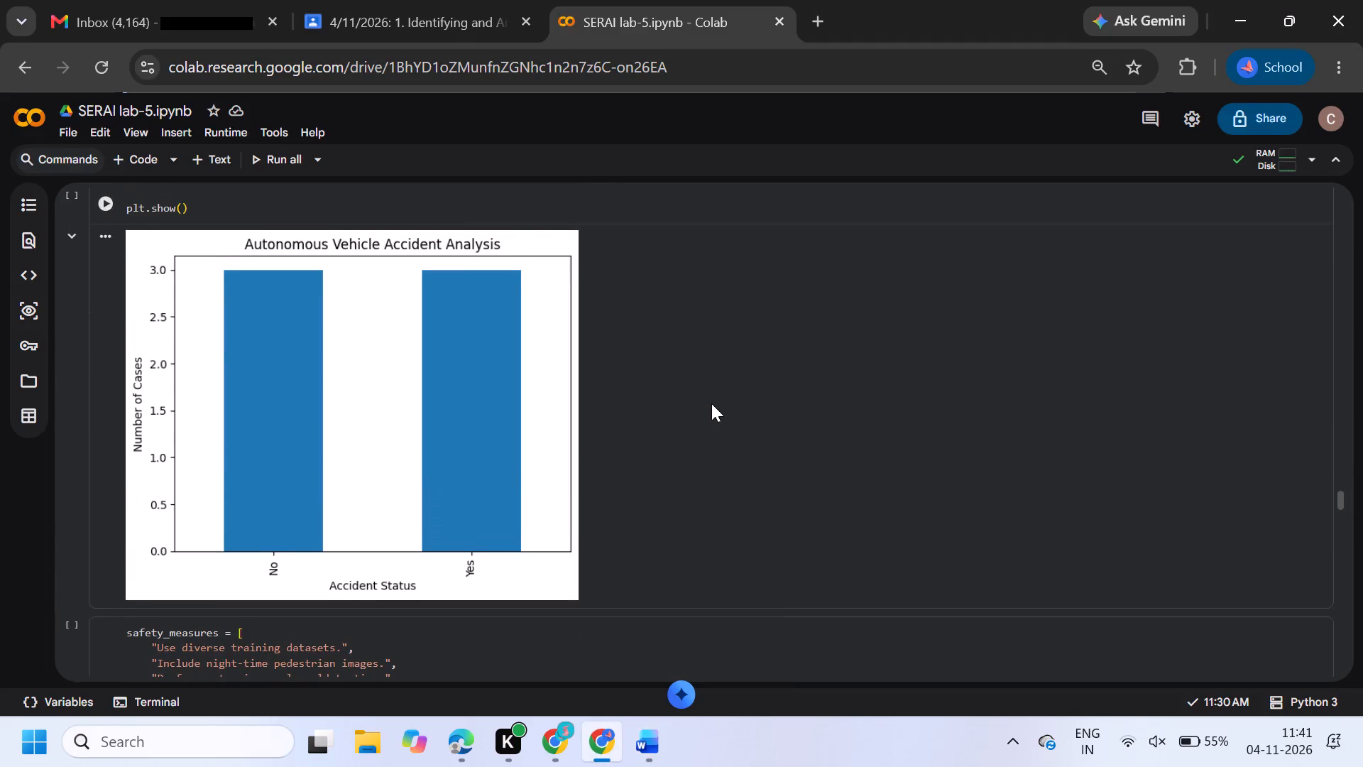
scroll(711, 403, "up", 1)
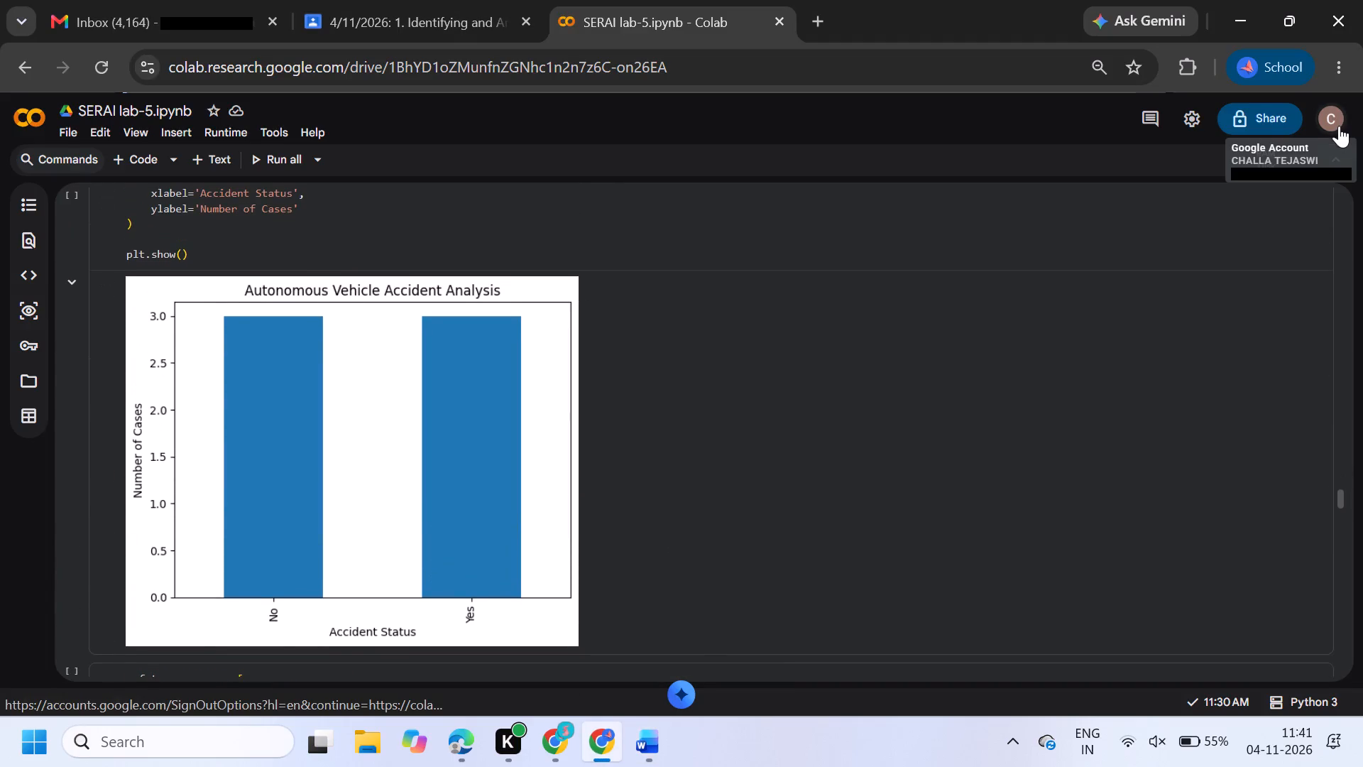
key("Print")
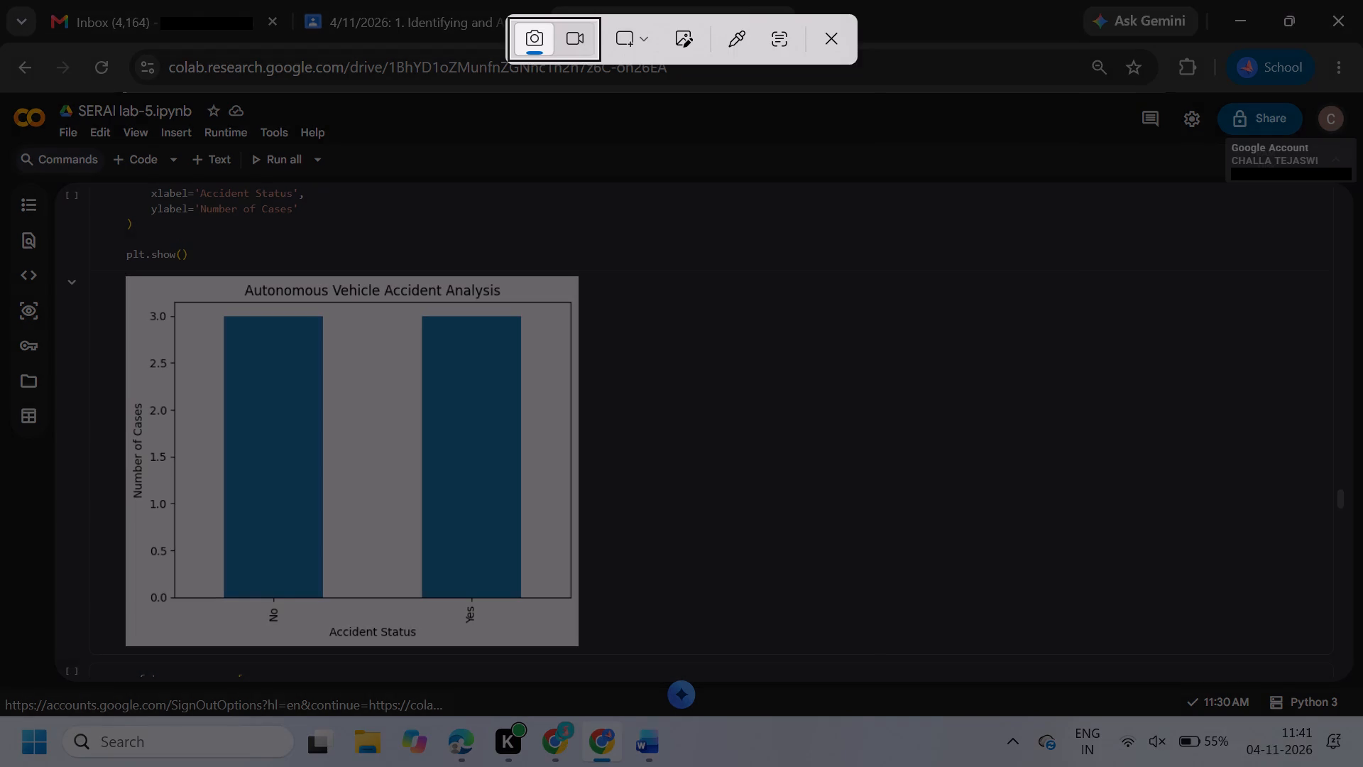
left_click_drag(0, 94, 1362, 629)
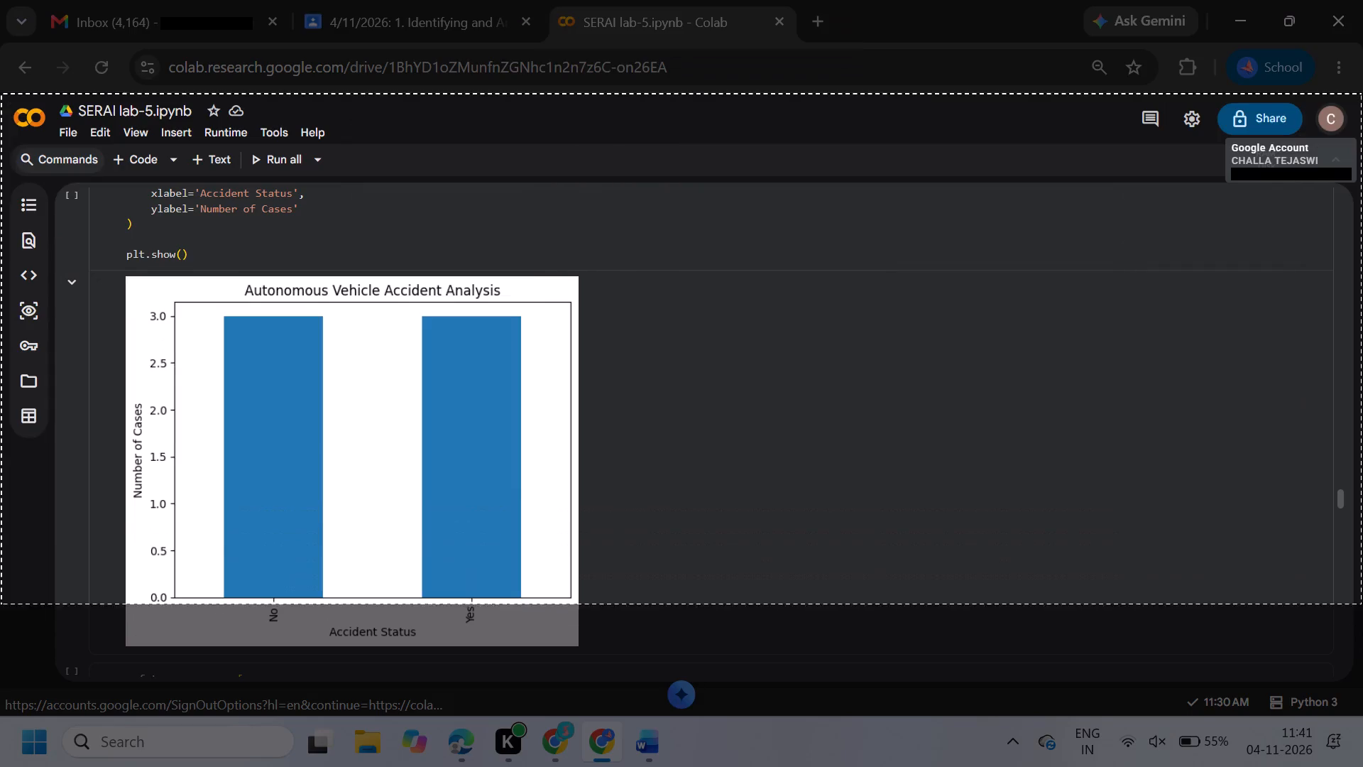
left_click_drag(1362, 629, 1359, 662)
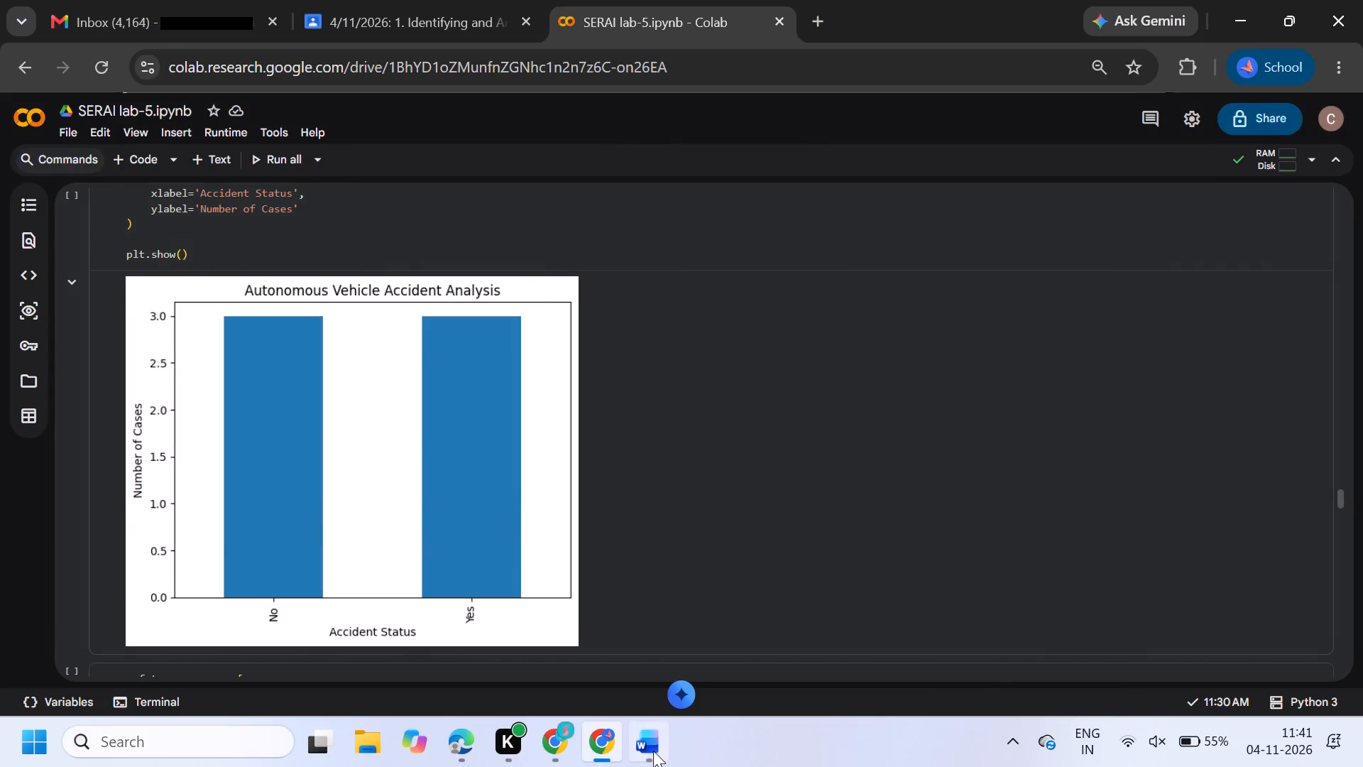
left_click(653, 751)
key("ctrl+v")
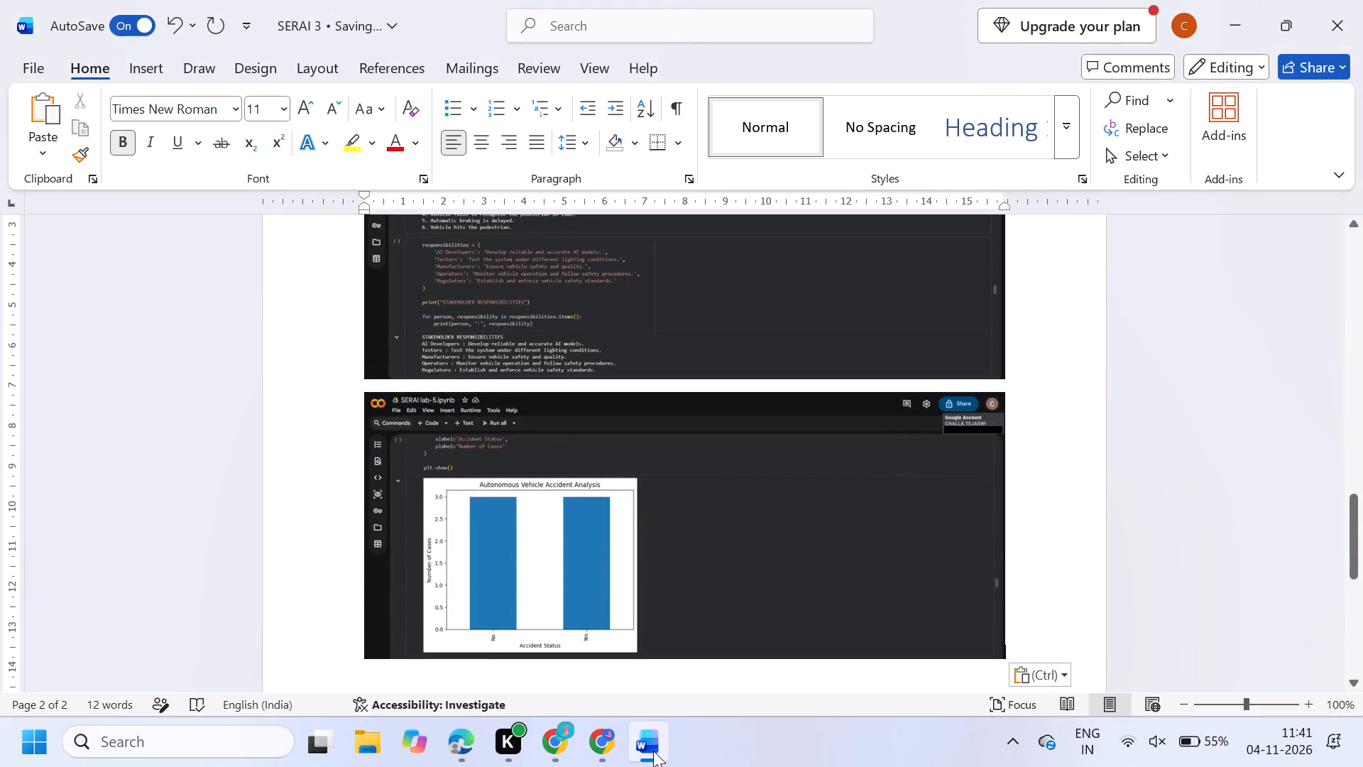
key("Return")
Capture the Colab RECOMMENDED SAFETY MEASURES output with account details showing, and paste it below the bar chart screenshot in Word, adding a new line.
left_click(601, 755)
scroll(433, 572, "down", 1)
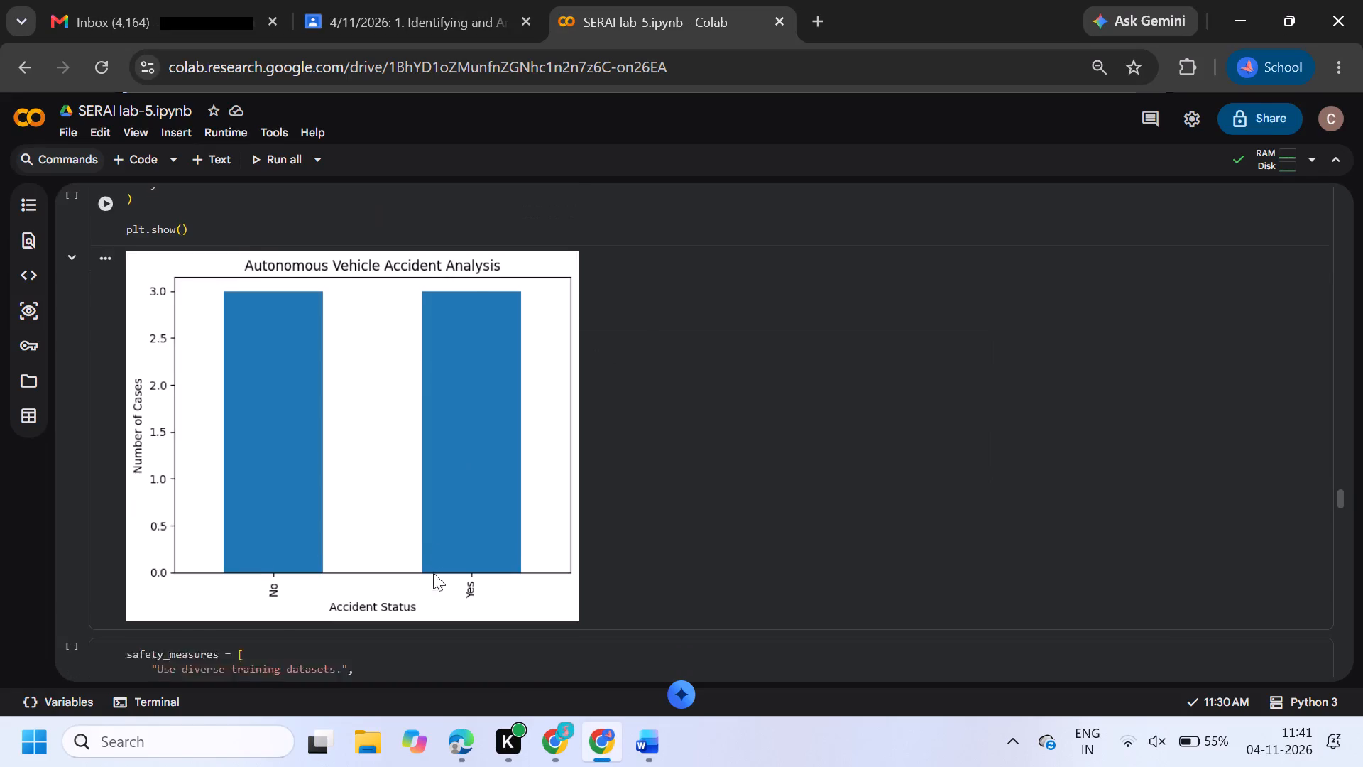
scroll(433, 572, "down", 6)
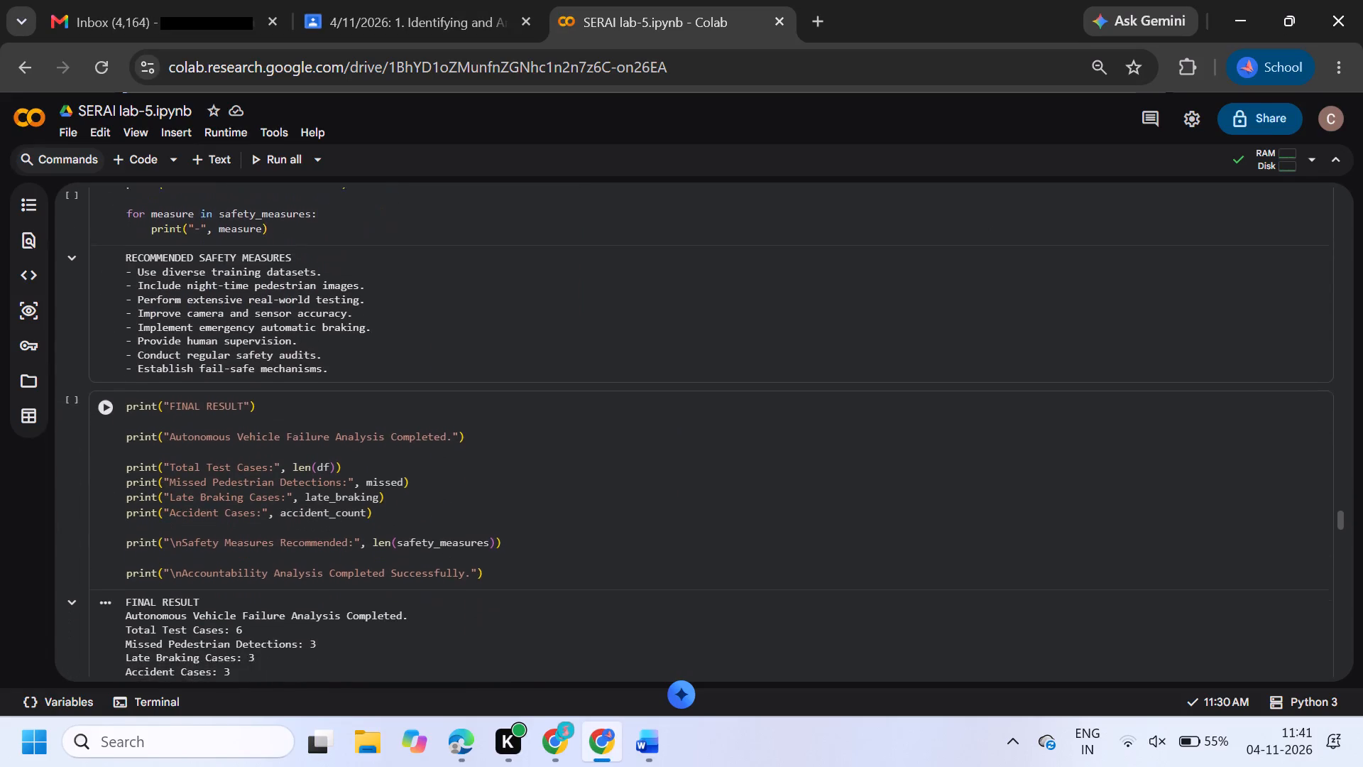
scroll(433, 550, "down", 1)
scroll(433, 550, "up", 1)
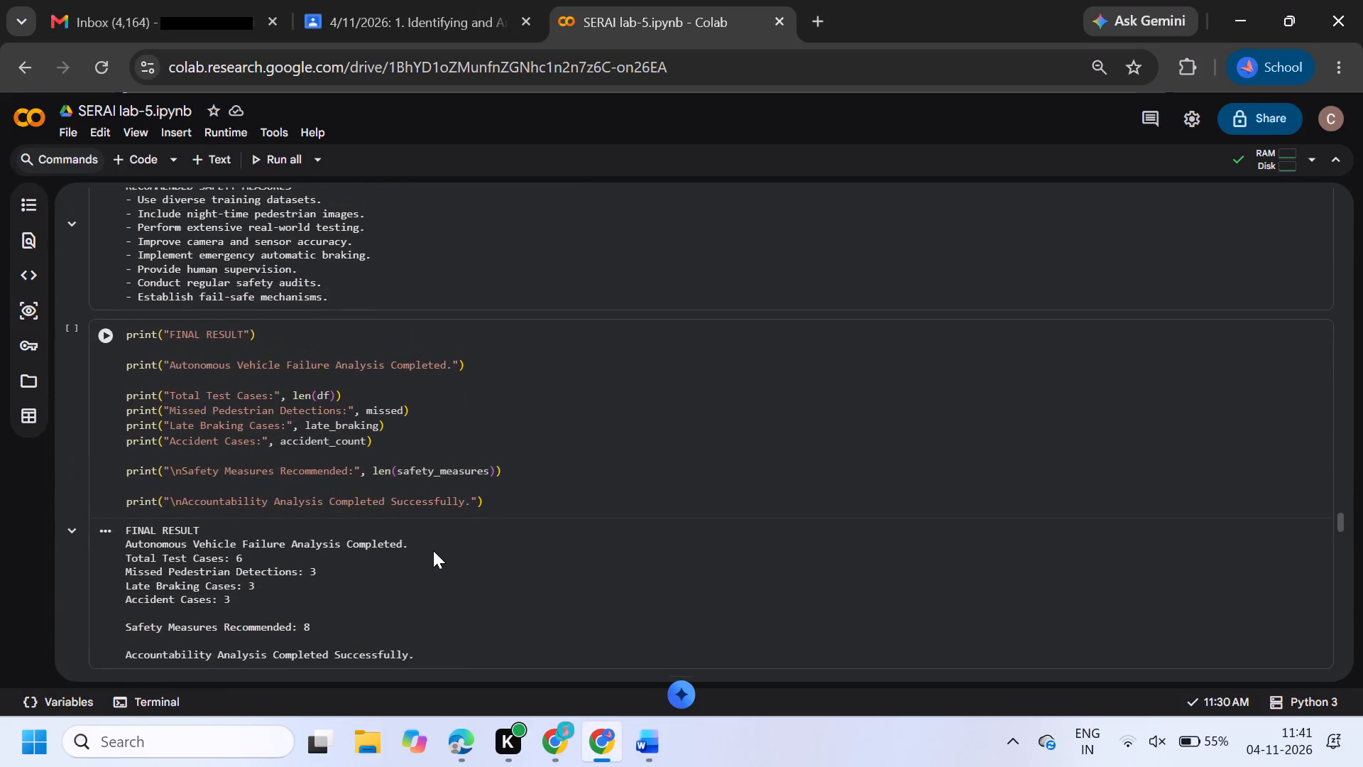
scroll(433, 550, "up", 1)
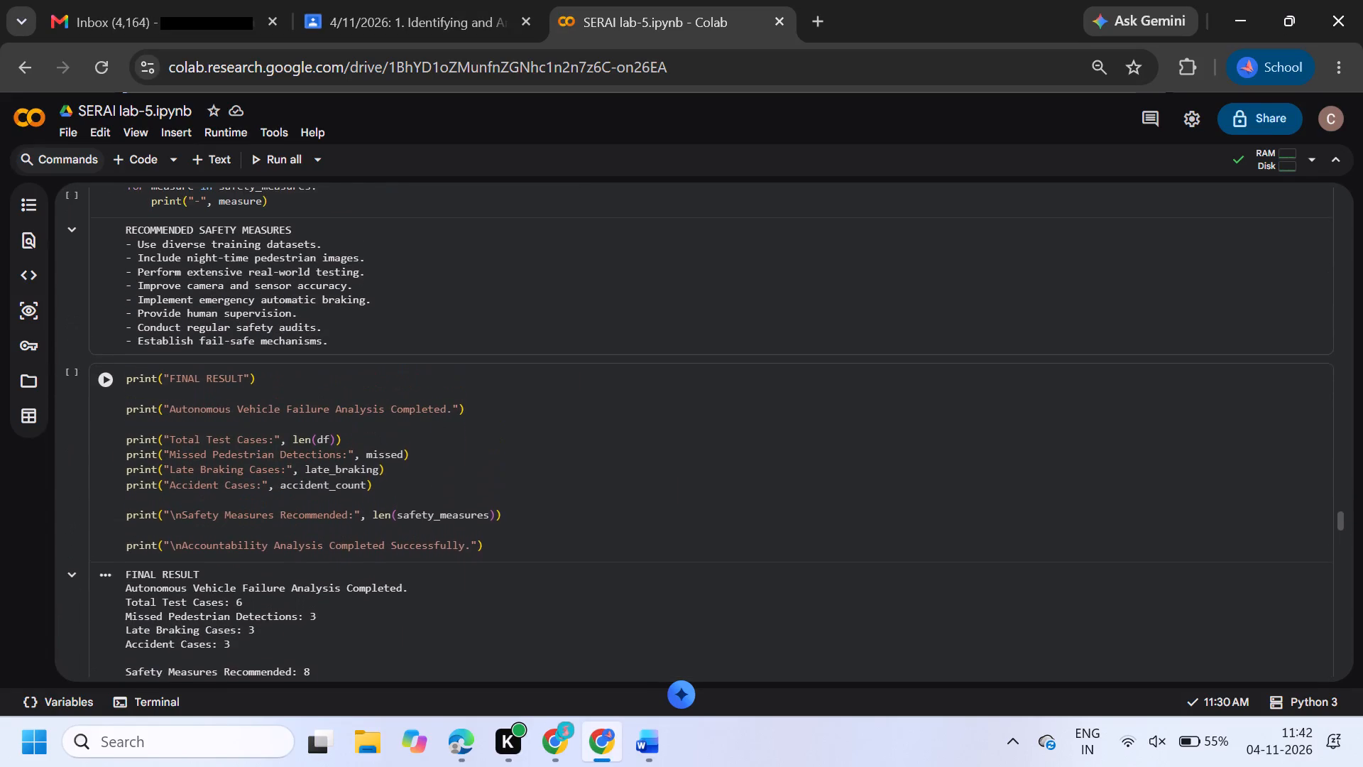
scroll(433, 550, "up", 1)
scroll(433, 550, "down", 1)
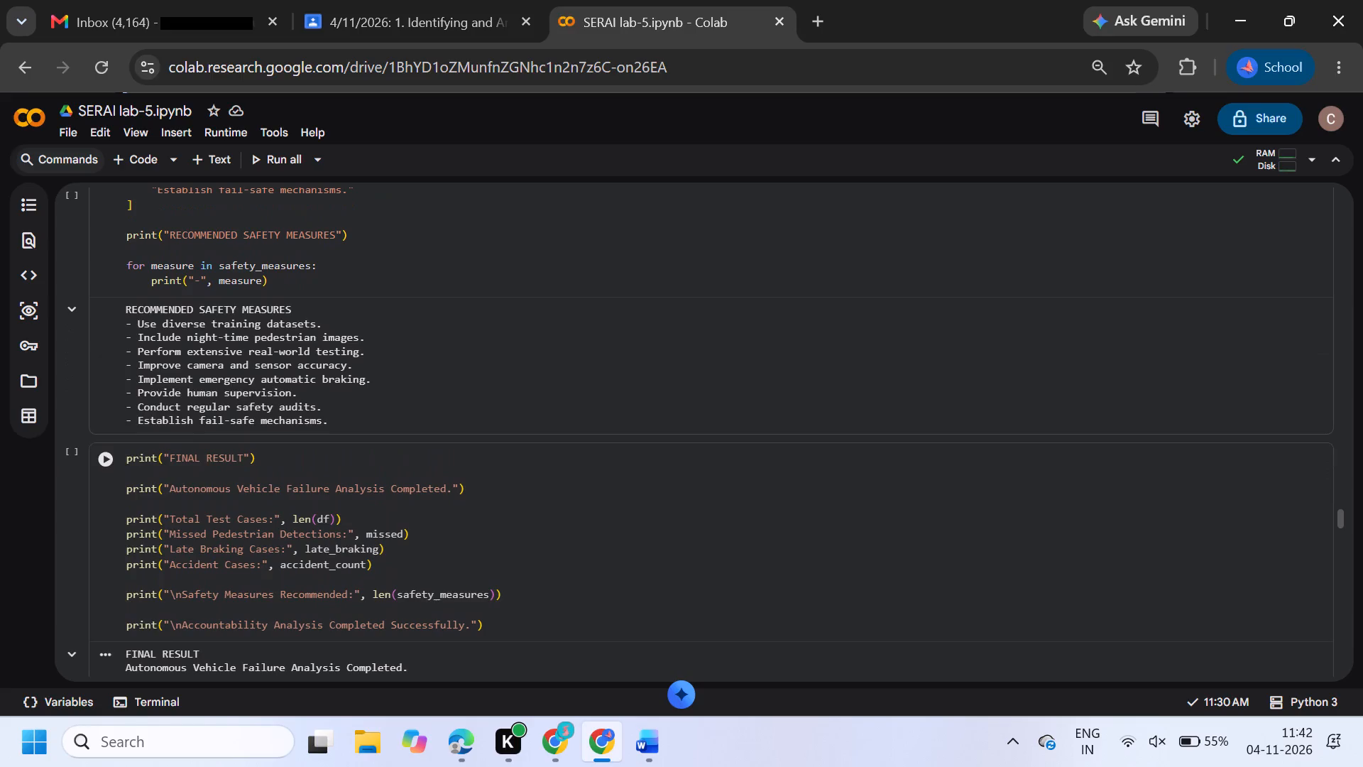
key("Print")
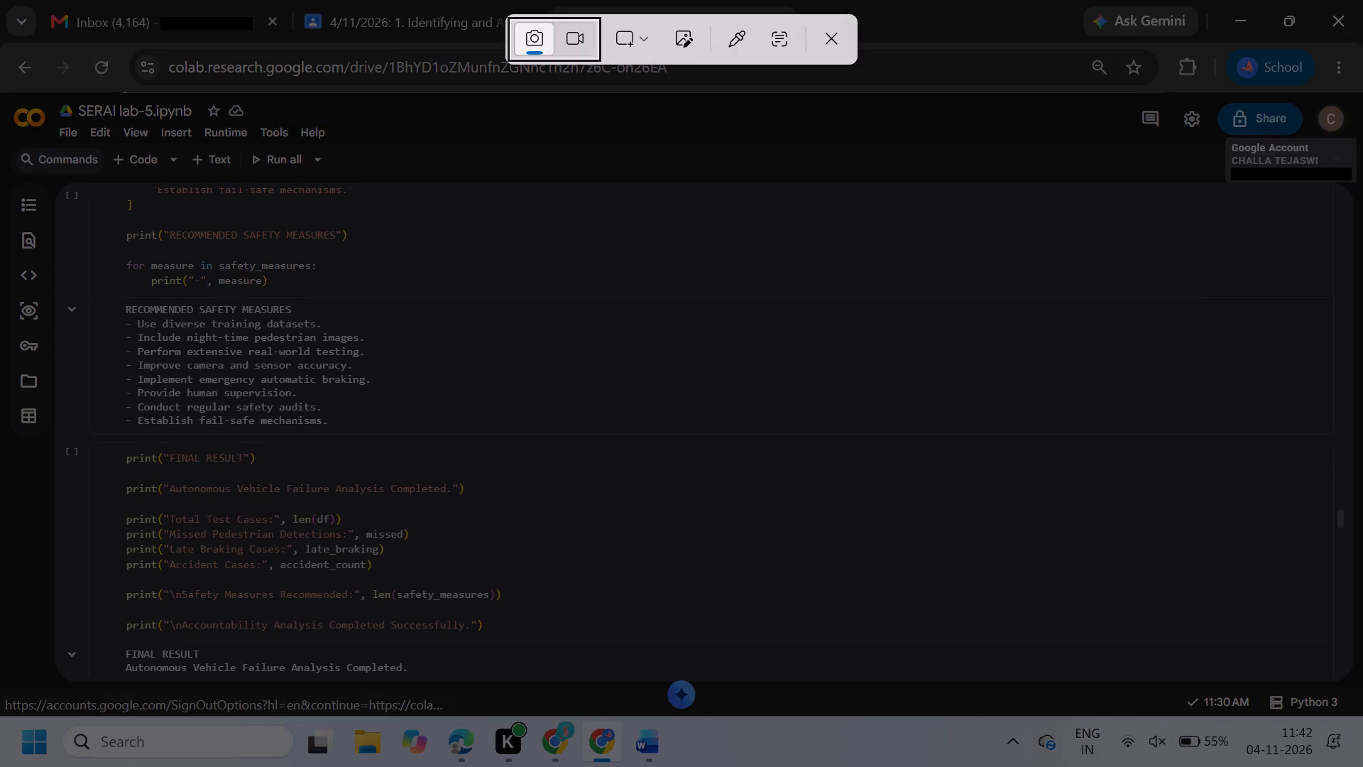
left_click_drag(1, 91, 1362, 437)
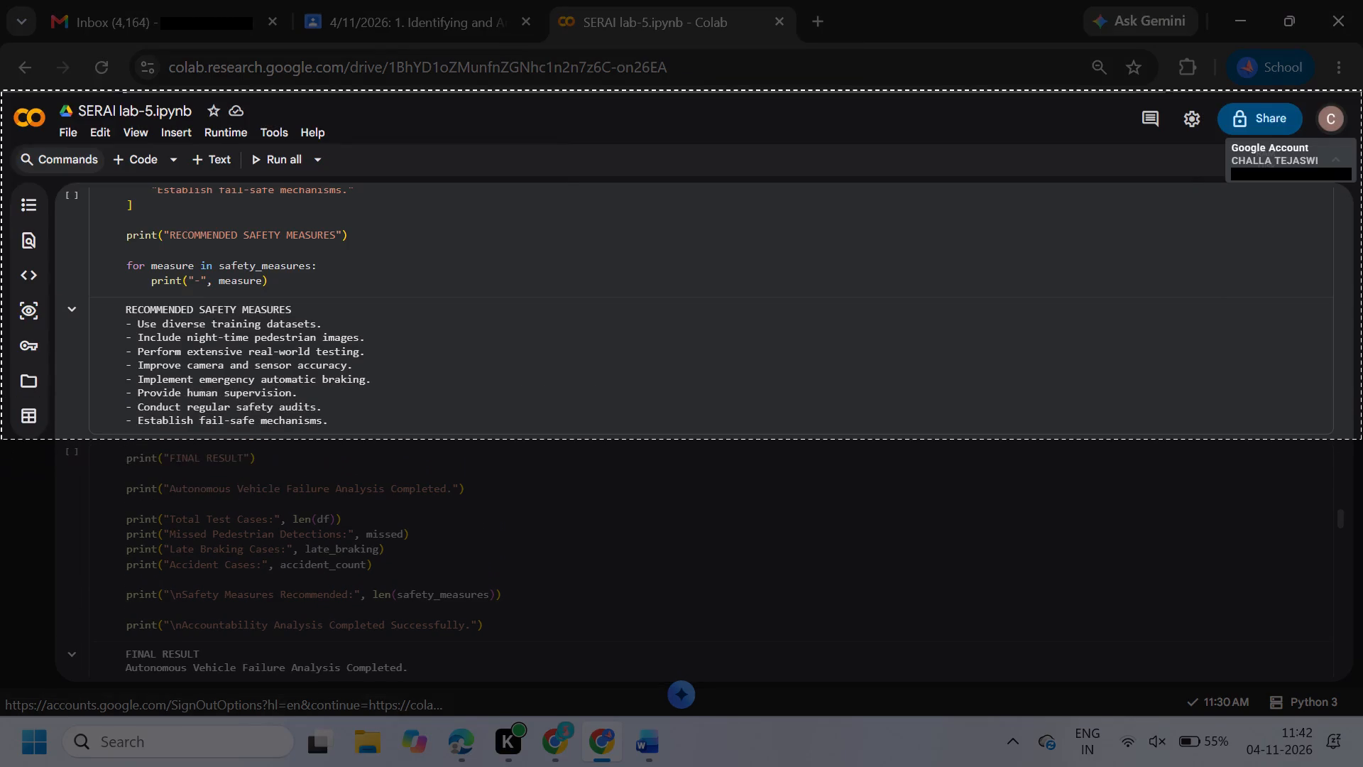
left_click_drag(1362, 437, 1362, 435)
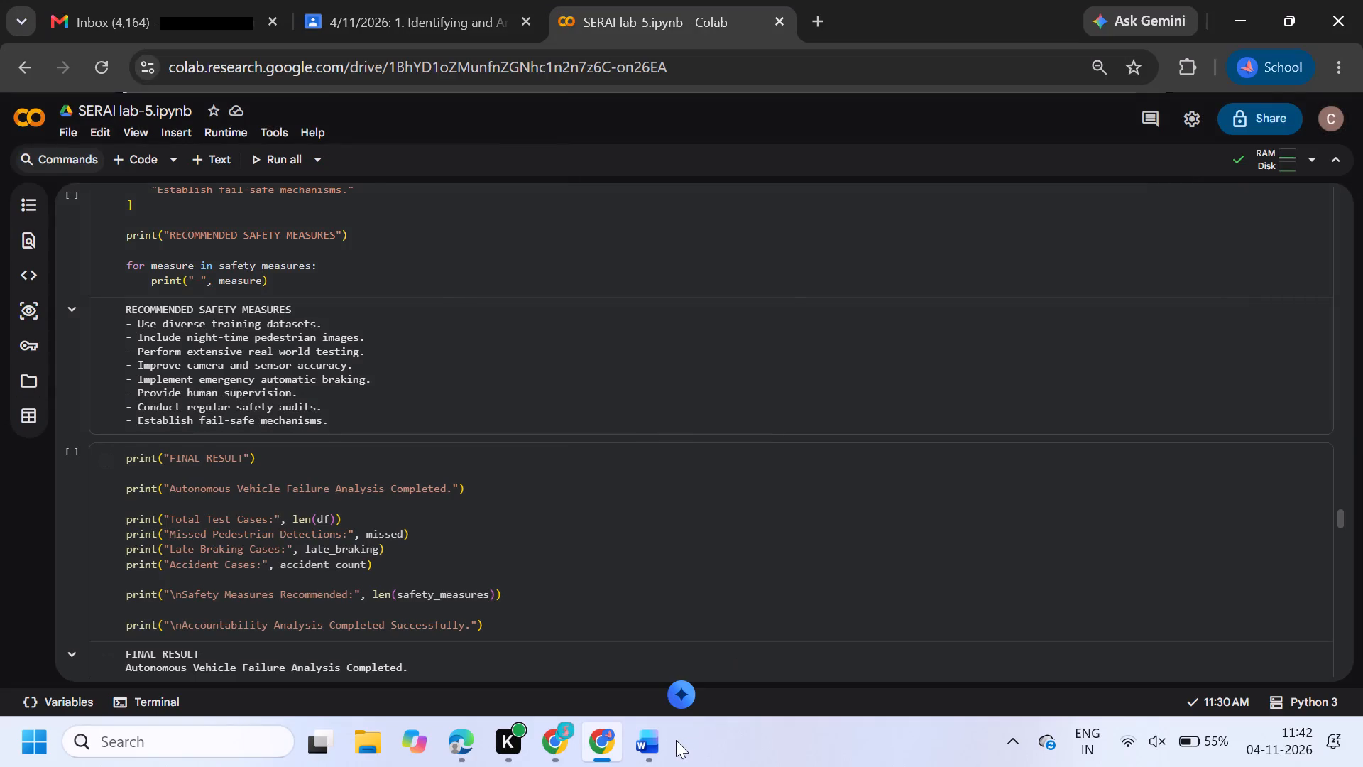
left_click(676, 740)
left_click(669, 740)
key("ctrl+v")
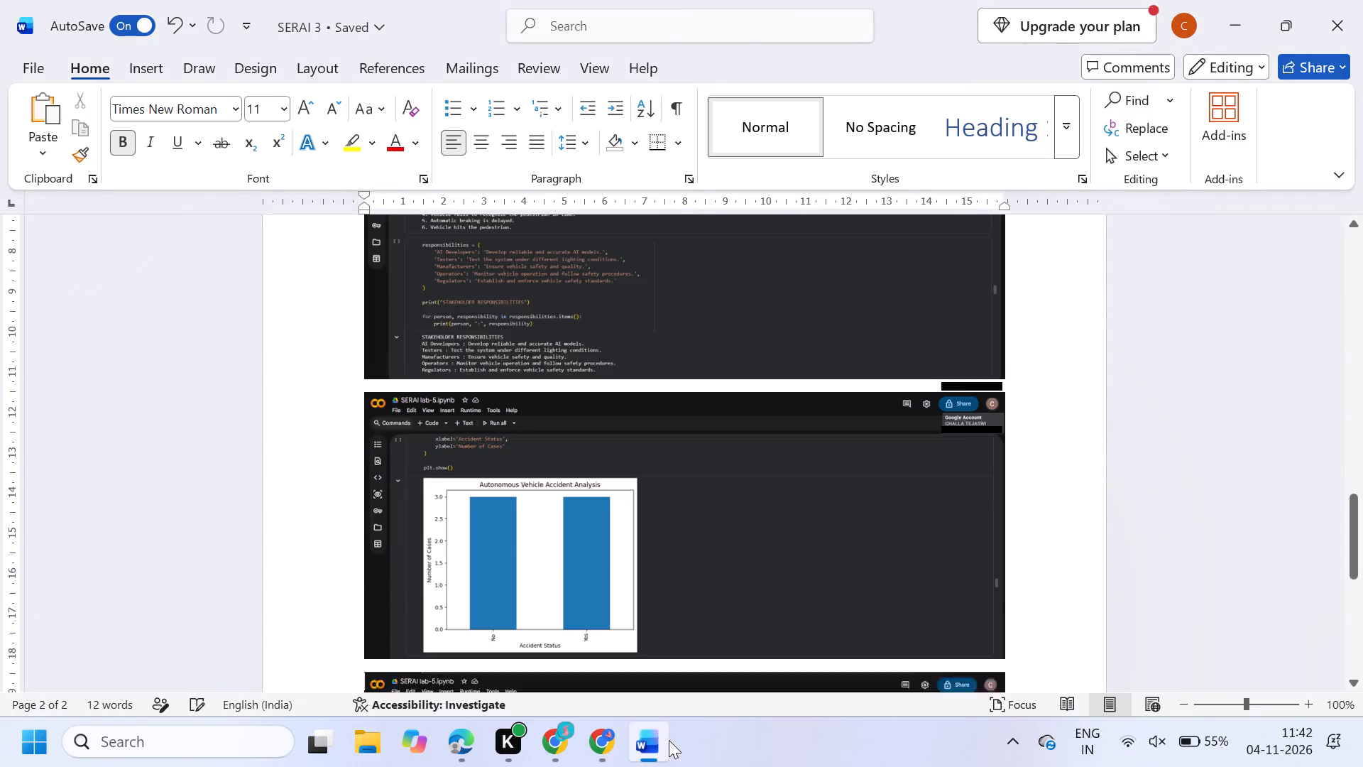
key("Return")
Capture the Colab FINAL RESULT output with account details showing, and paste it below the safety measures screenshot in the SERAI 3 Word document.
left_click(600, 750)
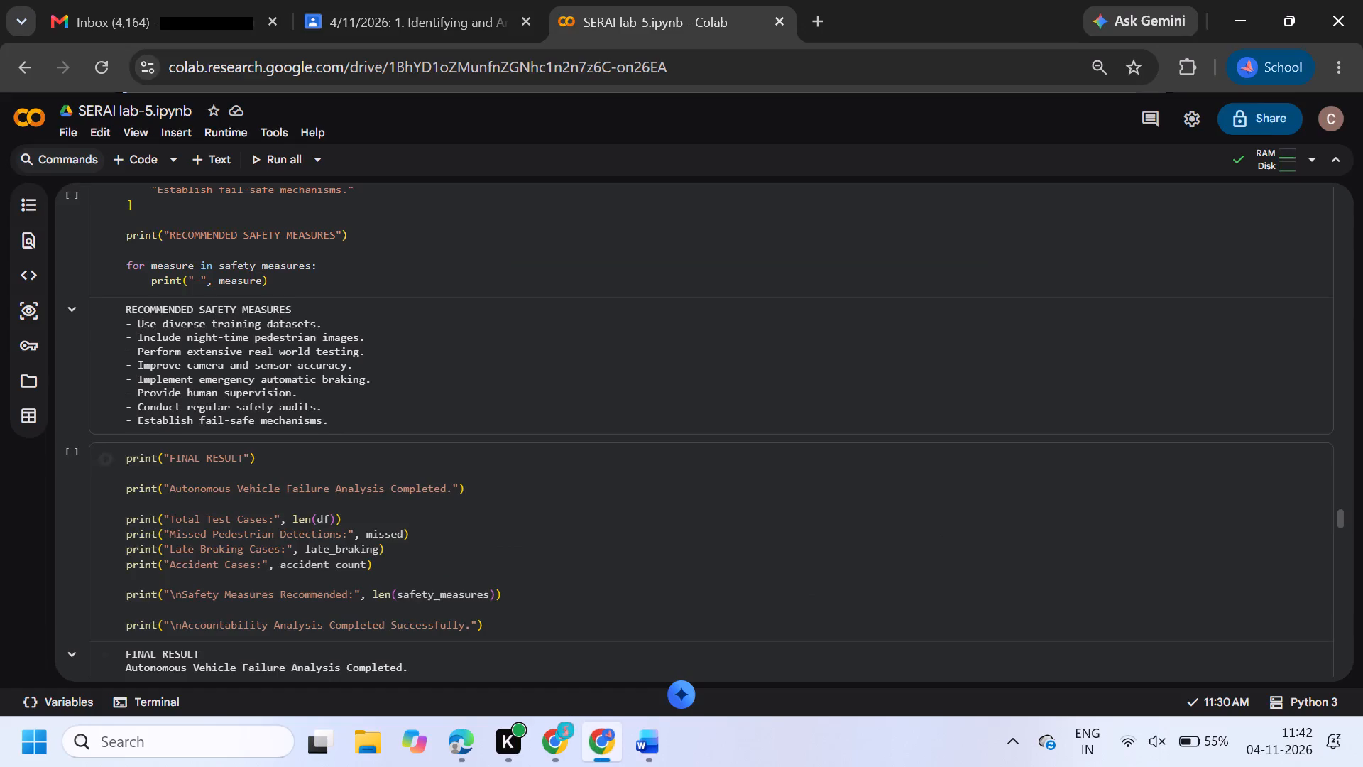
scroll(421, 489, "down", 3)
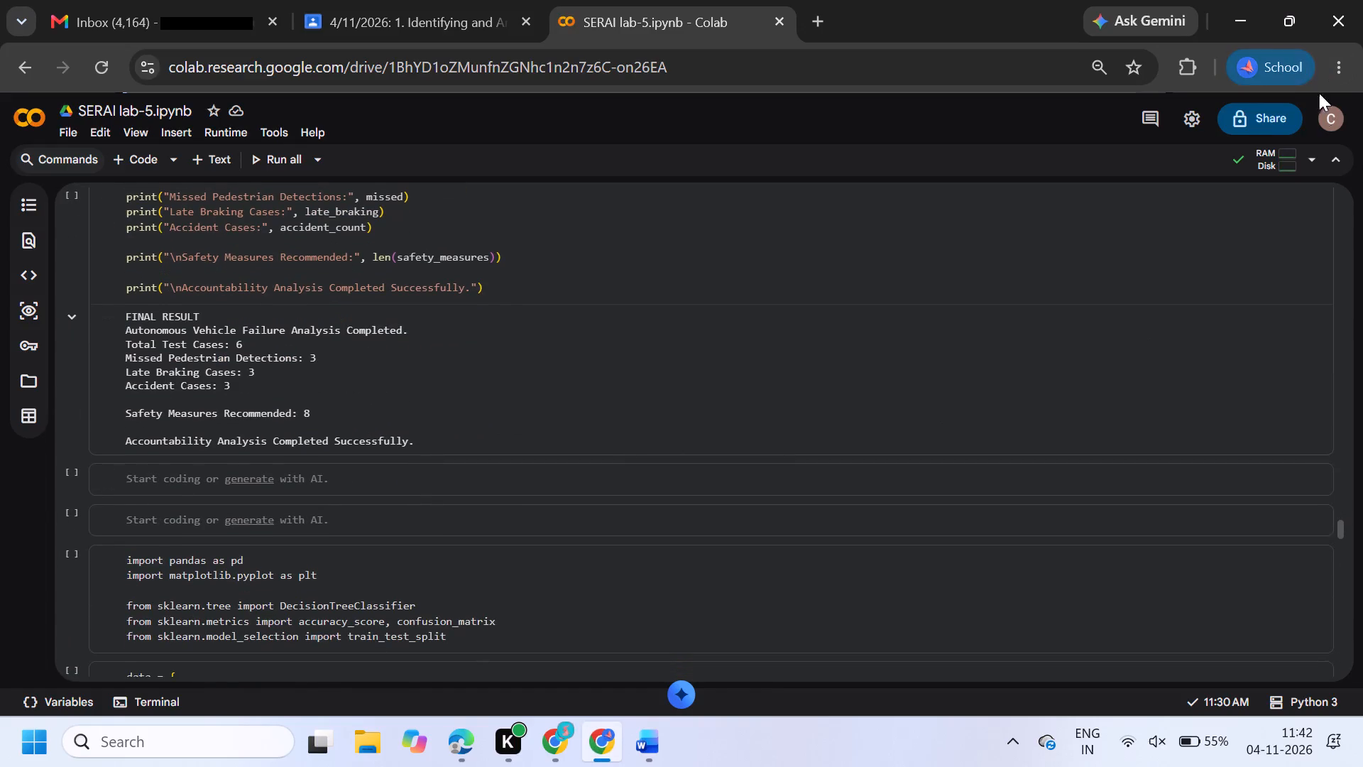
key("Print")
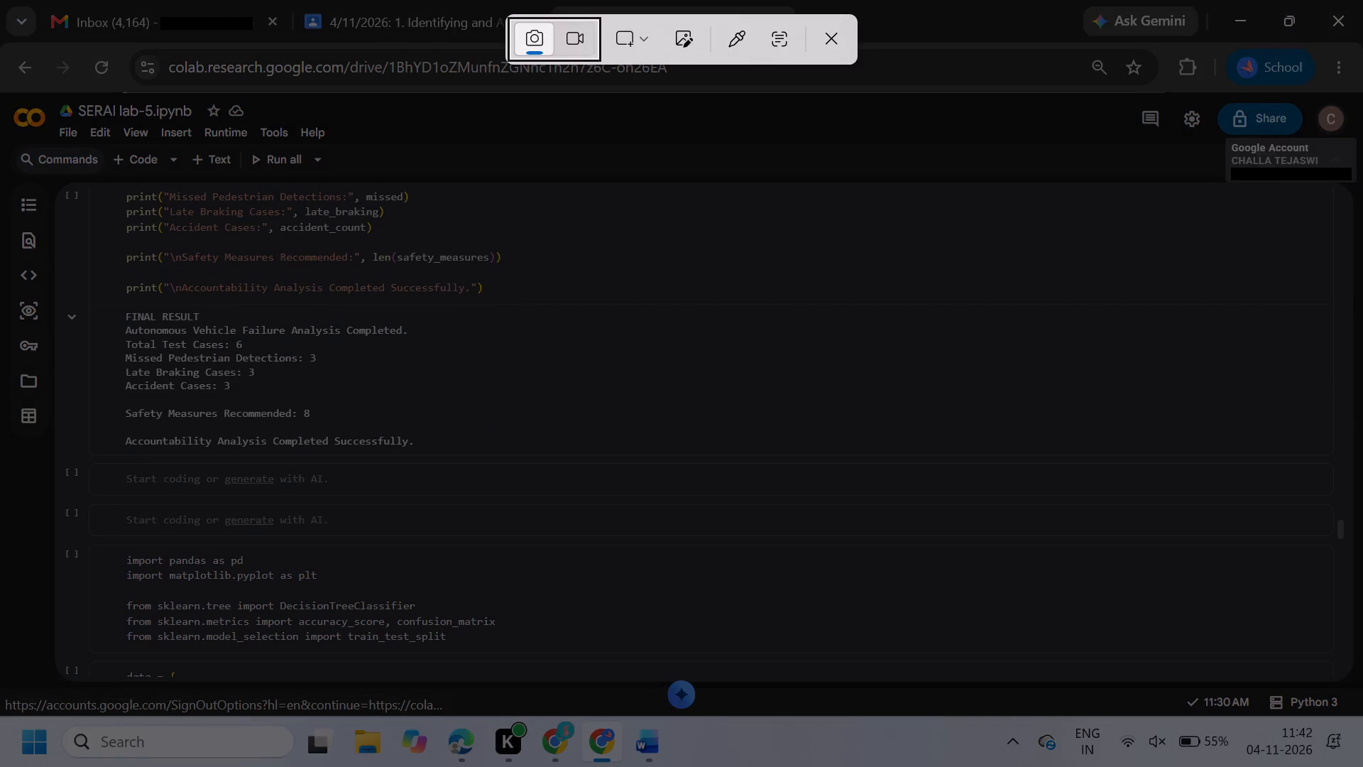
left_click_drag(0, 88, 1362, 474)
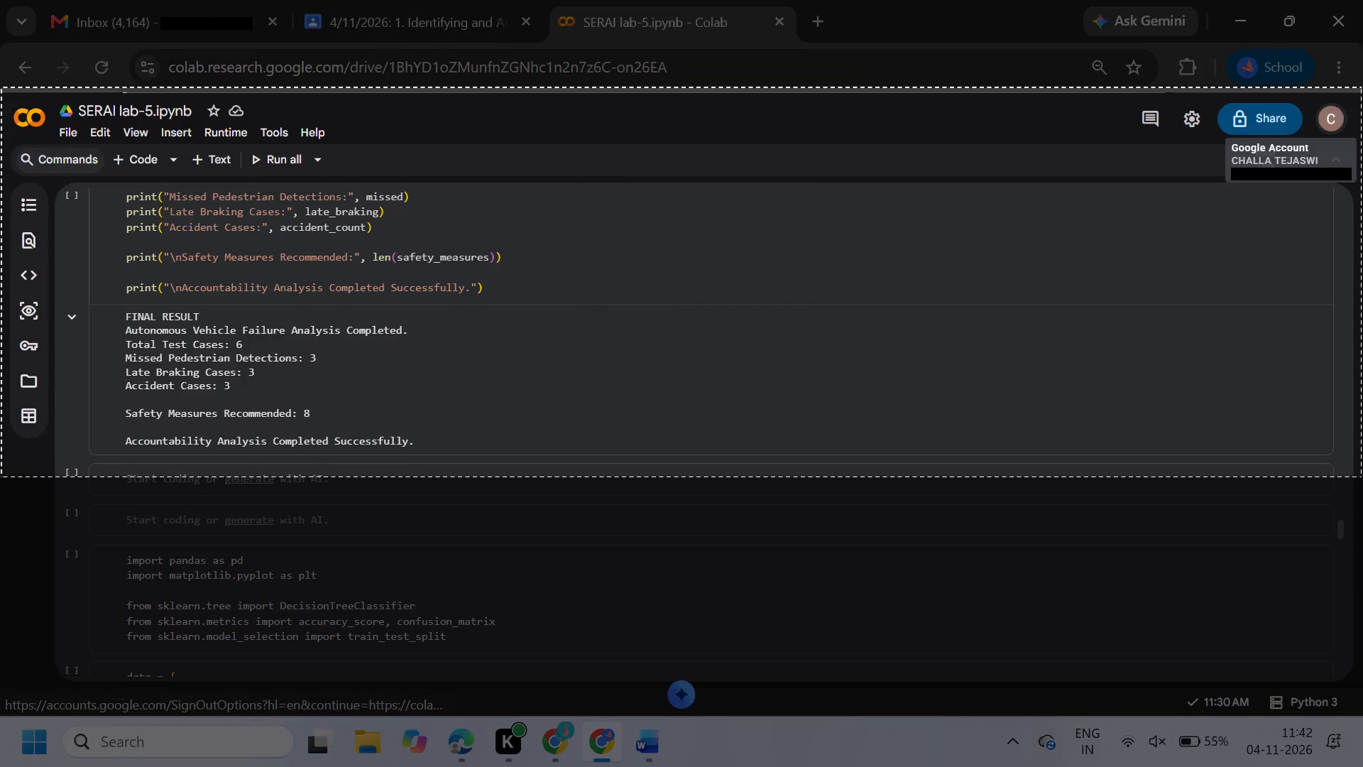
left_click_drag(1362, 474, 1362, 445)
left_click(651, 725)
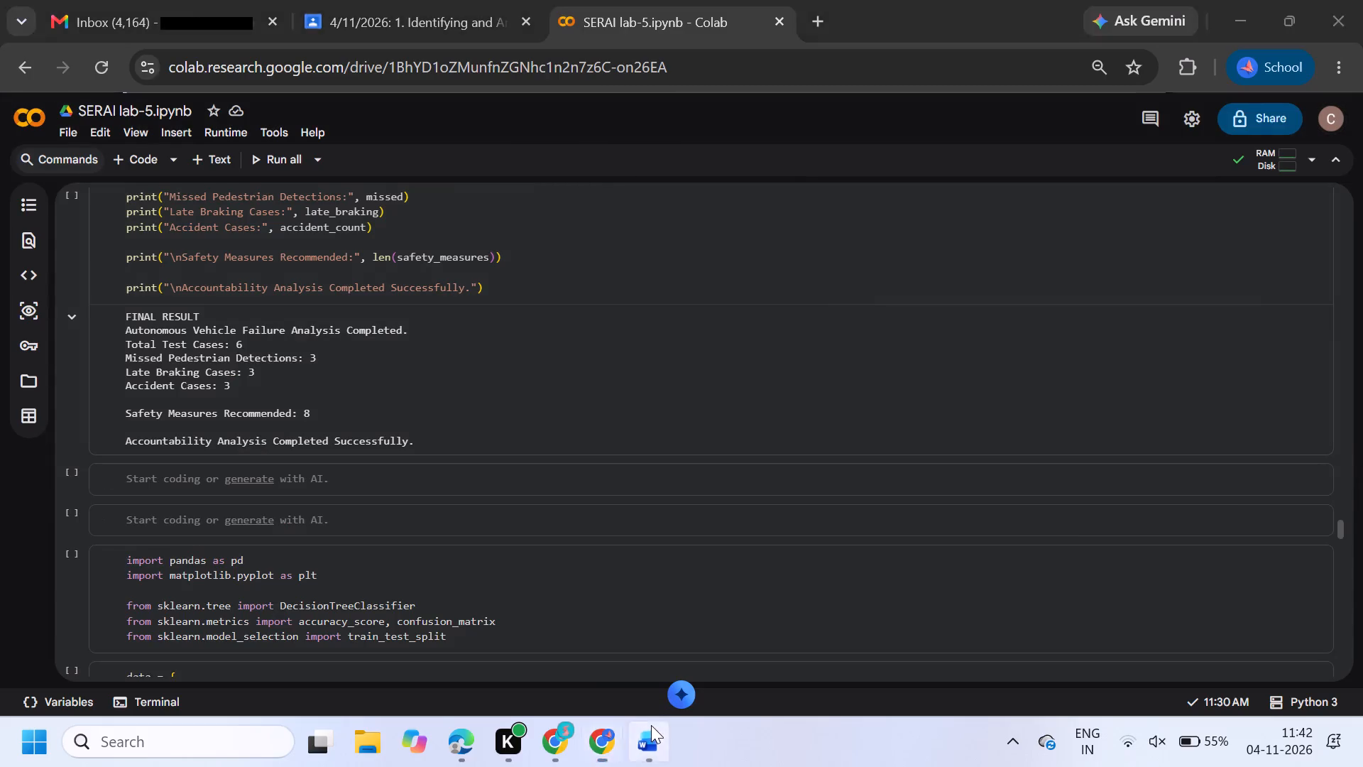
key("ctrl+v")
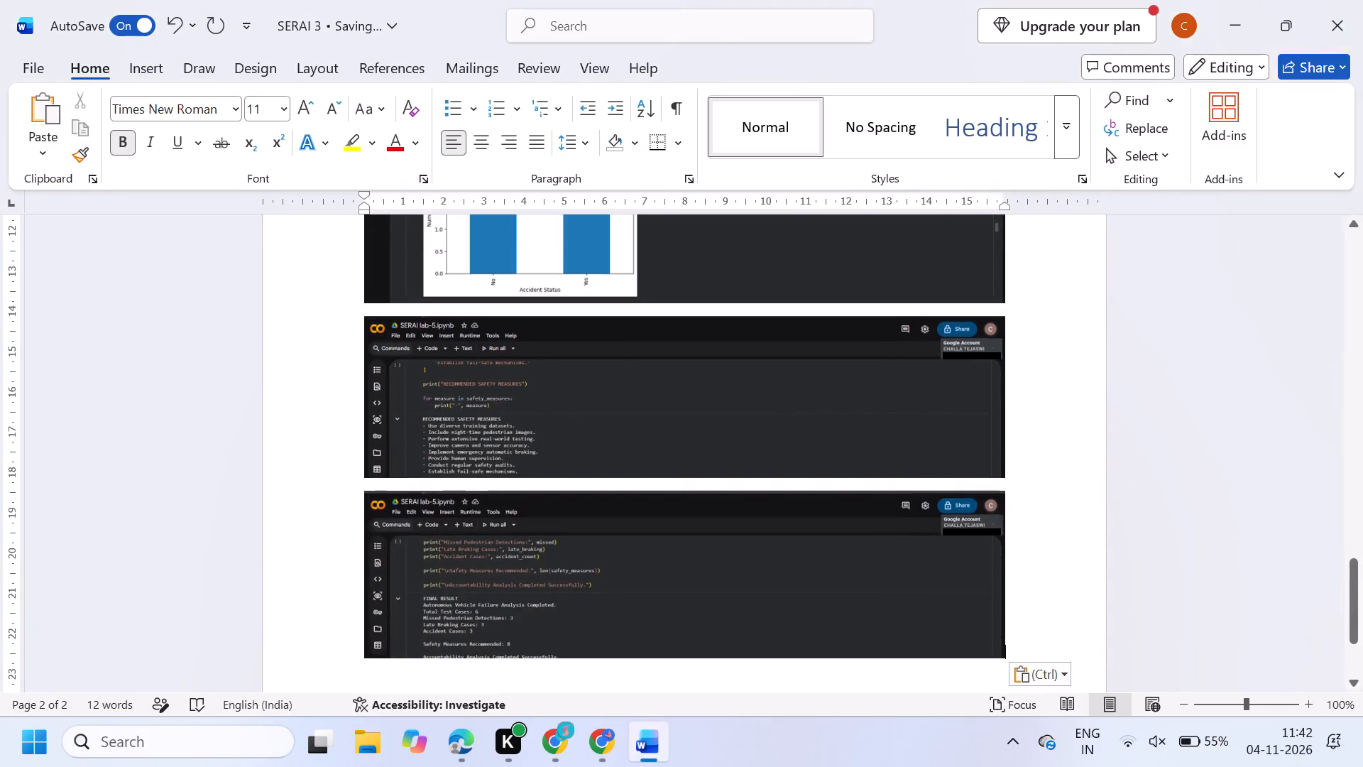
Review the pasted screenshots in SERAI 3, then save and close the document.
scroll(644, 570, "up", 5)
scroll(644, 570, "down", 2)
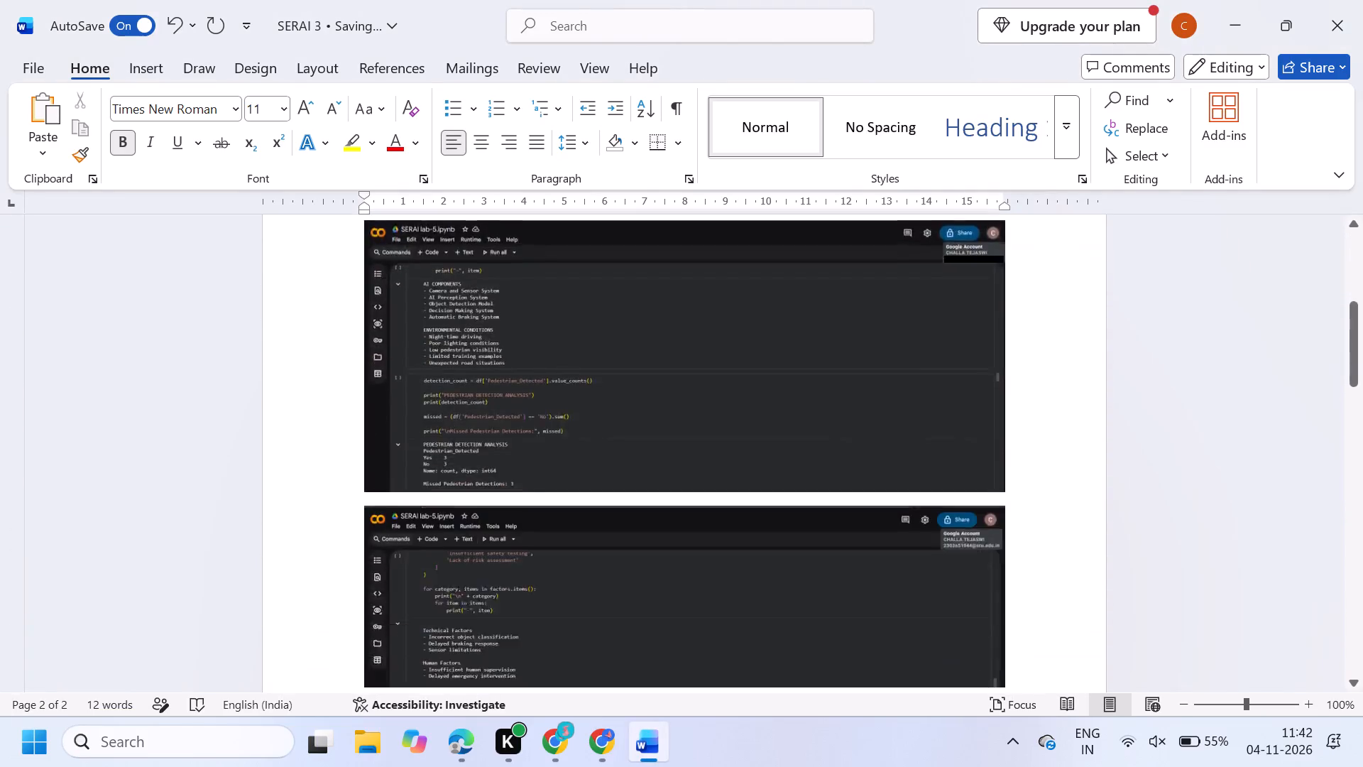
scroll(644, 570, "down", 3)
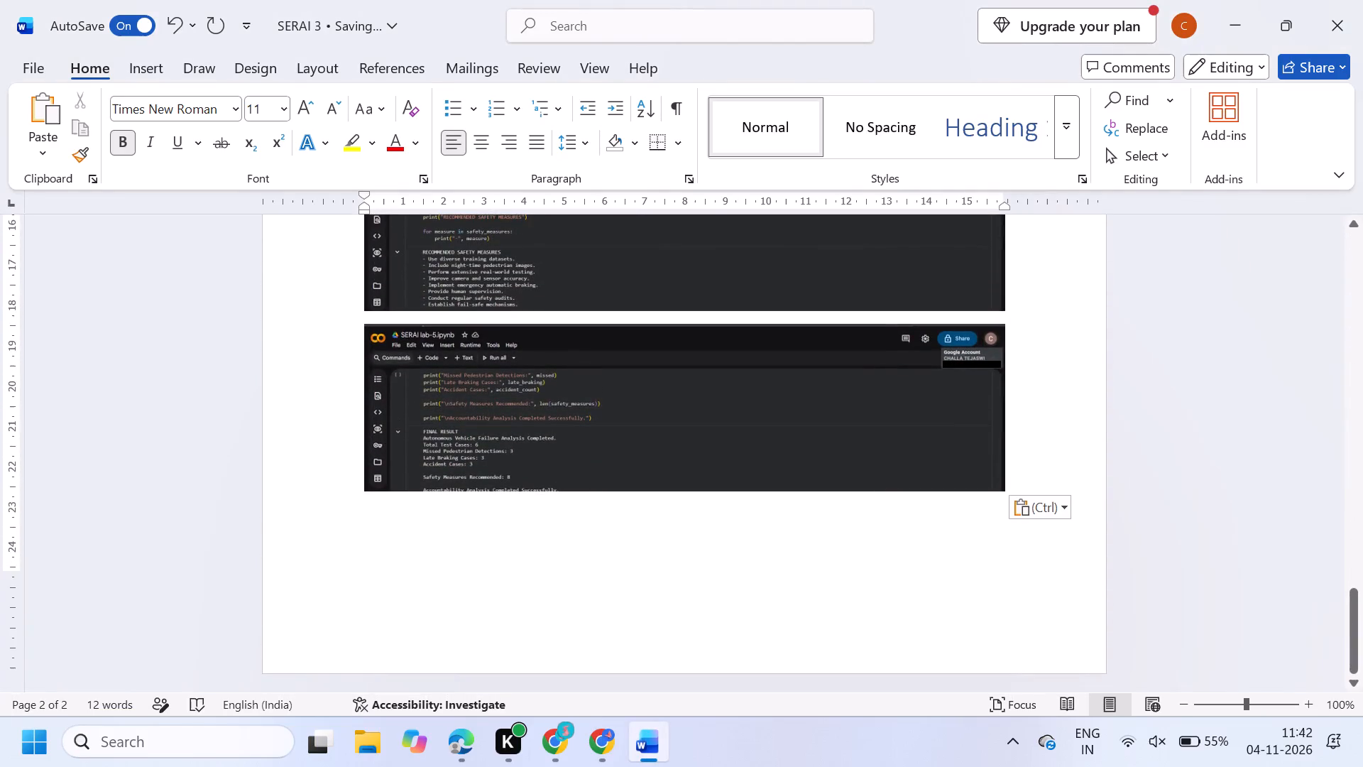
key("ctrl+s")
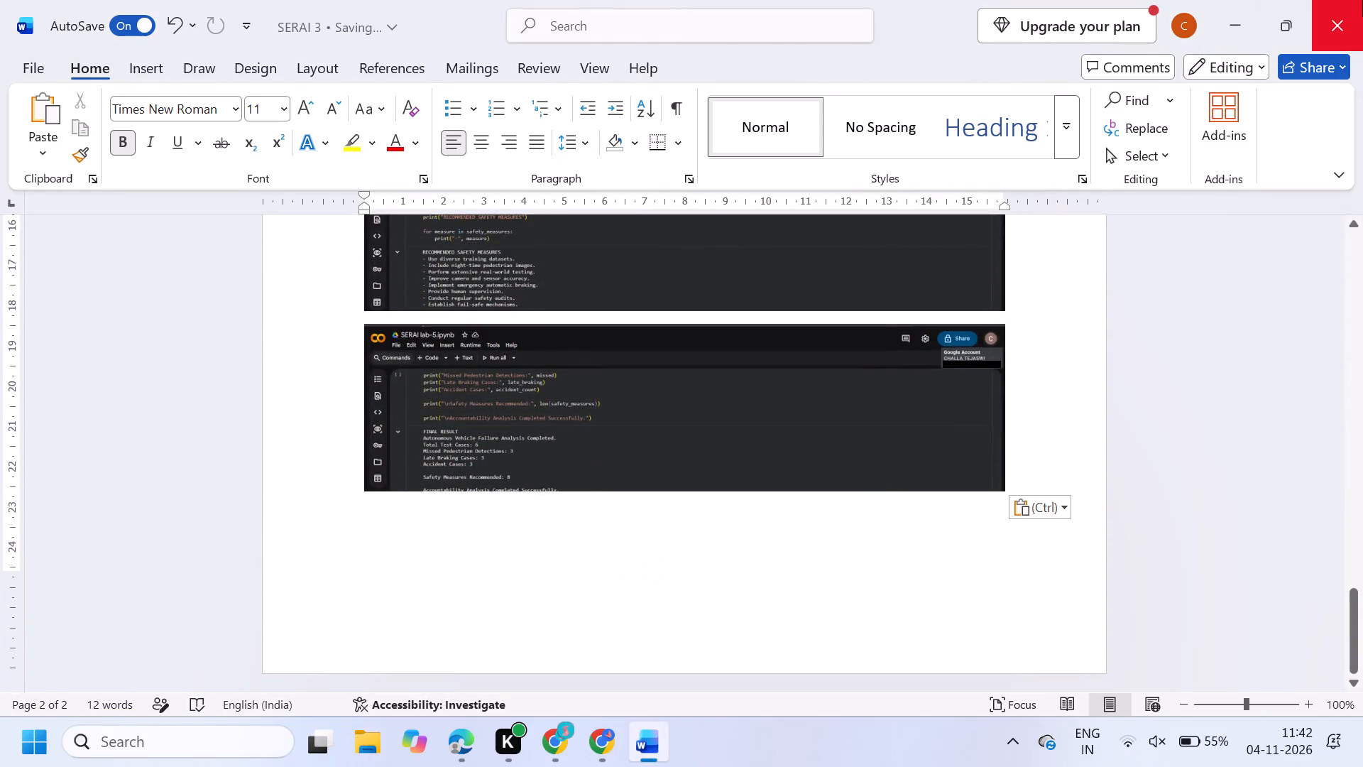
left_click(1362, 0)
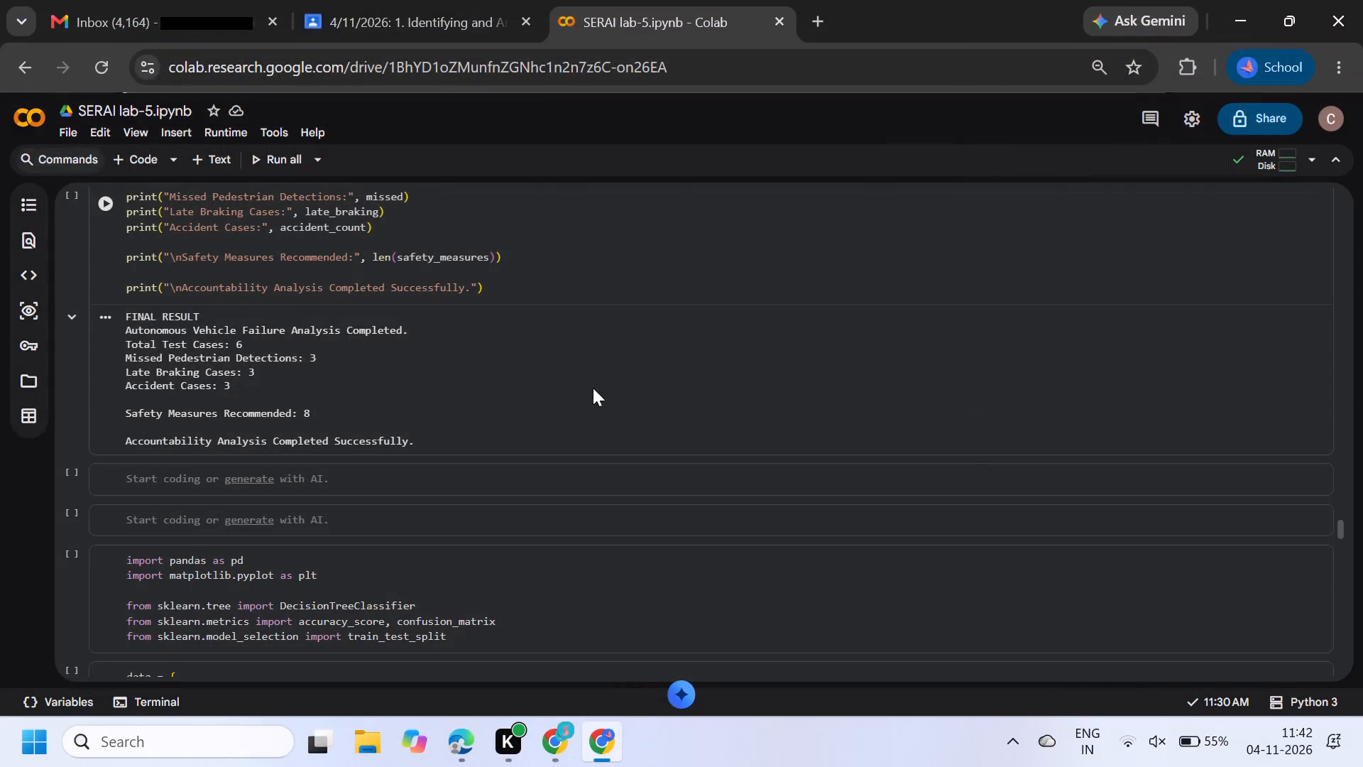
Refresh the desktop, open the SERAI 1 document from it to check it, and close it.
right_click(601, 299)
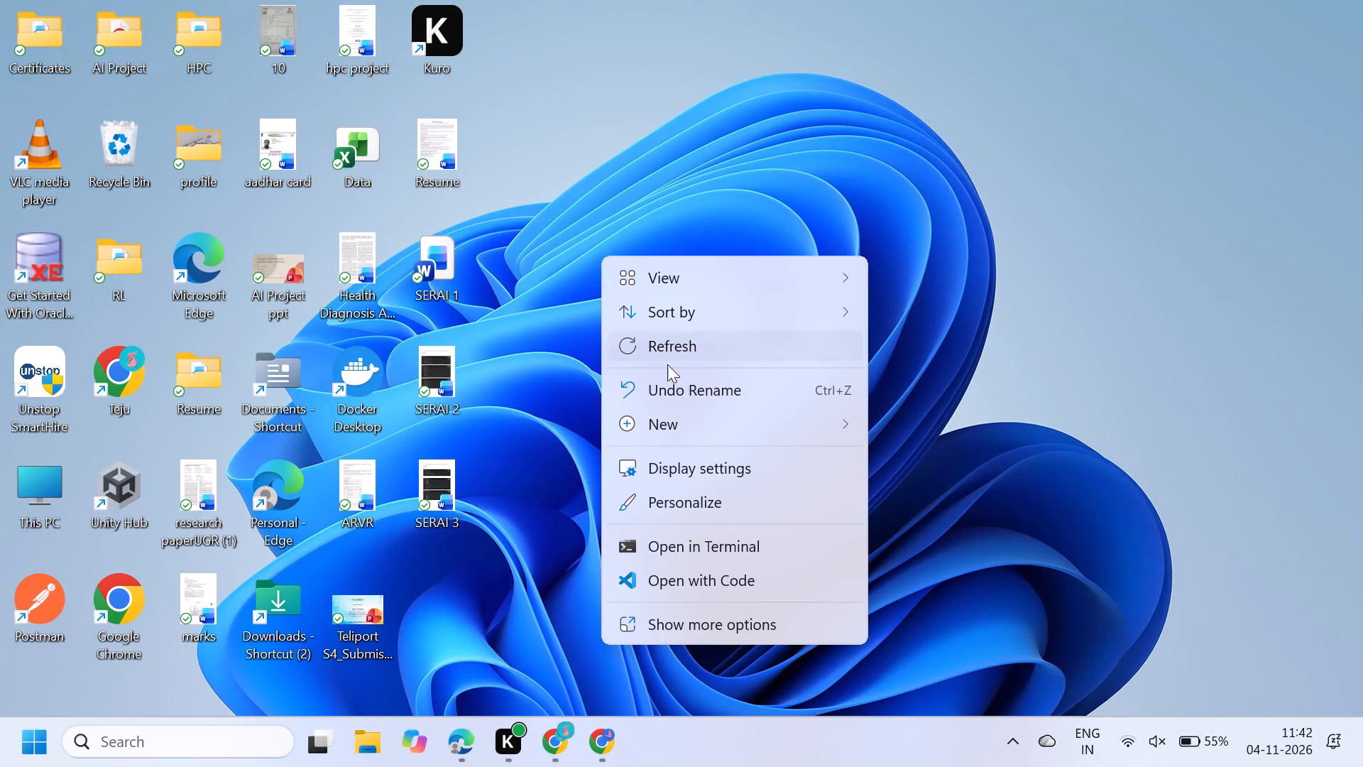
left_click(691, 351)
double_click(449, 273)
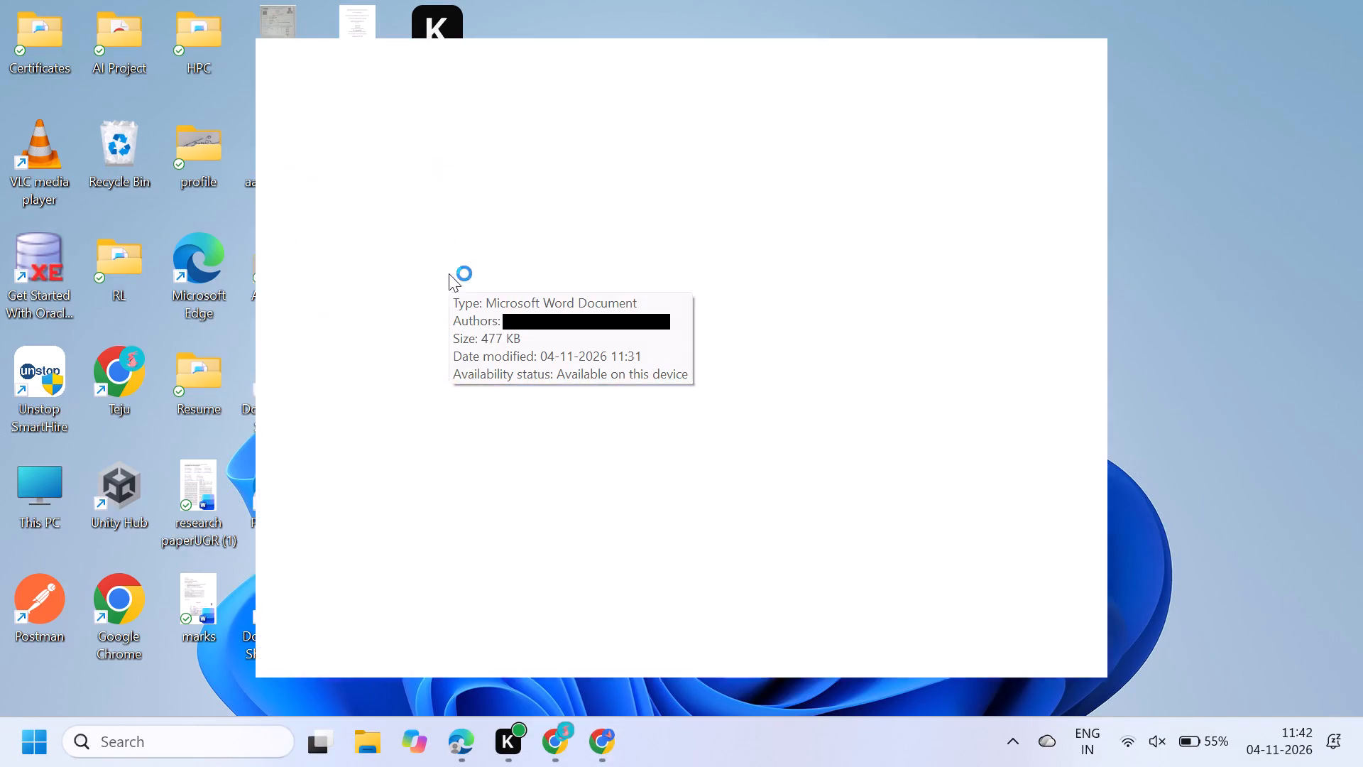
left_click(1362, 0)
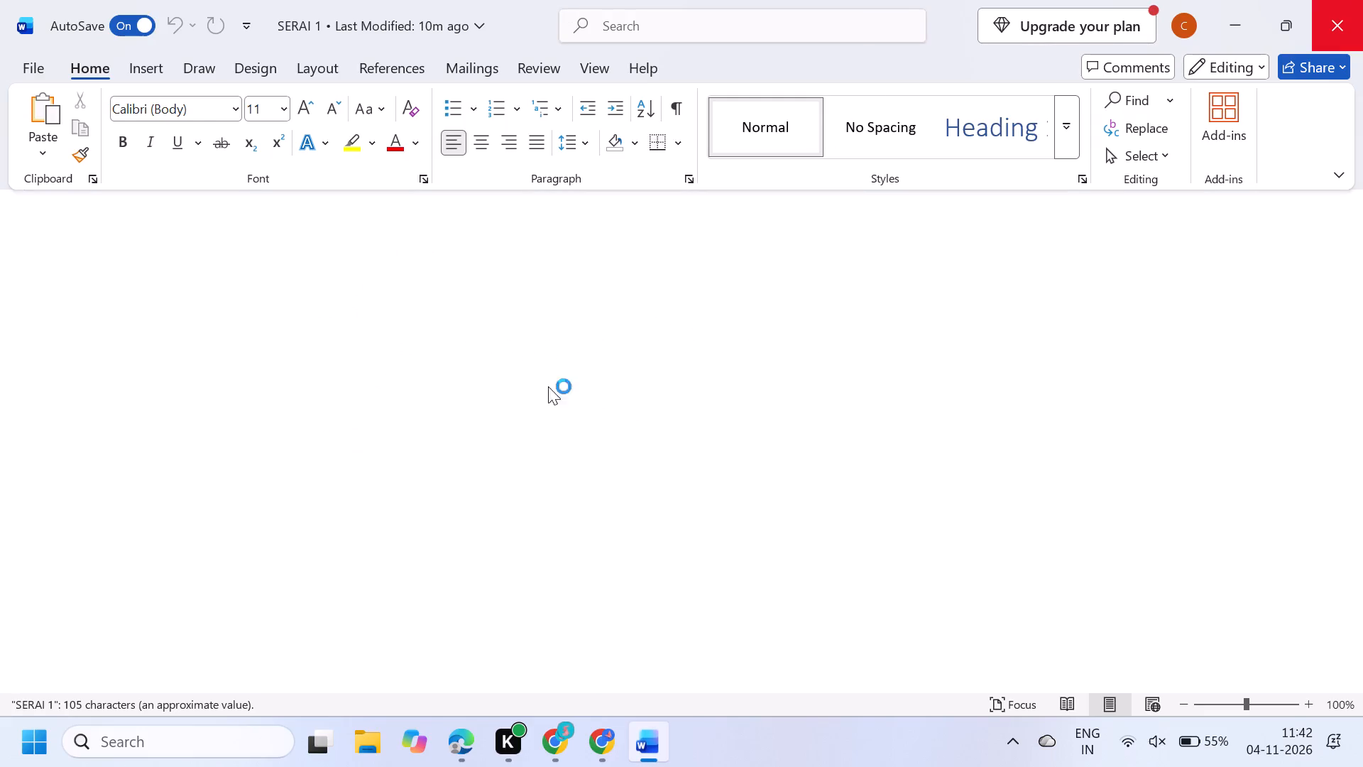
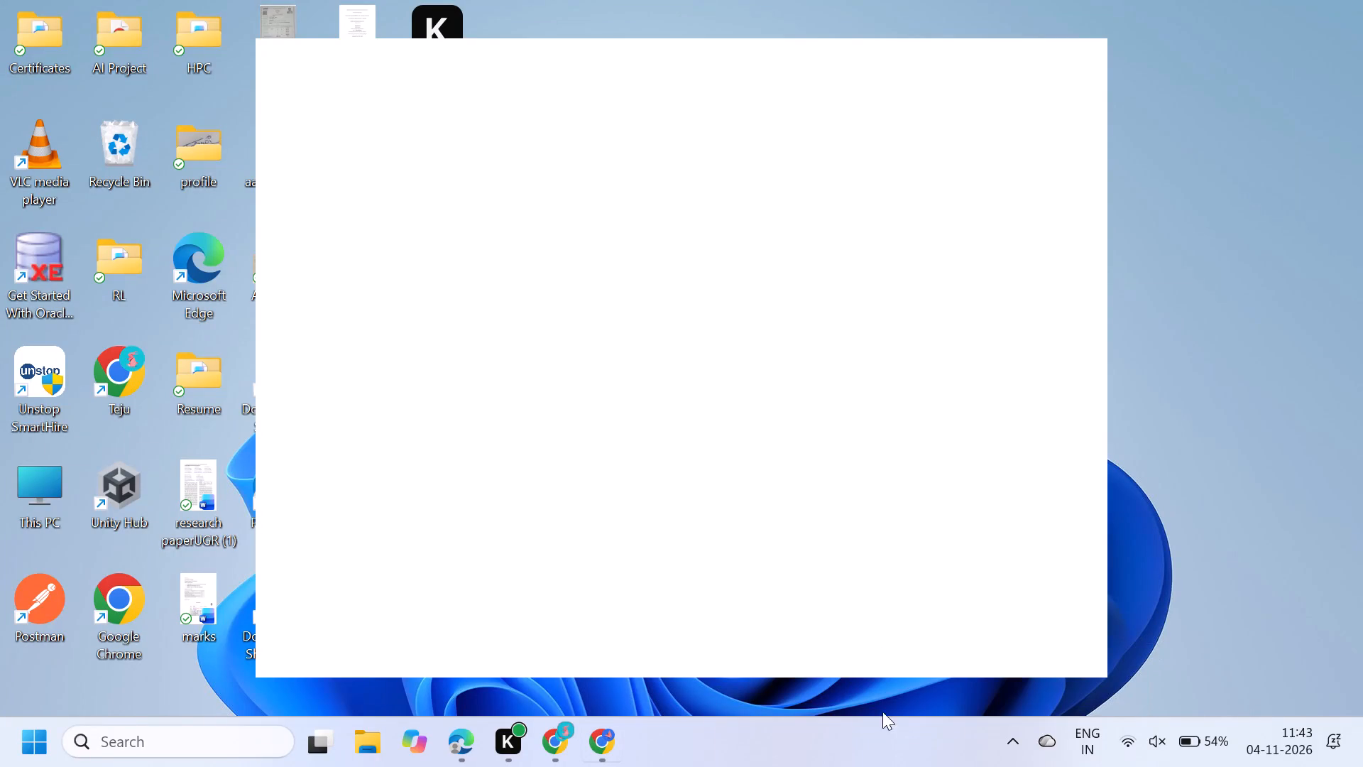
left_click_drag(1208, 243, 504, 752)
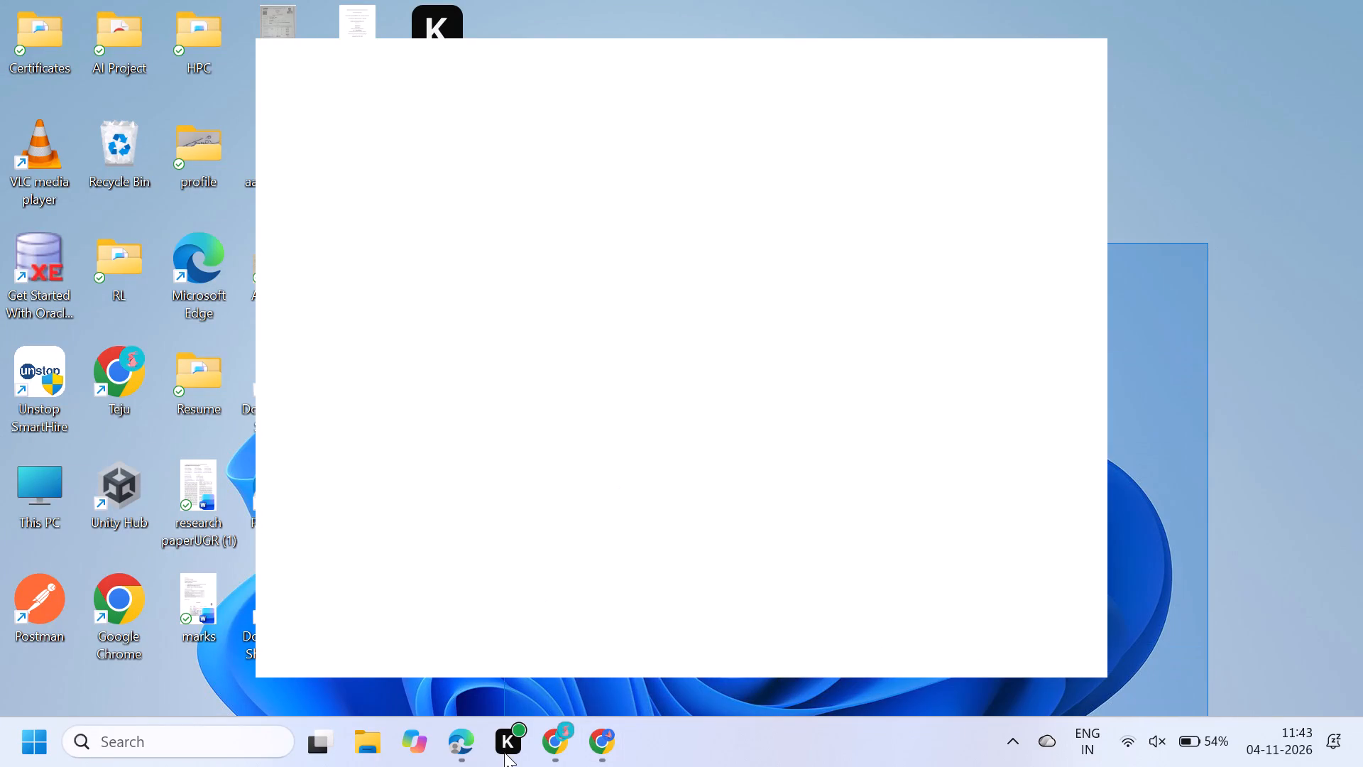
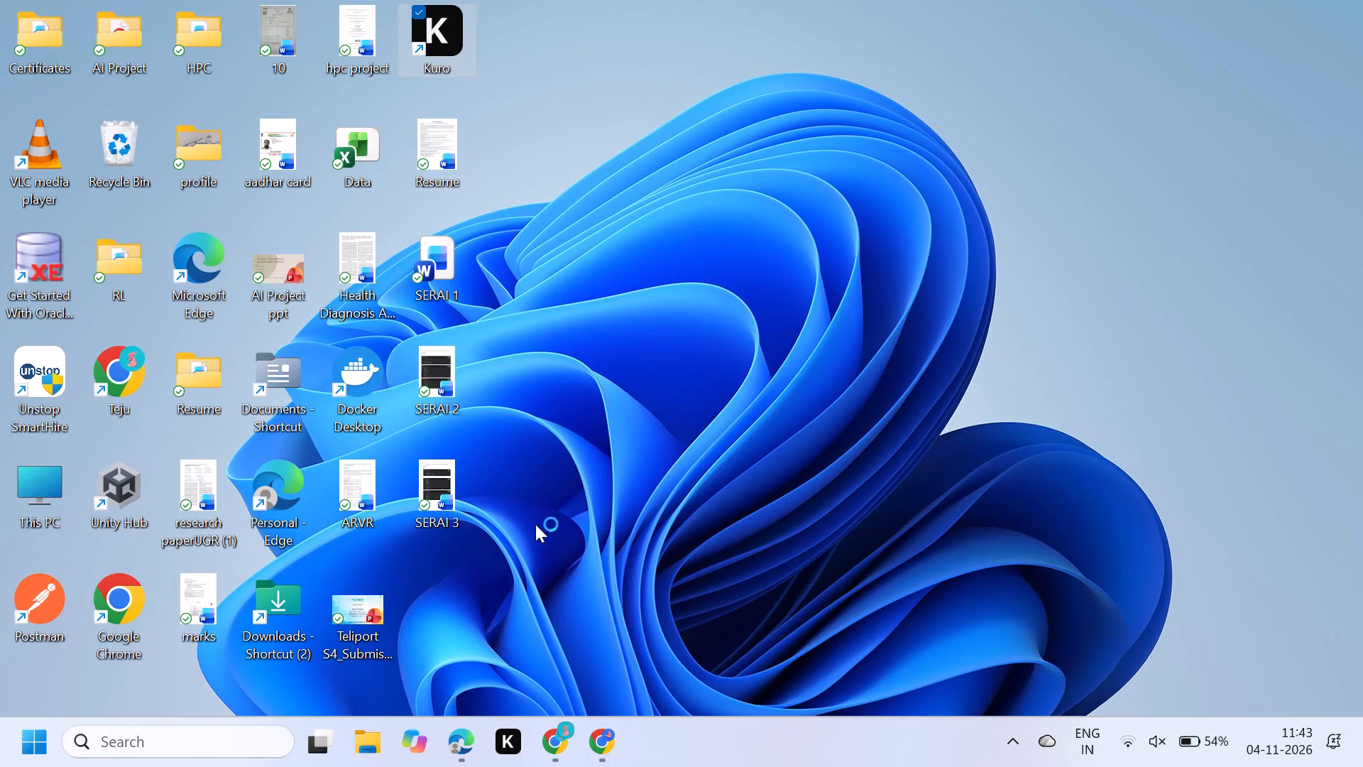
Create a new Microsoft Word document on the desktop and name it SERAI 4.
right_click(466, 646)
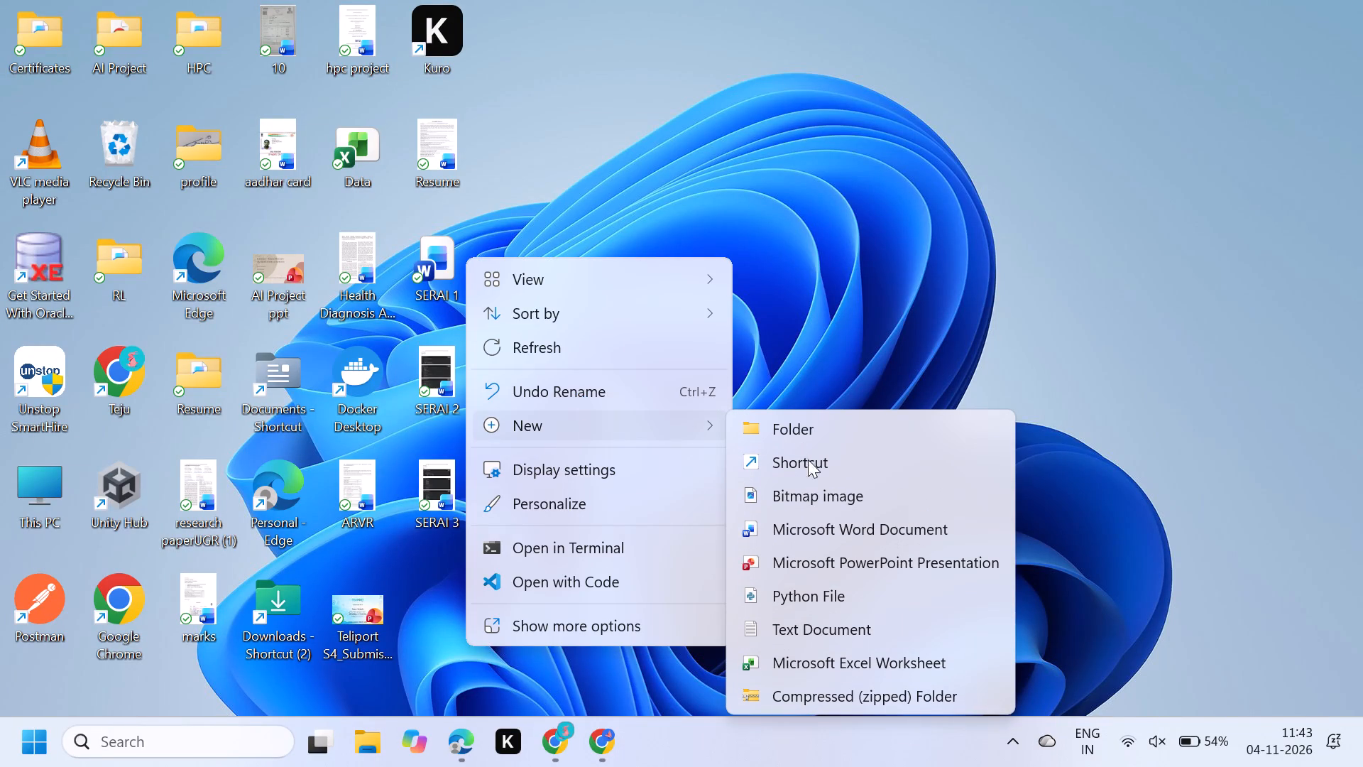
left_click(811, 519)
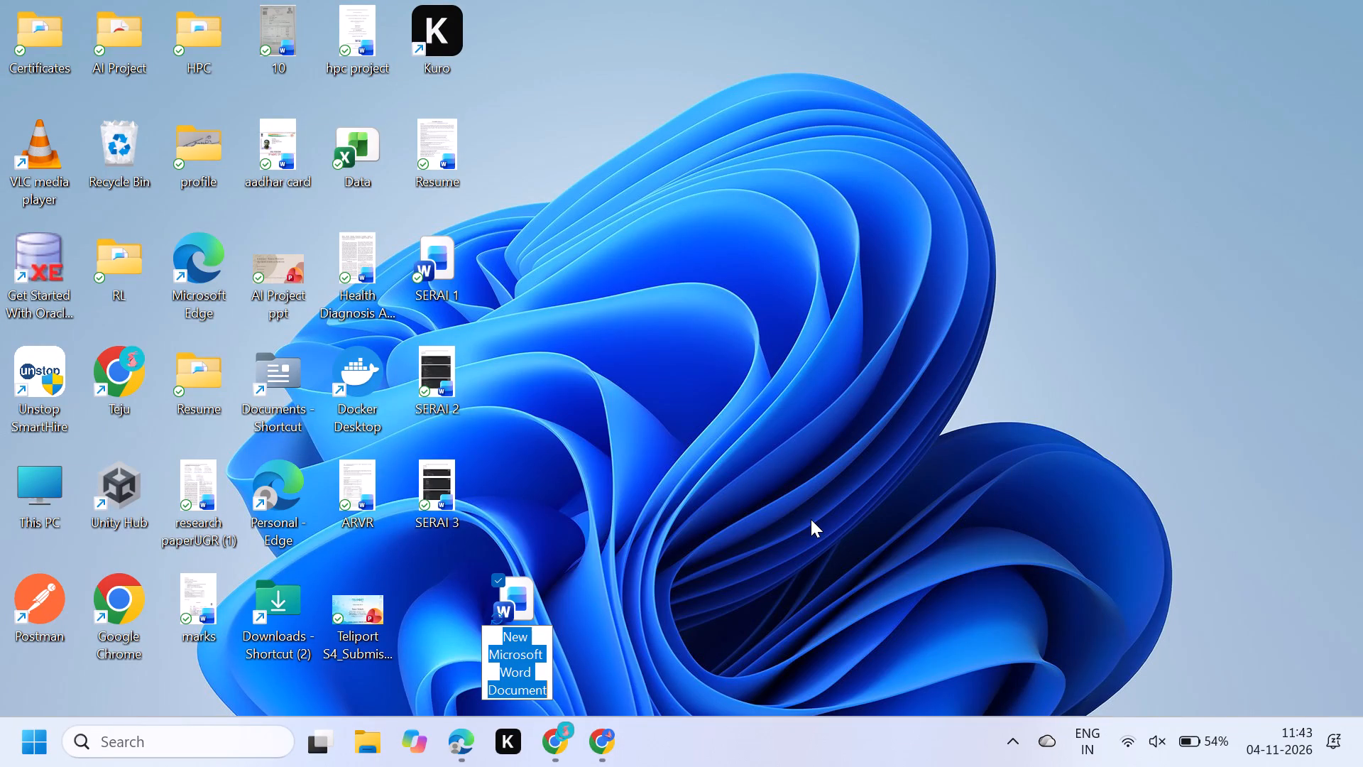
key("BackSpace")
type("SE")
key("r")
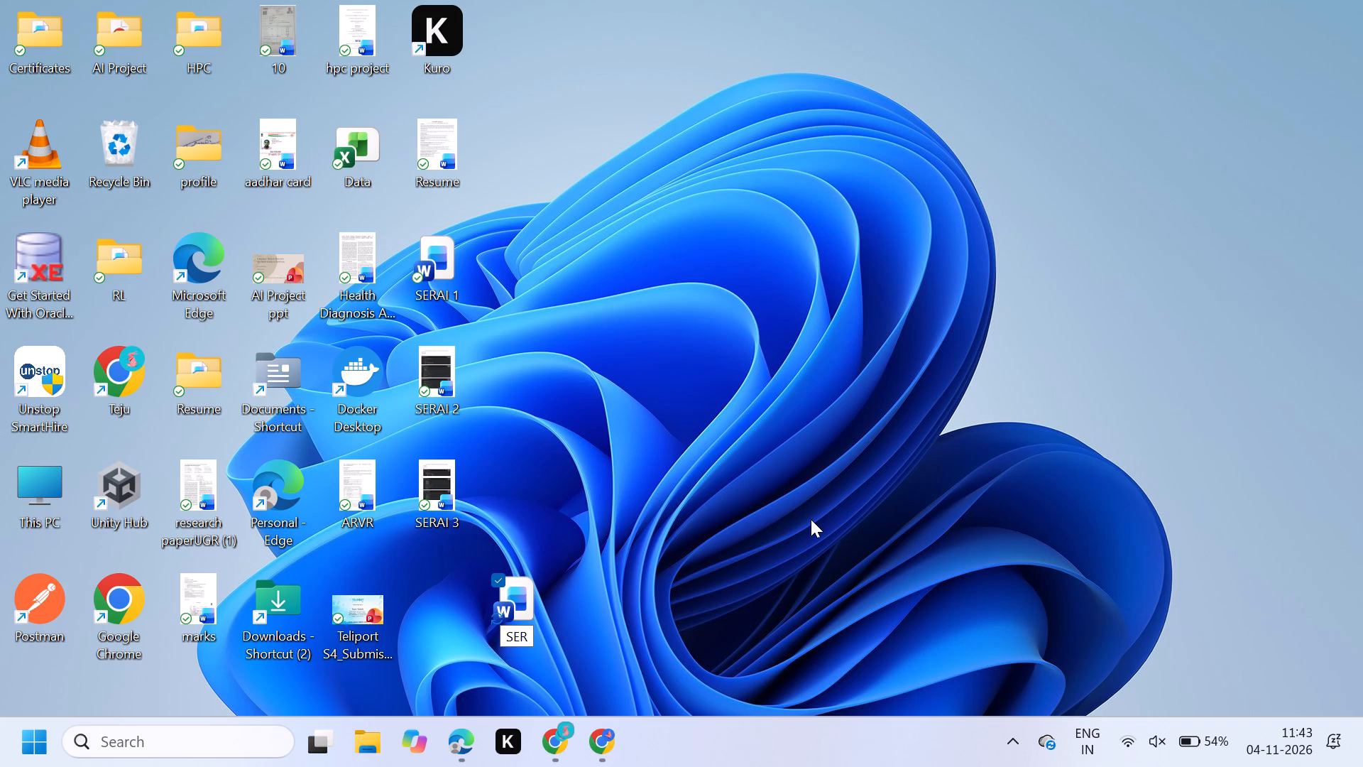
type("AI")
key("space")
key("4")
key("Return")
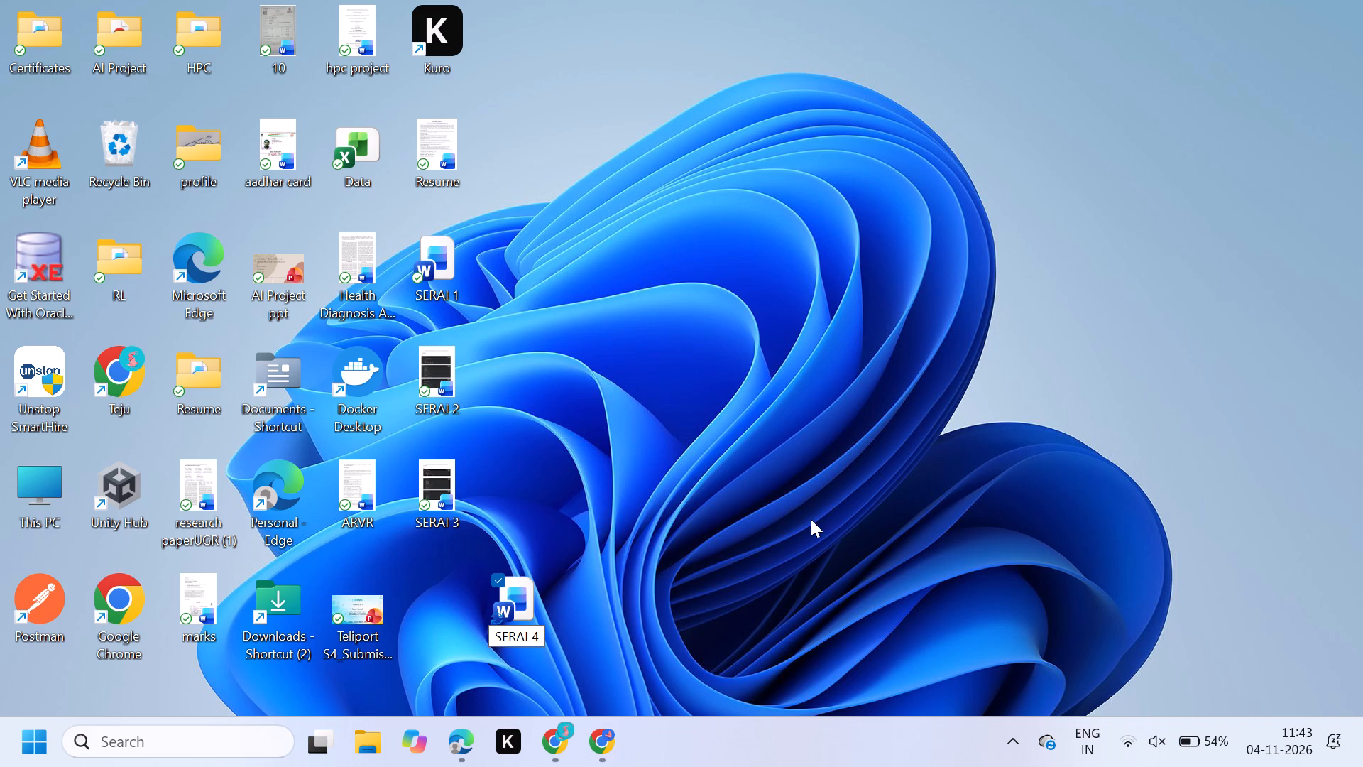
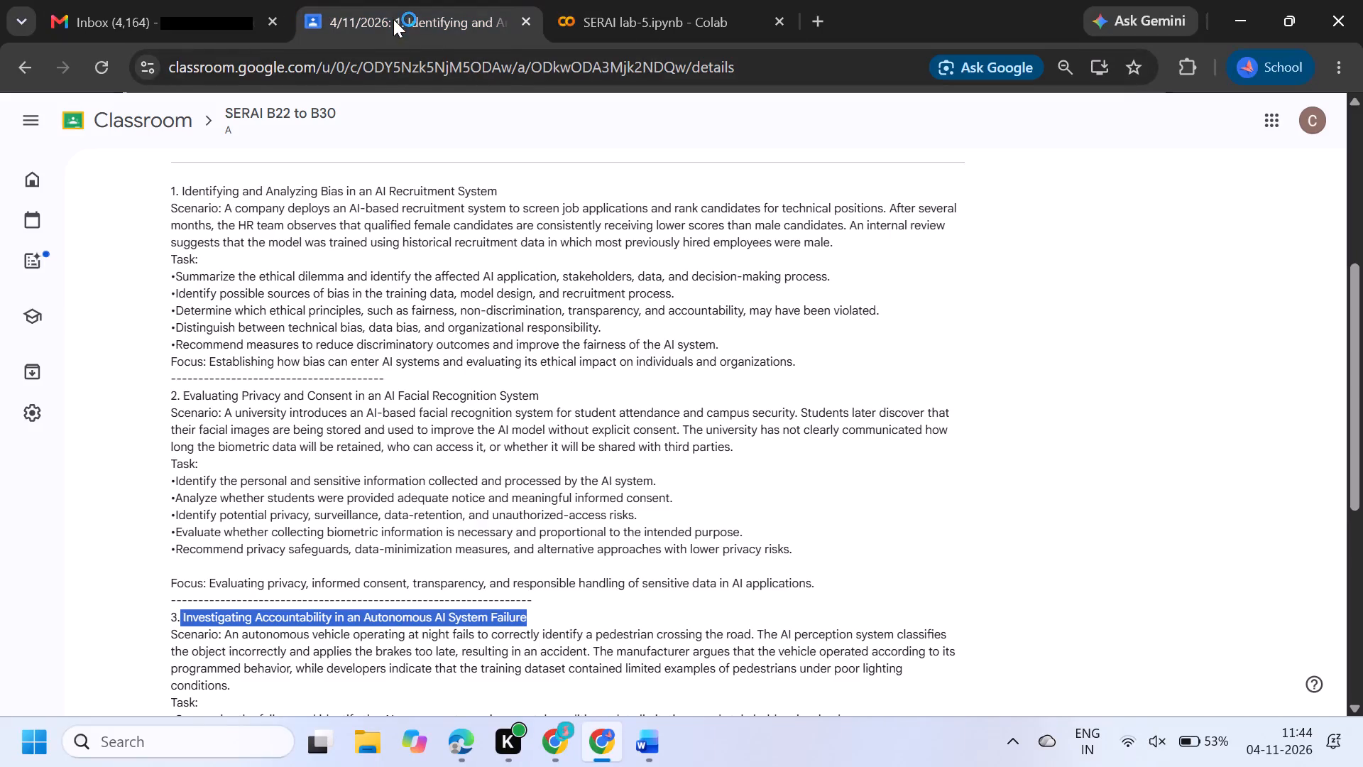
Copy the assignment 4 title, "Assessing and Redesigning an Unexplainable AI Loan Decision System", from Classroom into the SERAI 4 Word document.
scroll(341, 572, "down", 3)
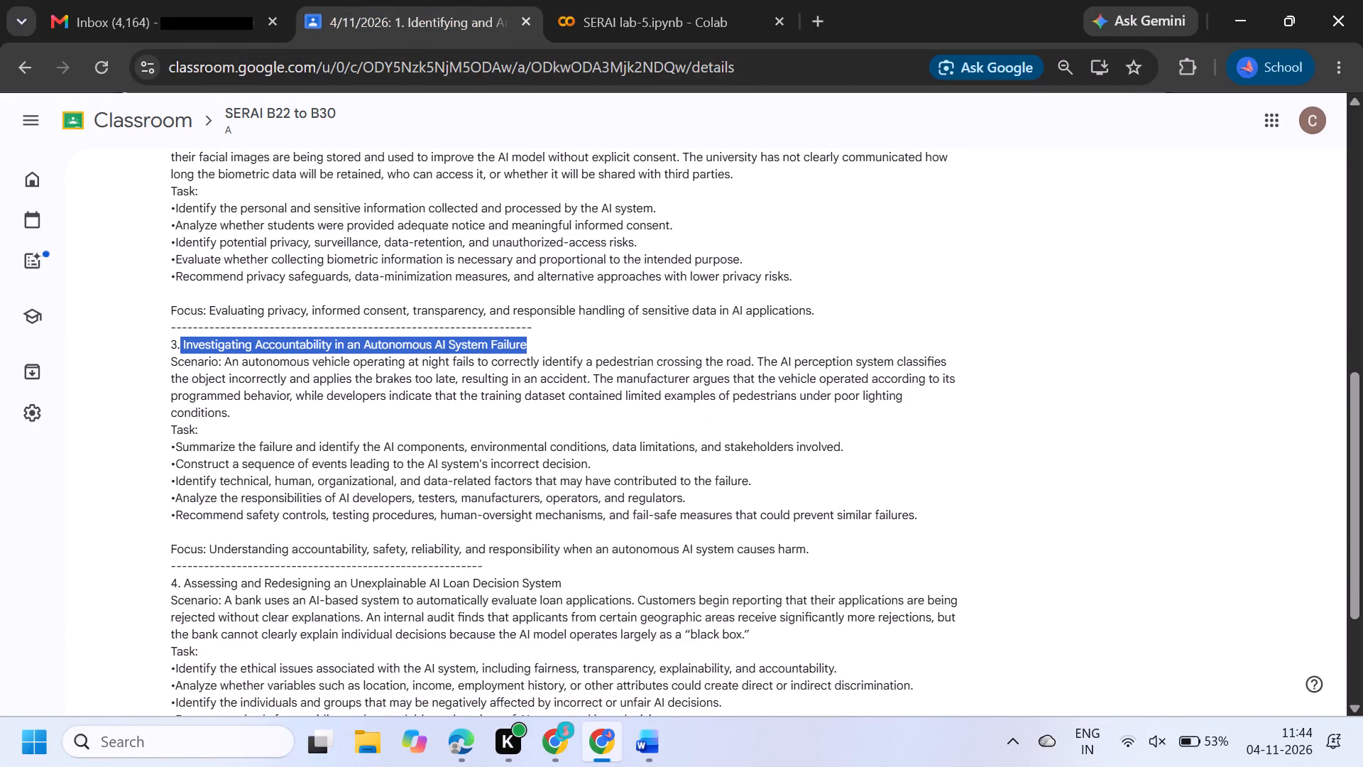
left_click_drag(180, 582, 628, 577)
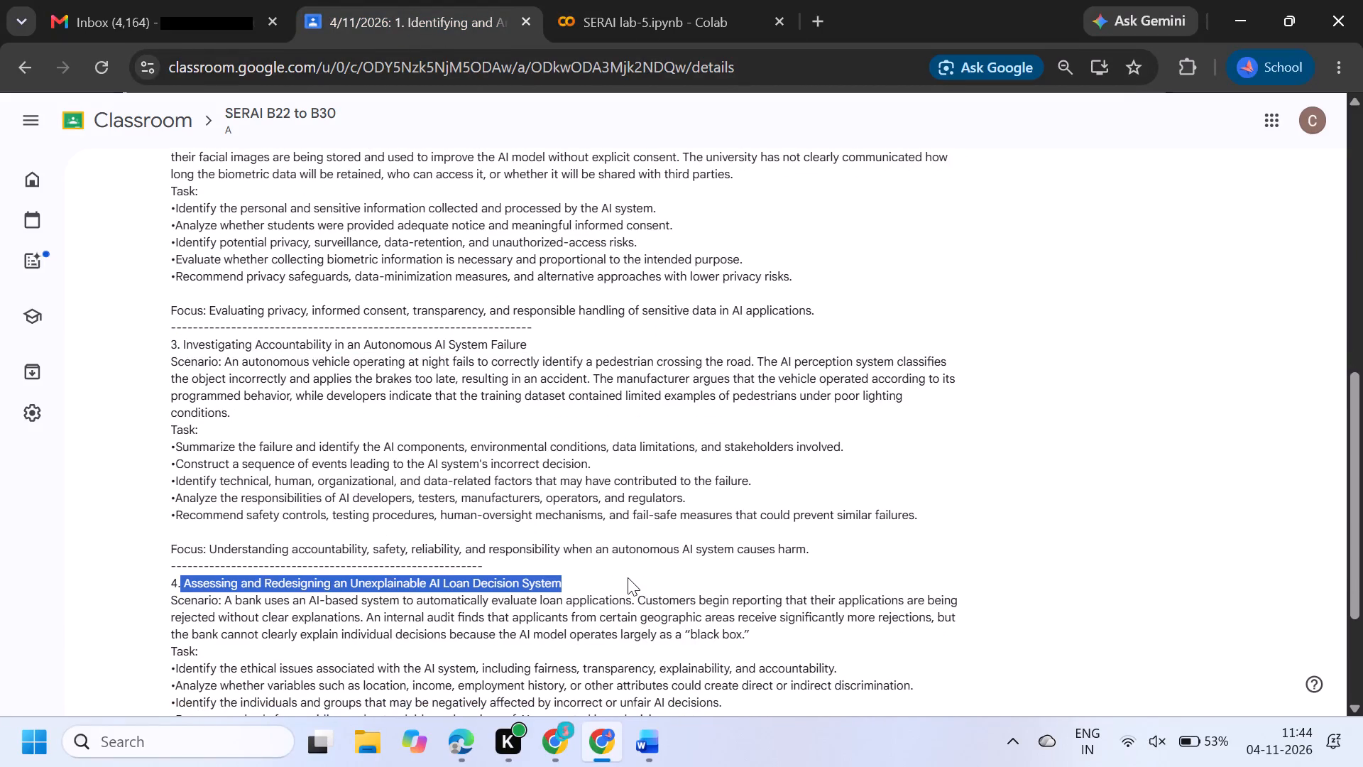
key("ctrl+c")
left_click(657, 766)
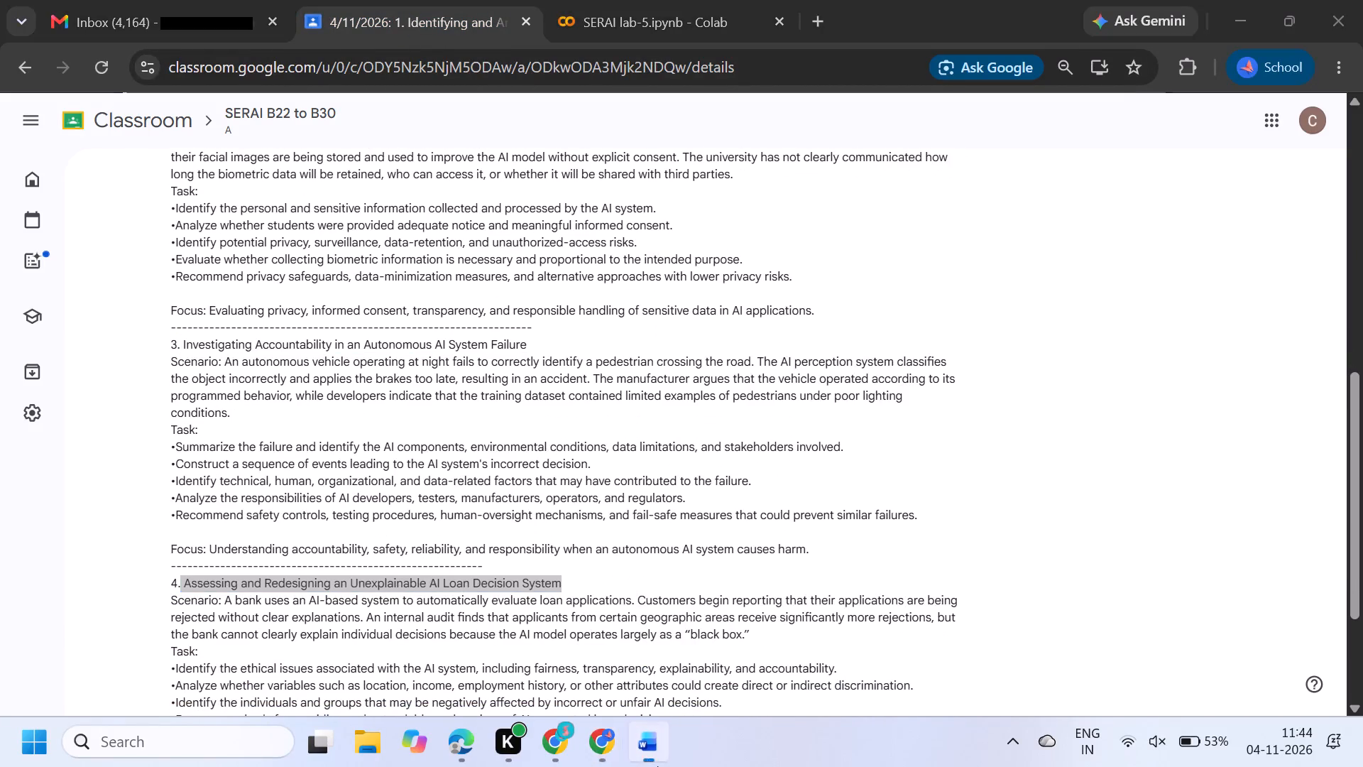
key("ctrl+v")
Format the title in the SERAI 4 document as bold Times New Roman, size 13.
key("ctrl+a")
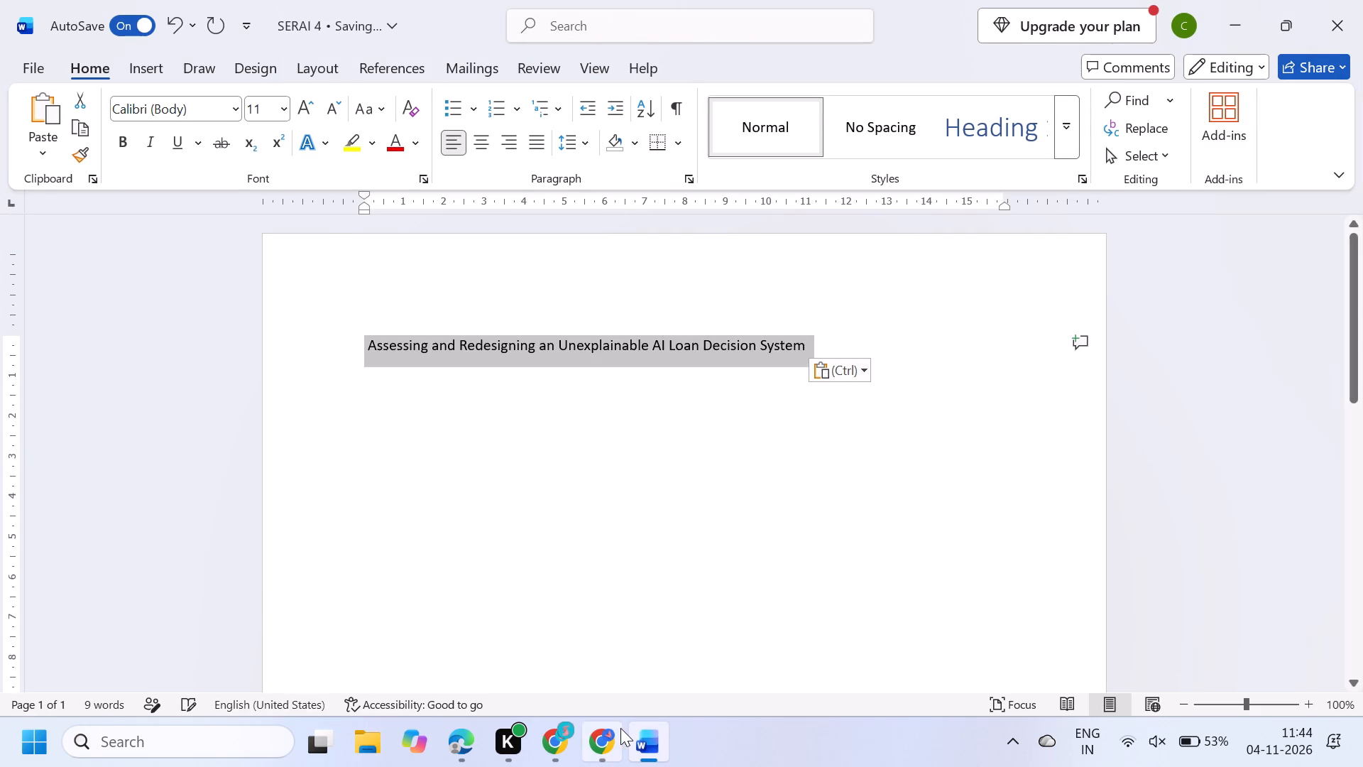
left_click(195, 114)
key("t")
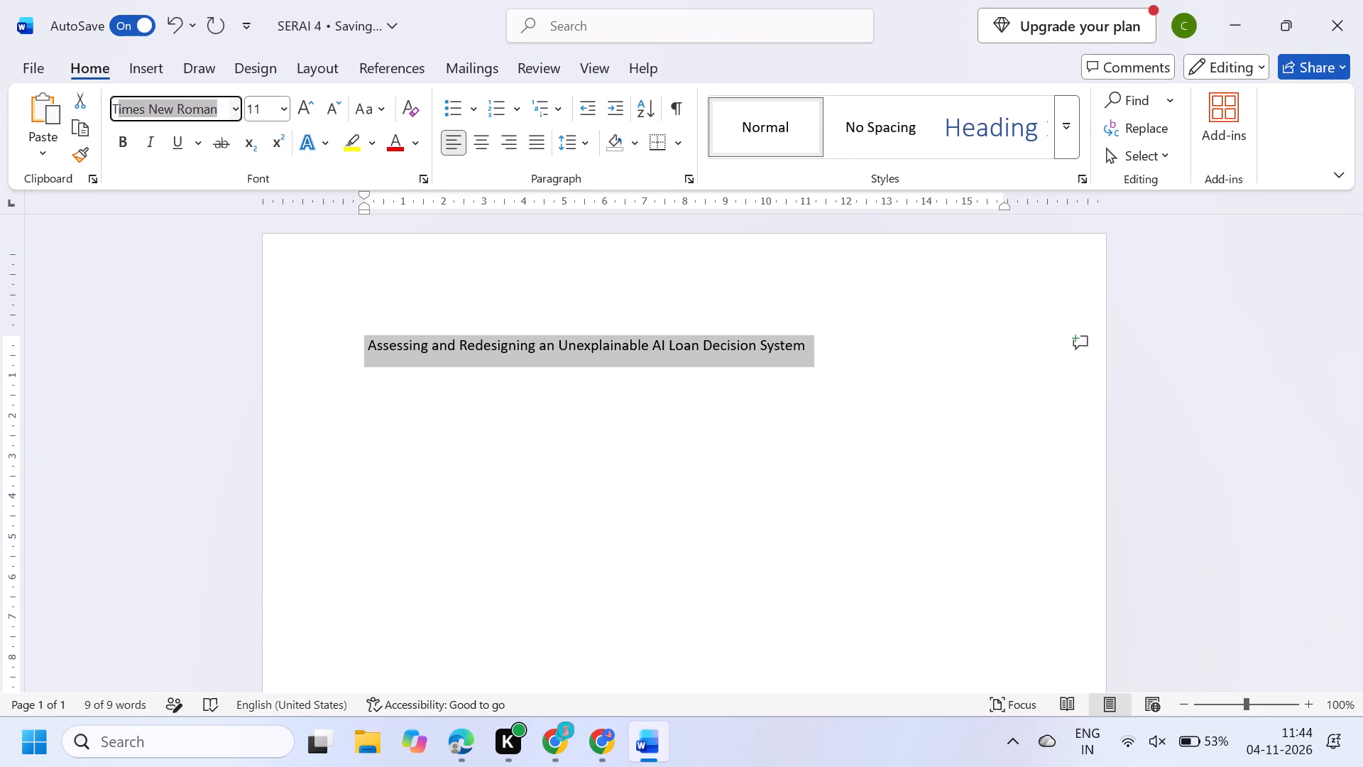
key("Return")
left_click(128, 144)
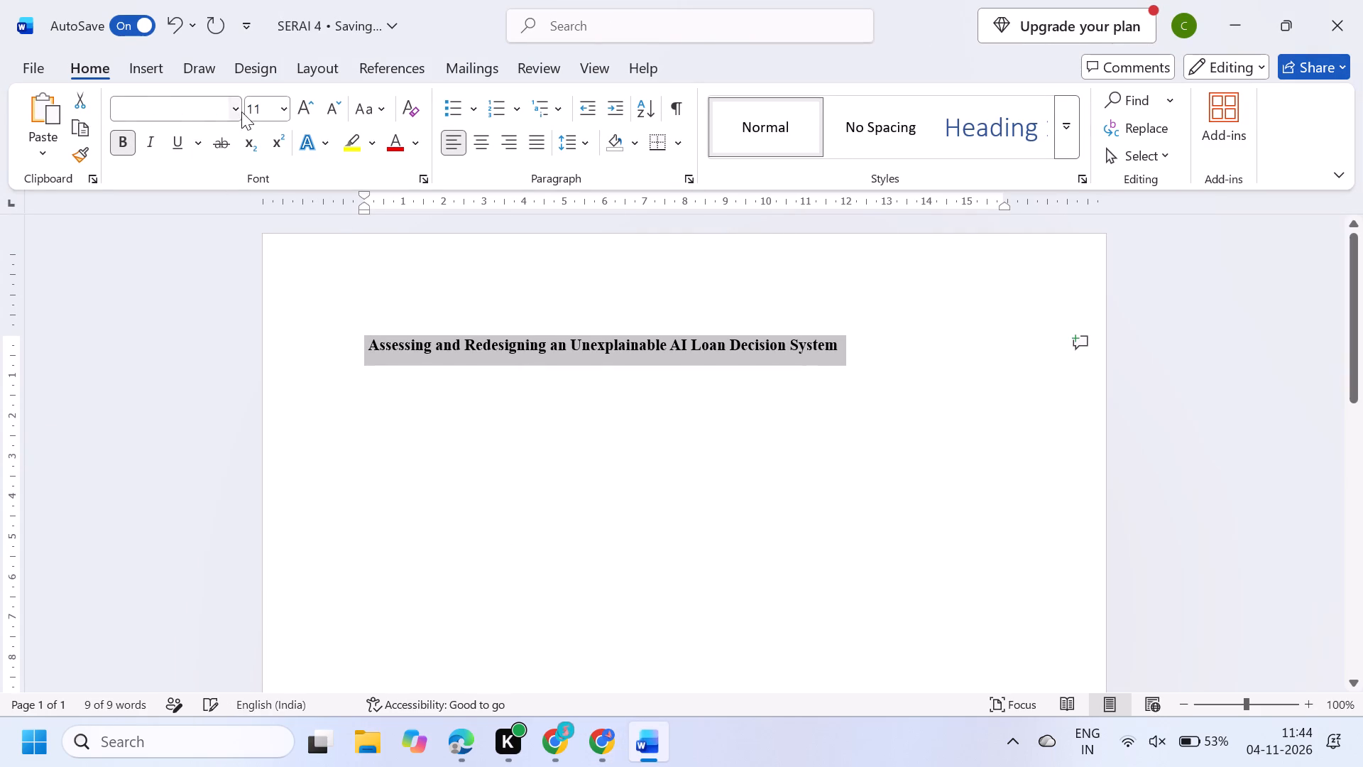
left_click(258, 106)
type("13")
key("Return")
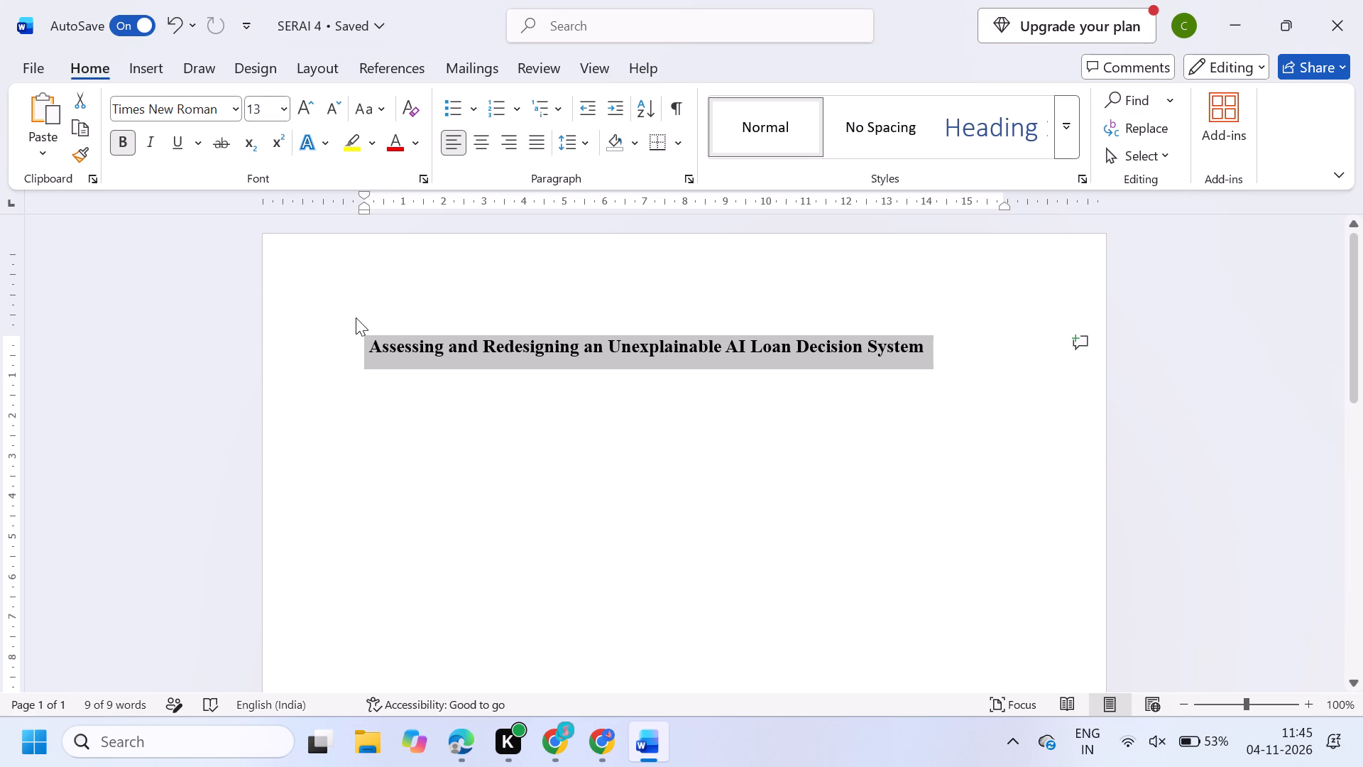
Add a line below the title in font size 11 with the student's name.
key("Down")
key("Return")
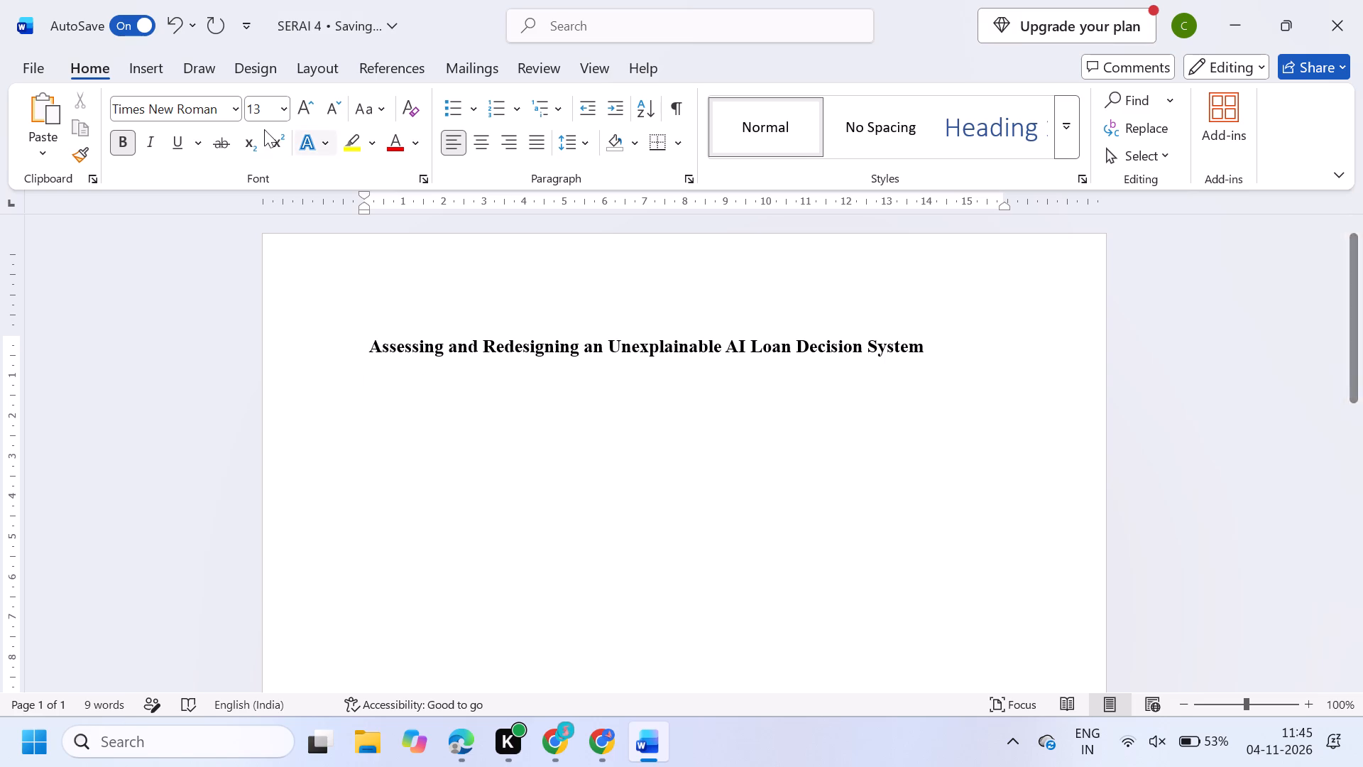
left_click(263, 105)
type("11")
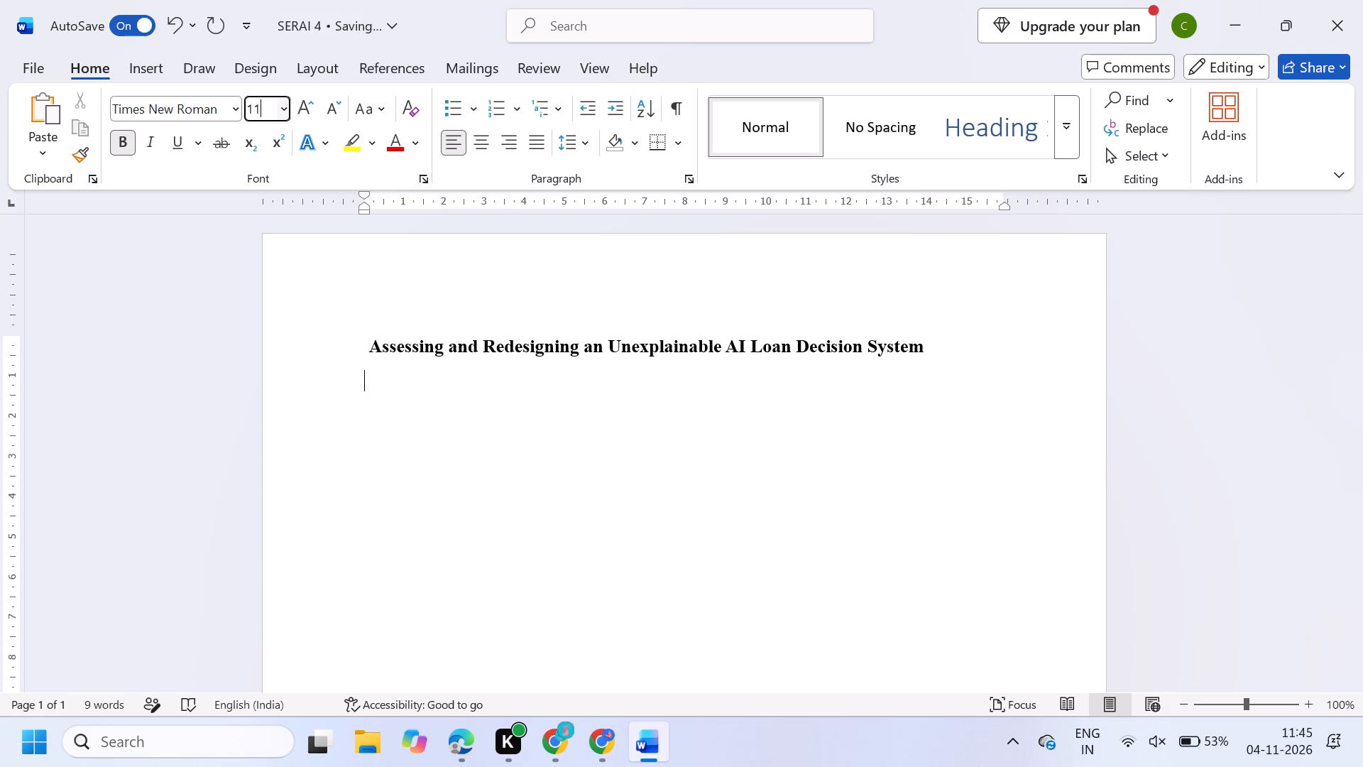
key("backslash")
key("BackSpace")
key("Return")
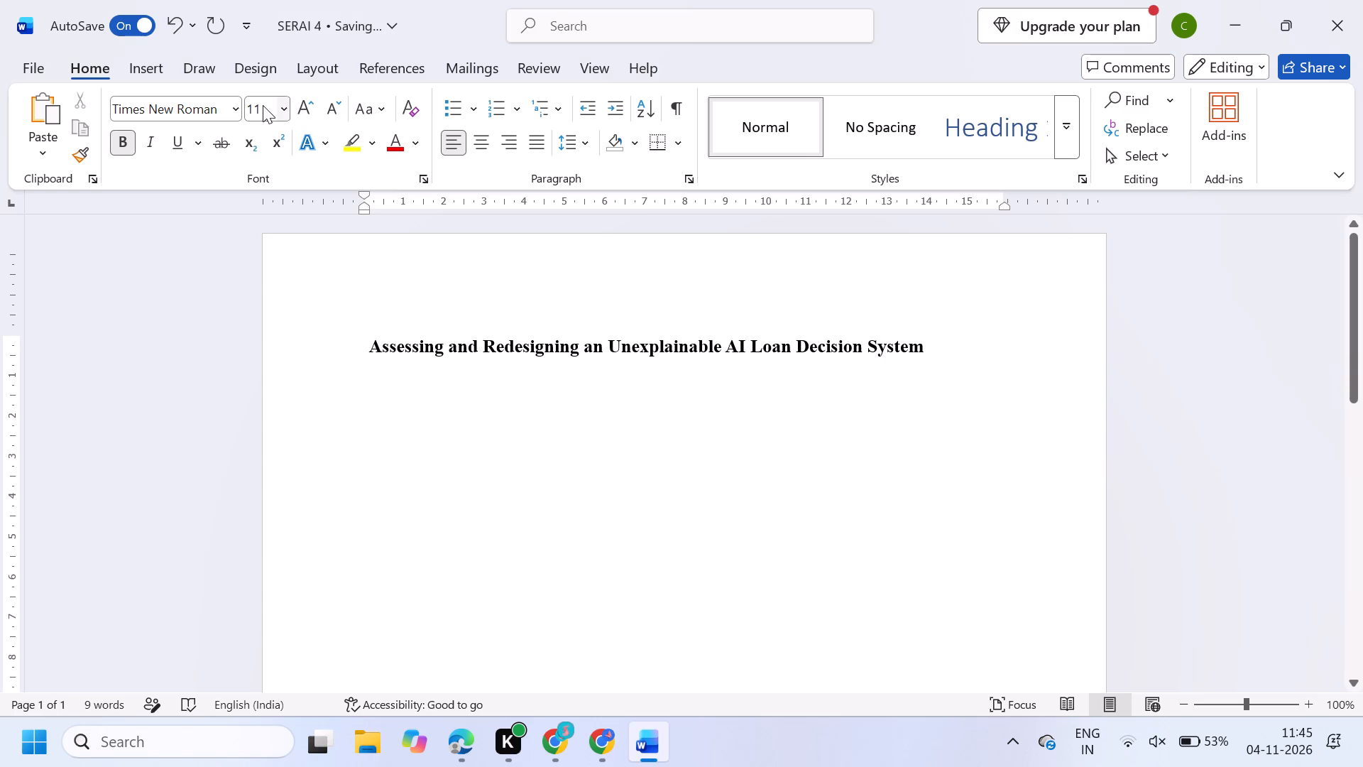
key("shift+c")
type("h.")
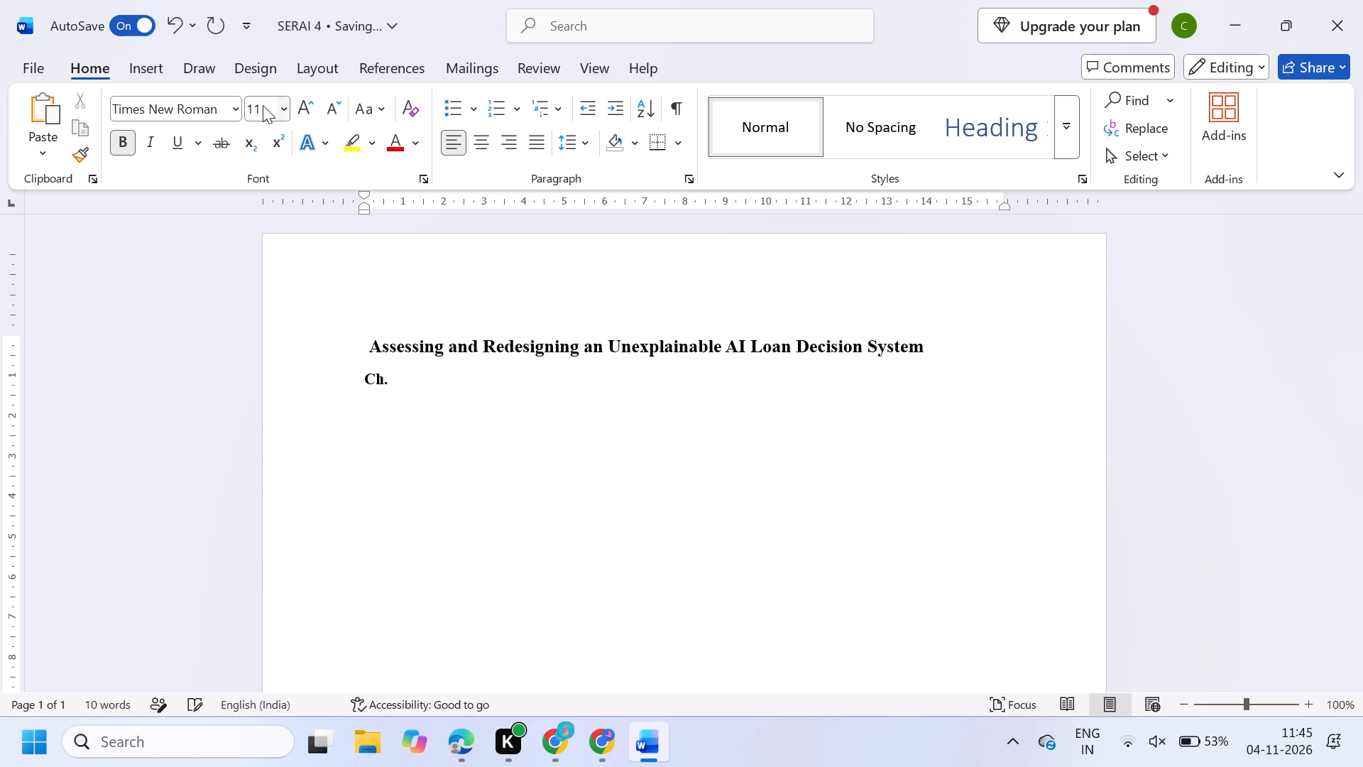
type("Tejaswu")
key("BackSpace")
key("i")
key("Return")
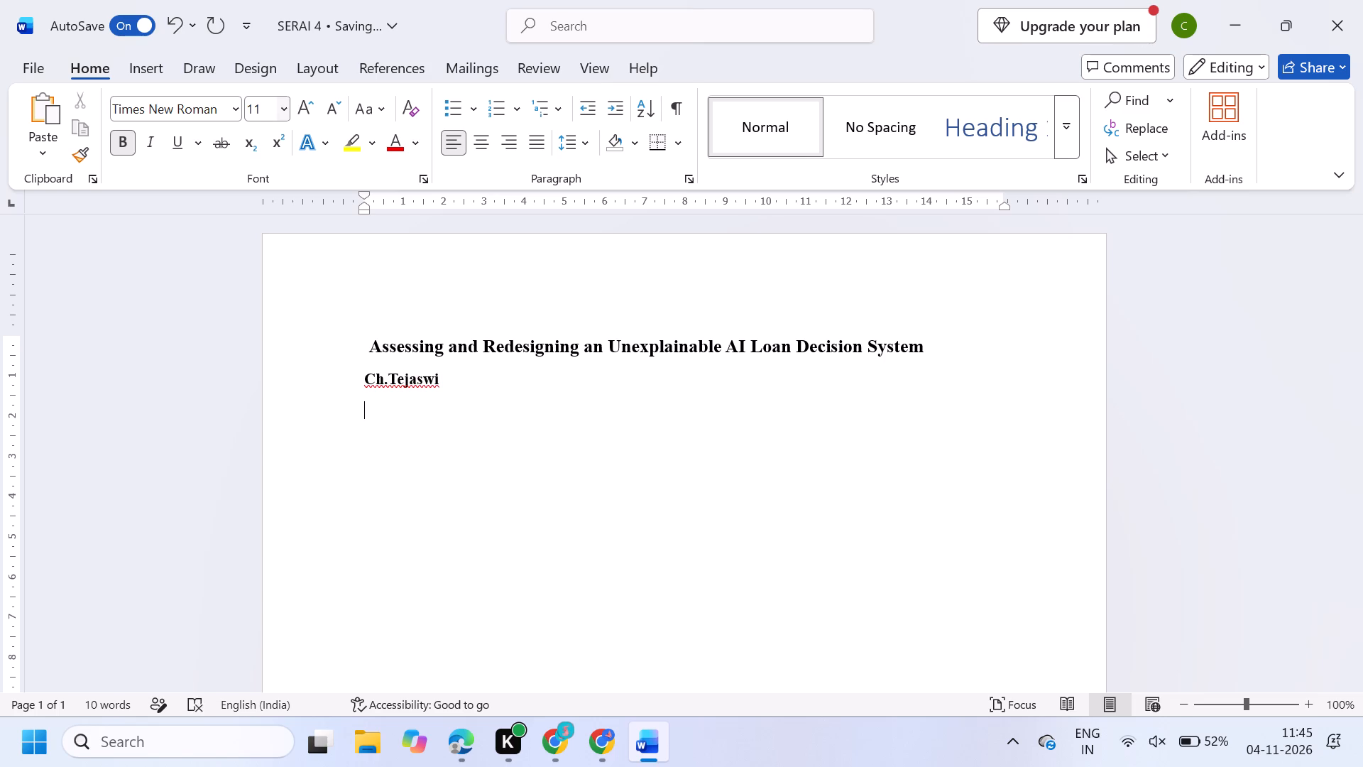
Enter the student's roll number and the batch B-27 on separate lines below the name.
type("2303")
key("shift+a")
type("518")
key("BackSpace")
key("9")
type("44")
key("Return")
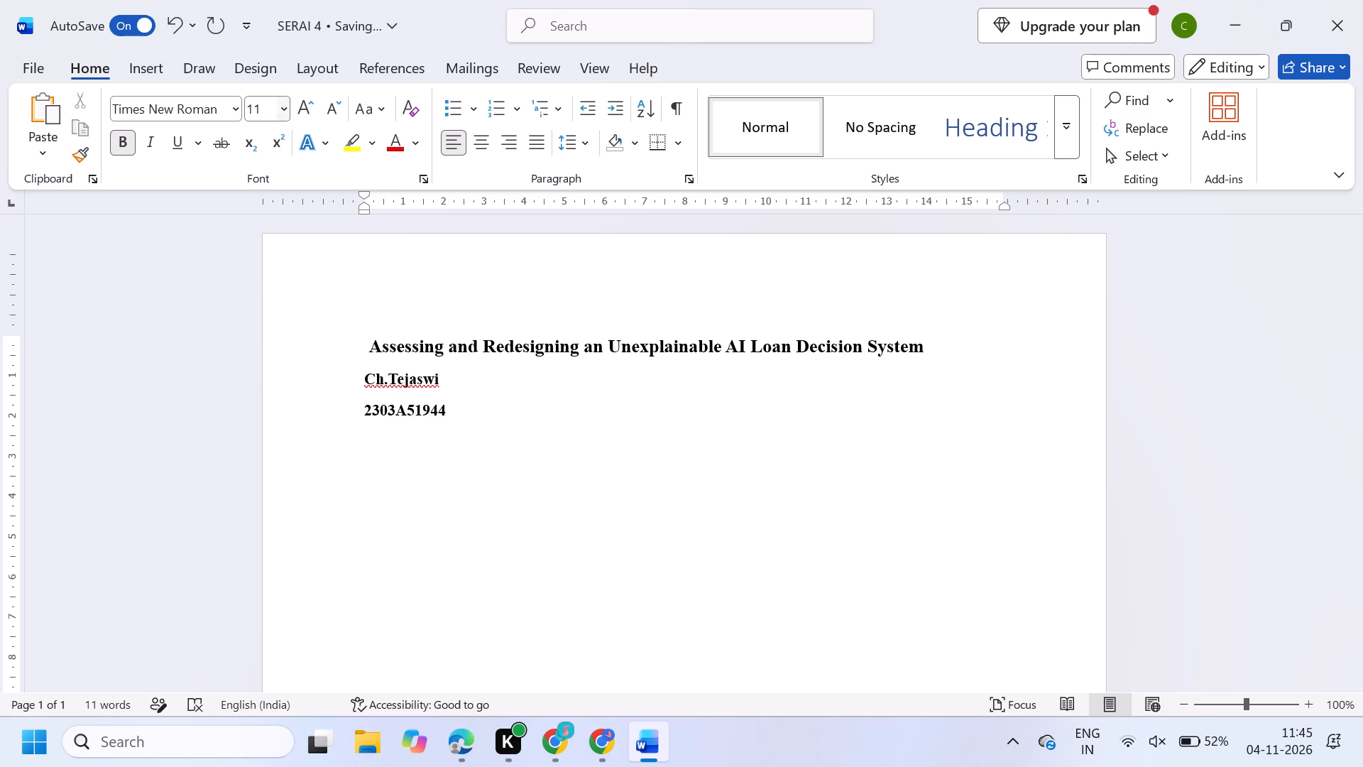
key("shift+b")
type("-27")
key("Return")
Insert a space after the initial in the student's name and add an empty line below B-27.
left_click(386, 377)
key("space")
left_click(408, 433)
key("Return")
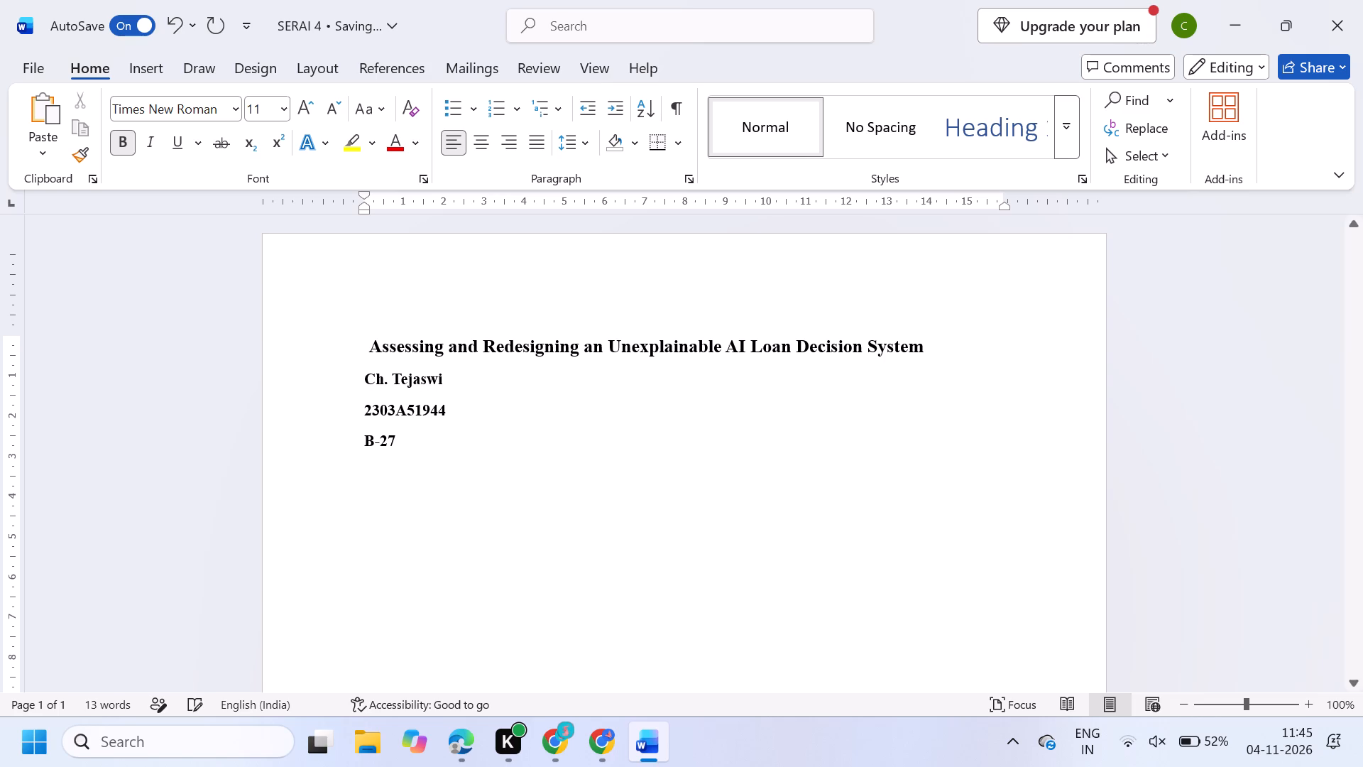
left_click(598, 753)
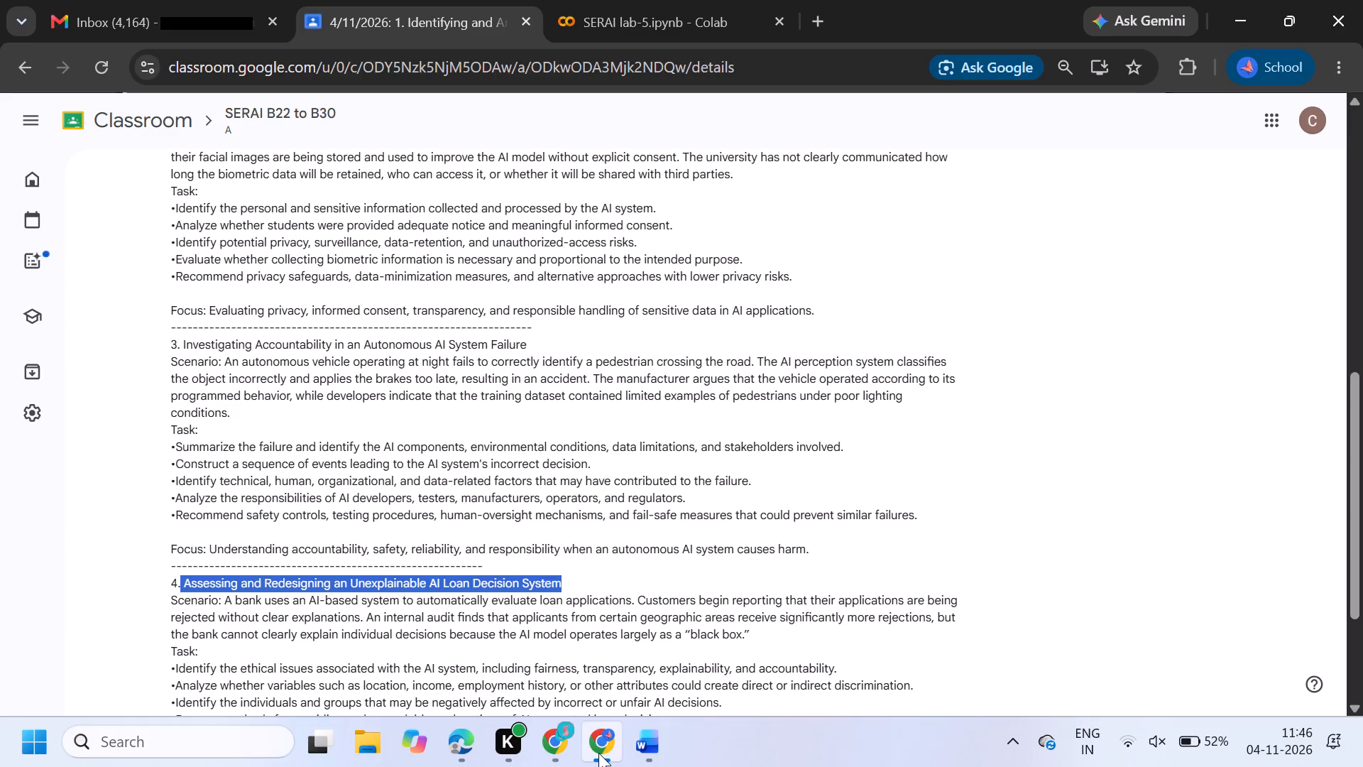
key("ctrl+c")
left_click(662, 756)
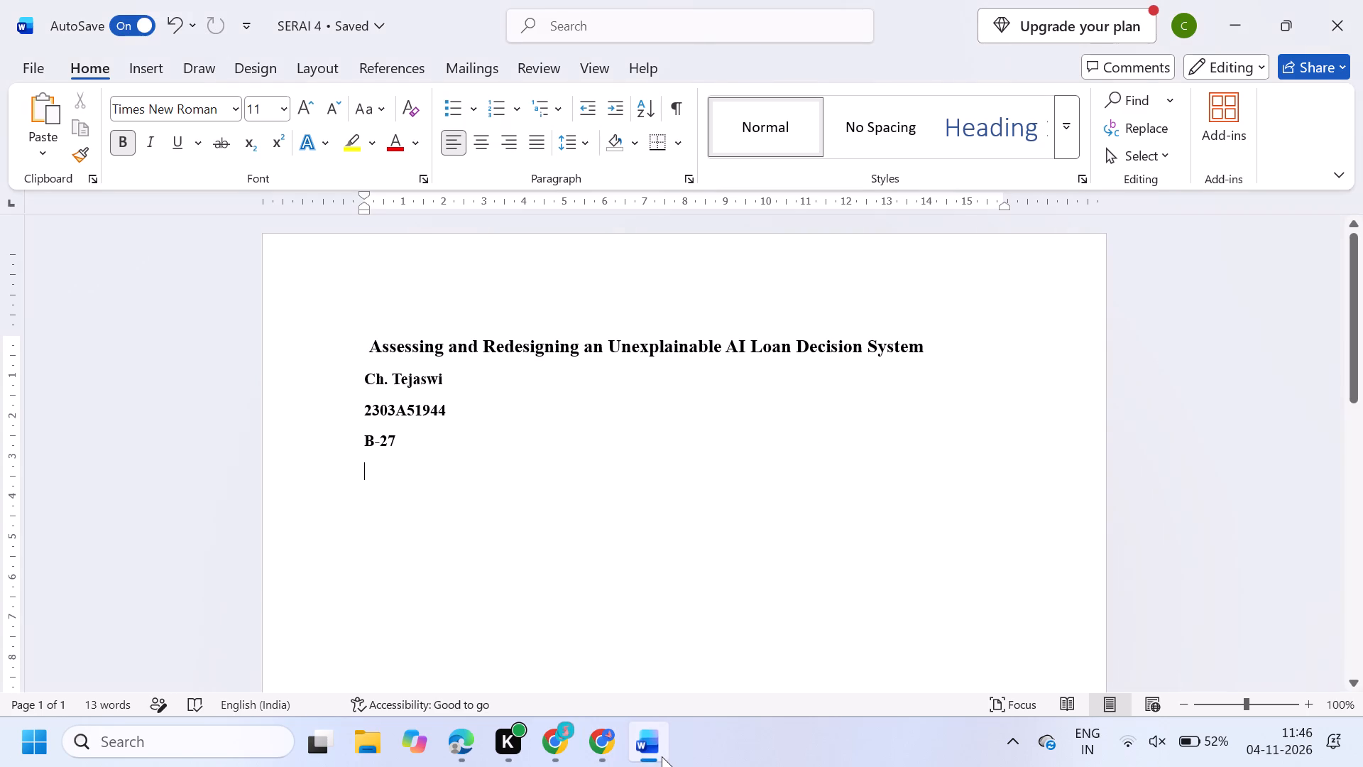
Capture the LOAN APPLICATION DATASET code and output from the SERAI lab-5 Colab notebook and paste the screenshot below B-27 in SERAI 4.
left_click(601, 736)
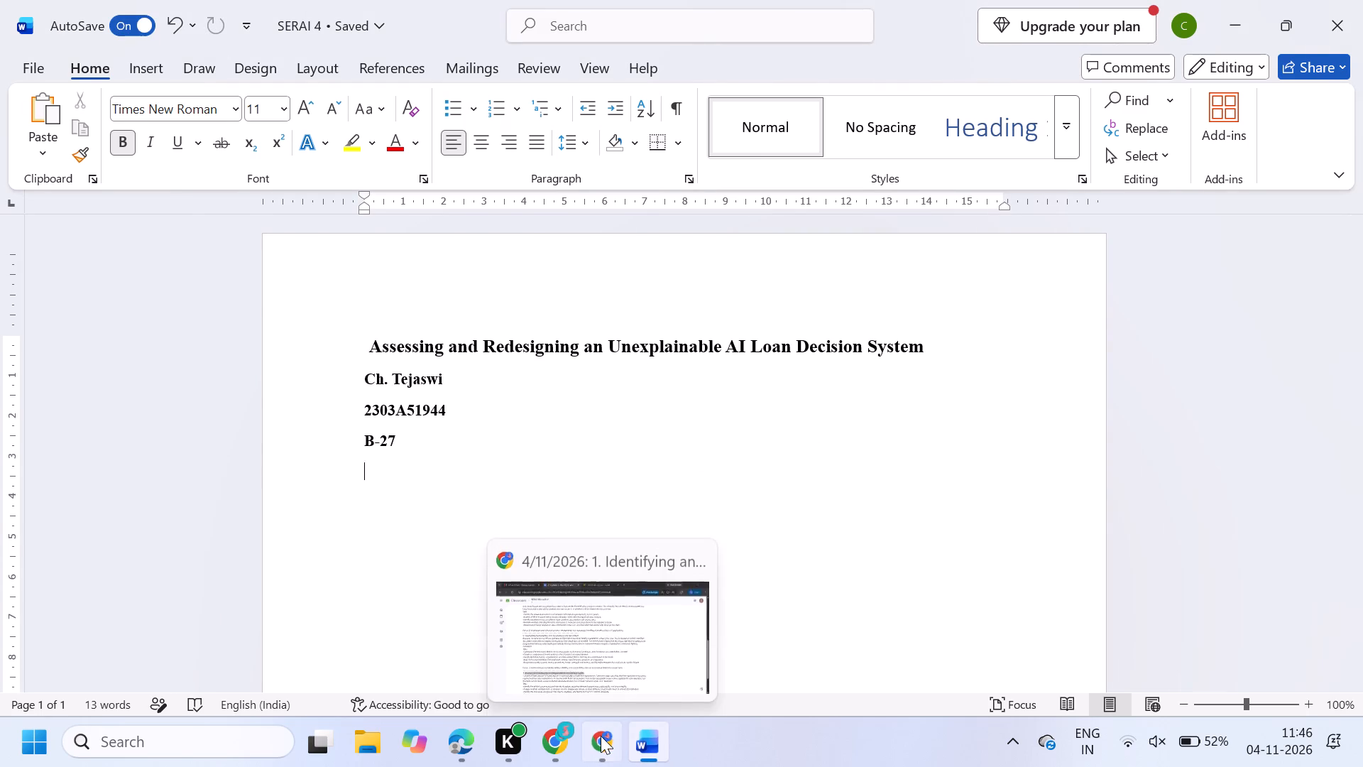
left_click(591, 0)
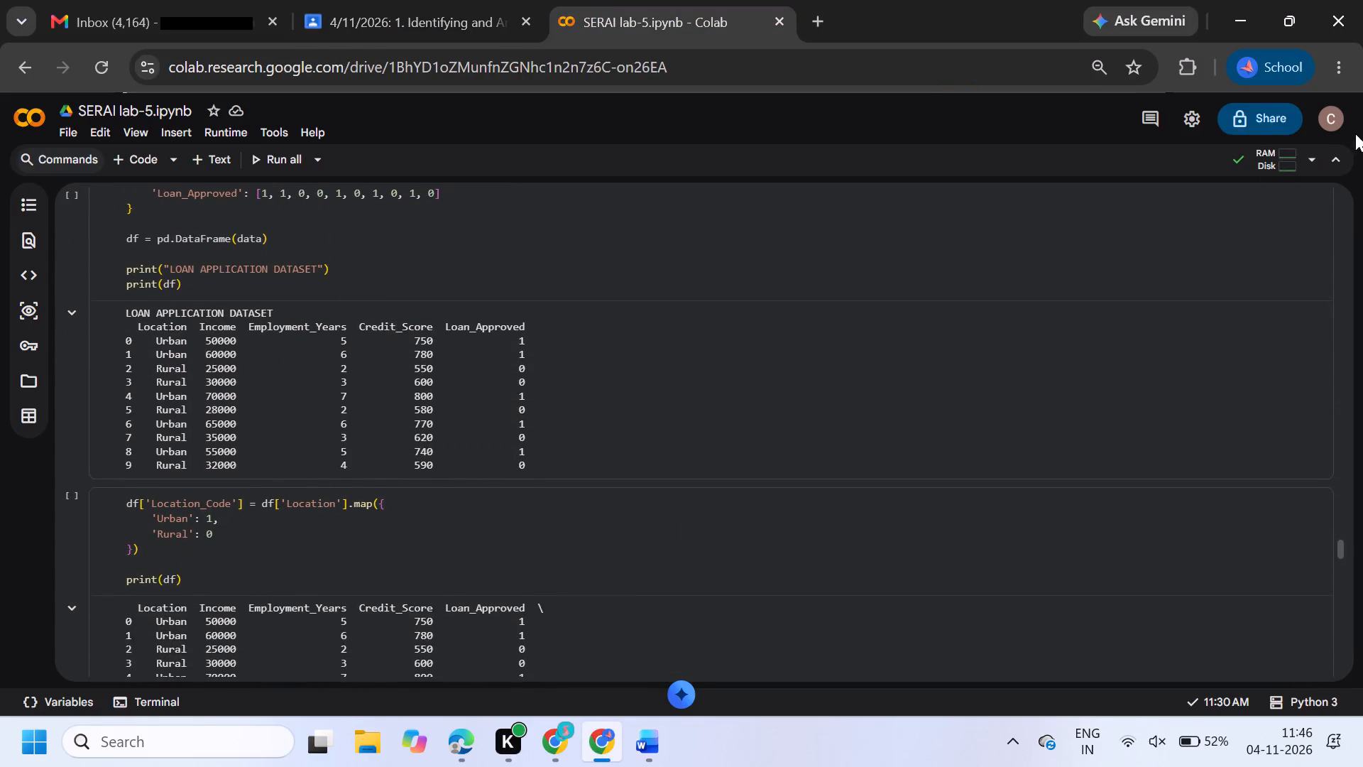
key("Print")
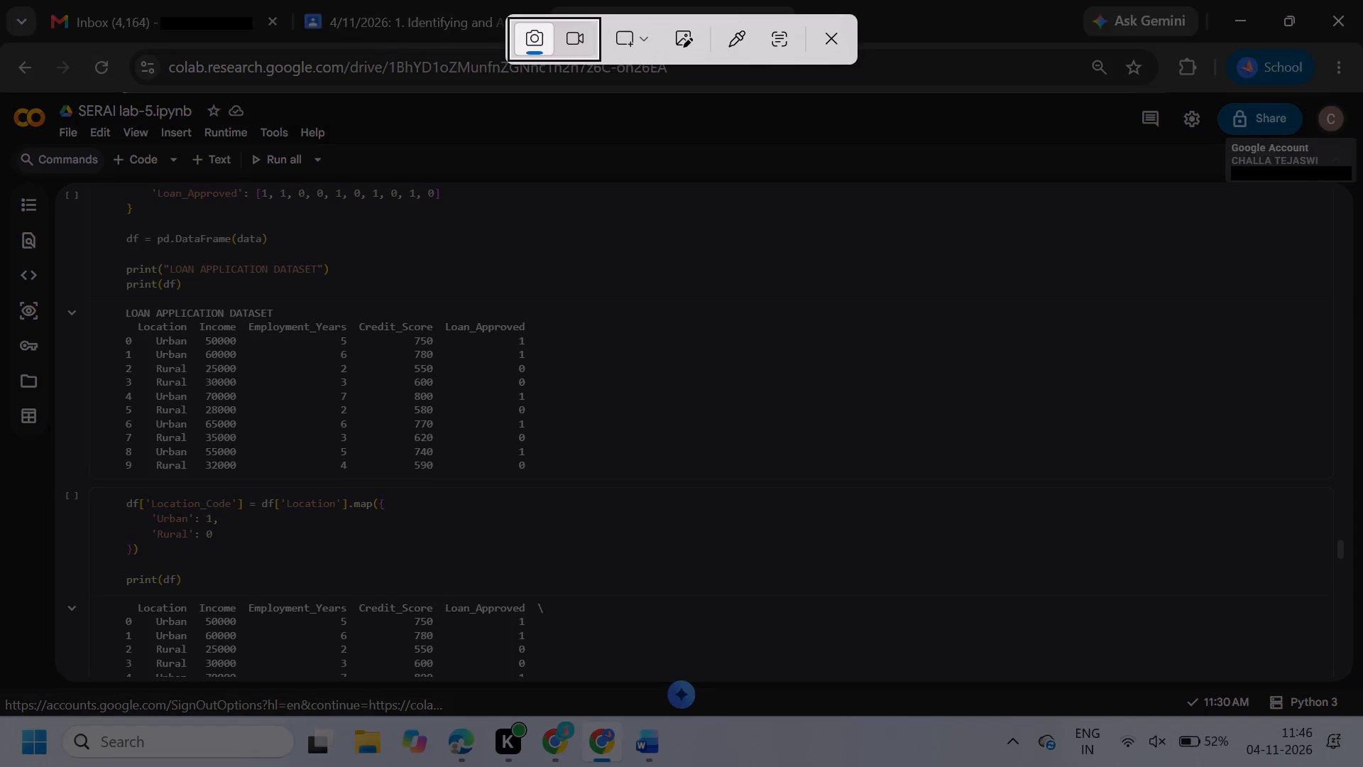
left_click(1, 93)
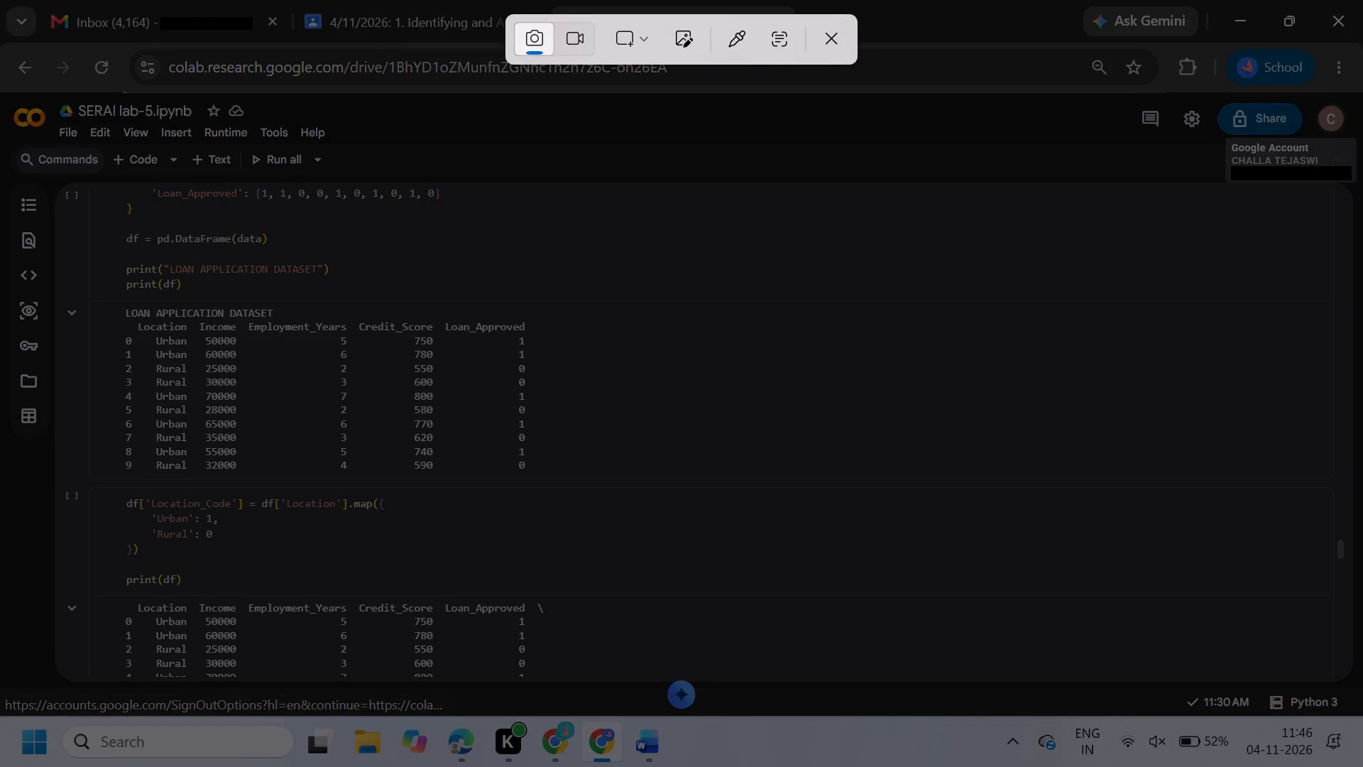
left_click_drag(0, 96, 1052, 645)
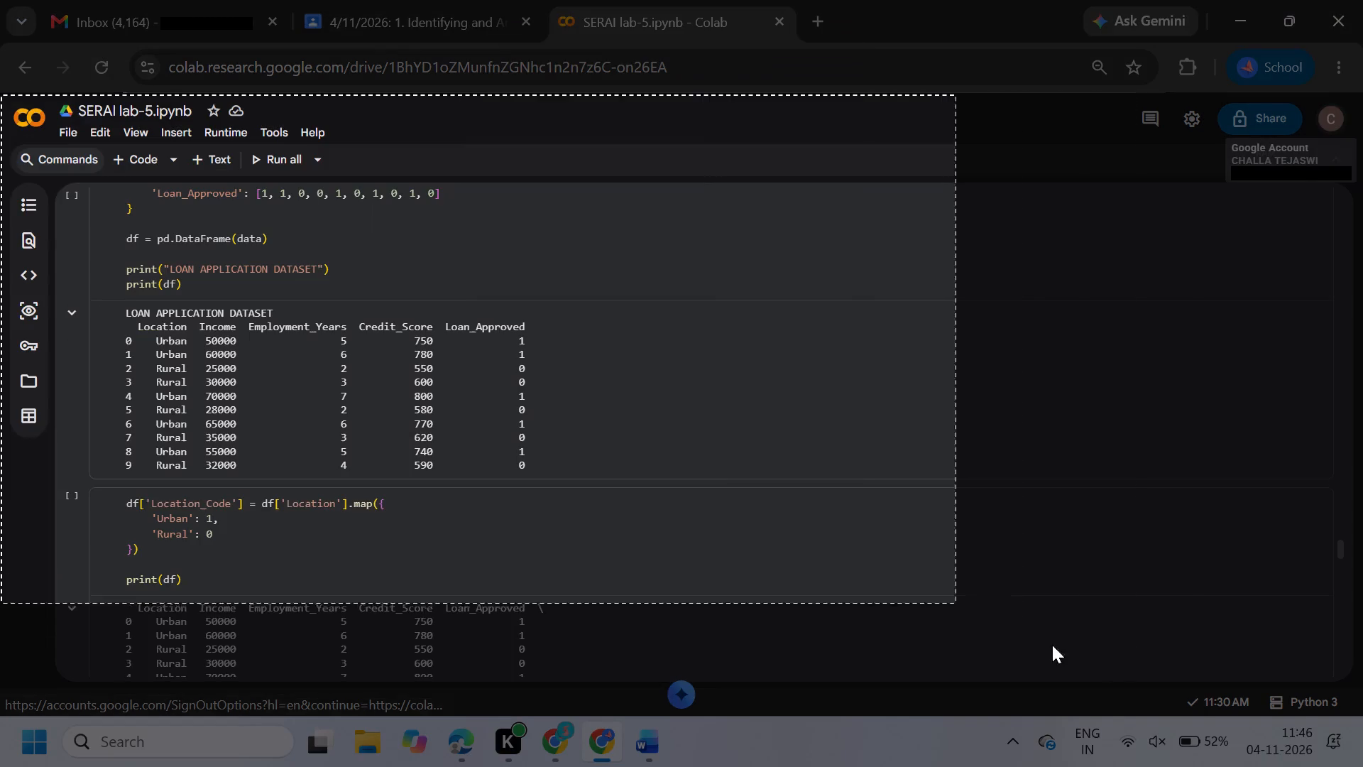
left_click_drag(1052, 645, 1362, 576)
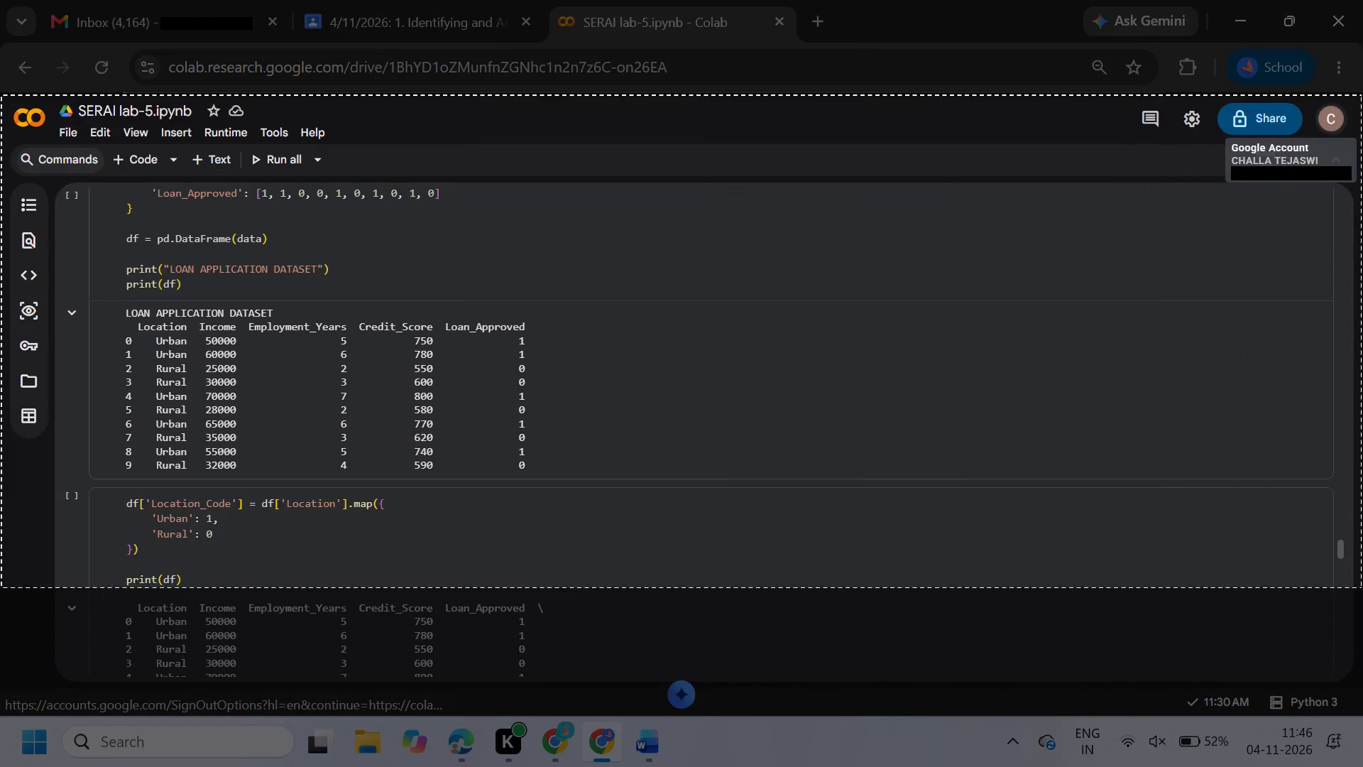
left_click_drag(1362, 576, 1362, 494)
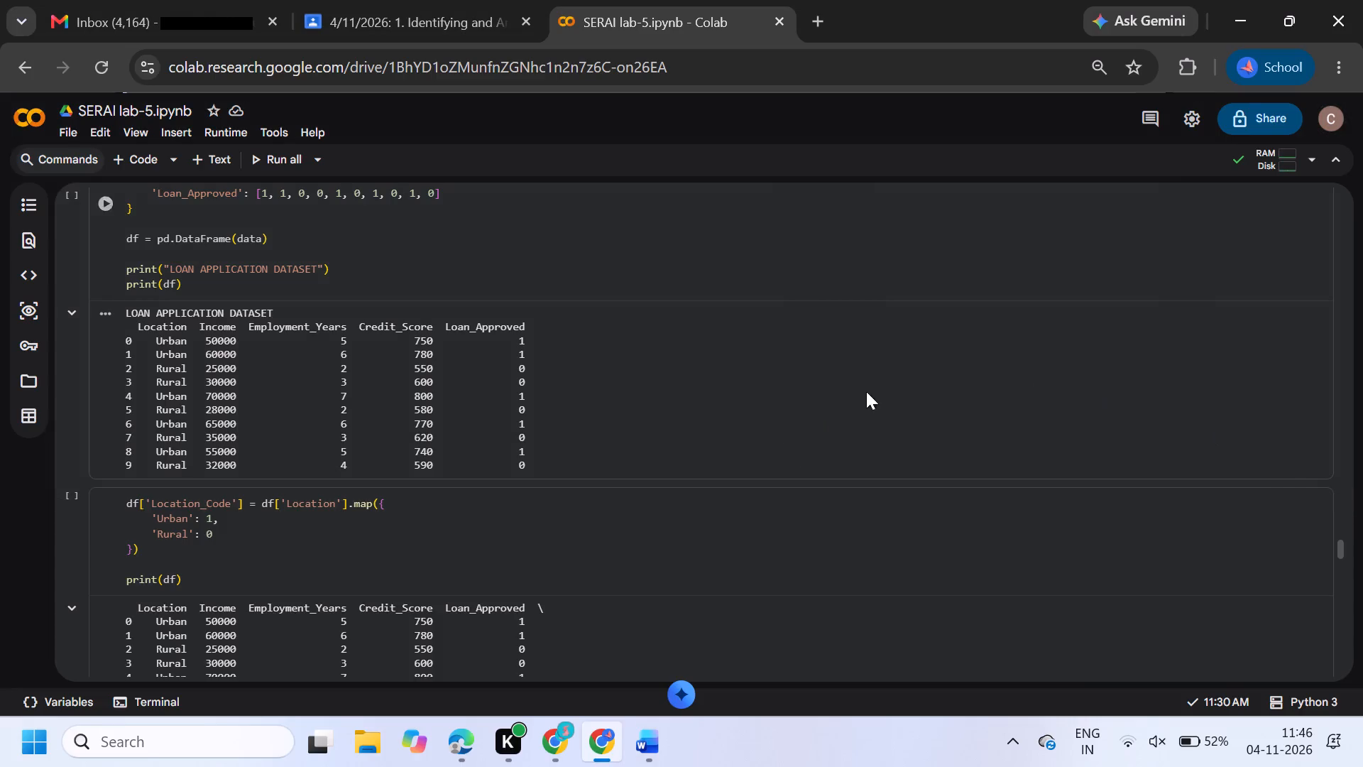
left_click(638, 739)
key("ctrl+v")
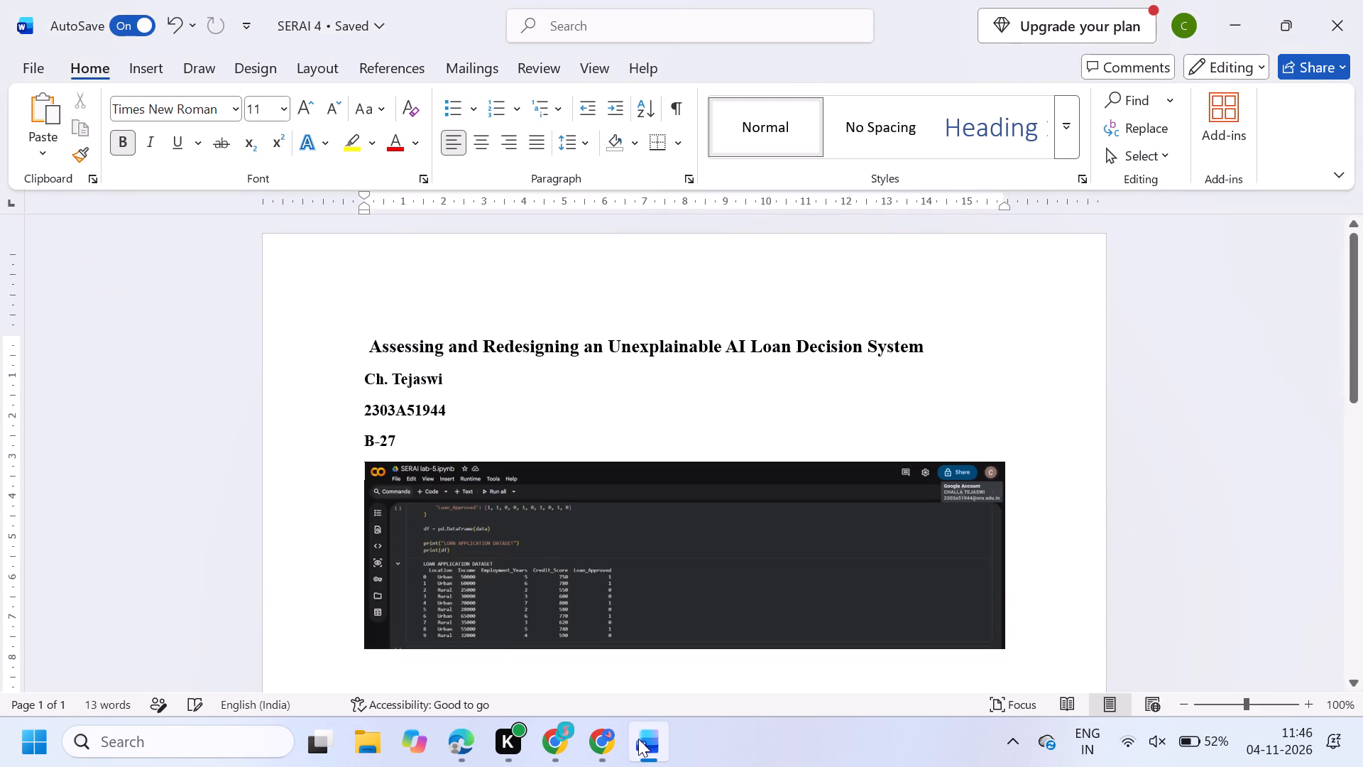
key("Return")
Capture the Location_Code mapping output from the SERAI lab-5 Colab notebook and paste it below the first screenshot in SERAI 4.
left_click(604, 744)
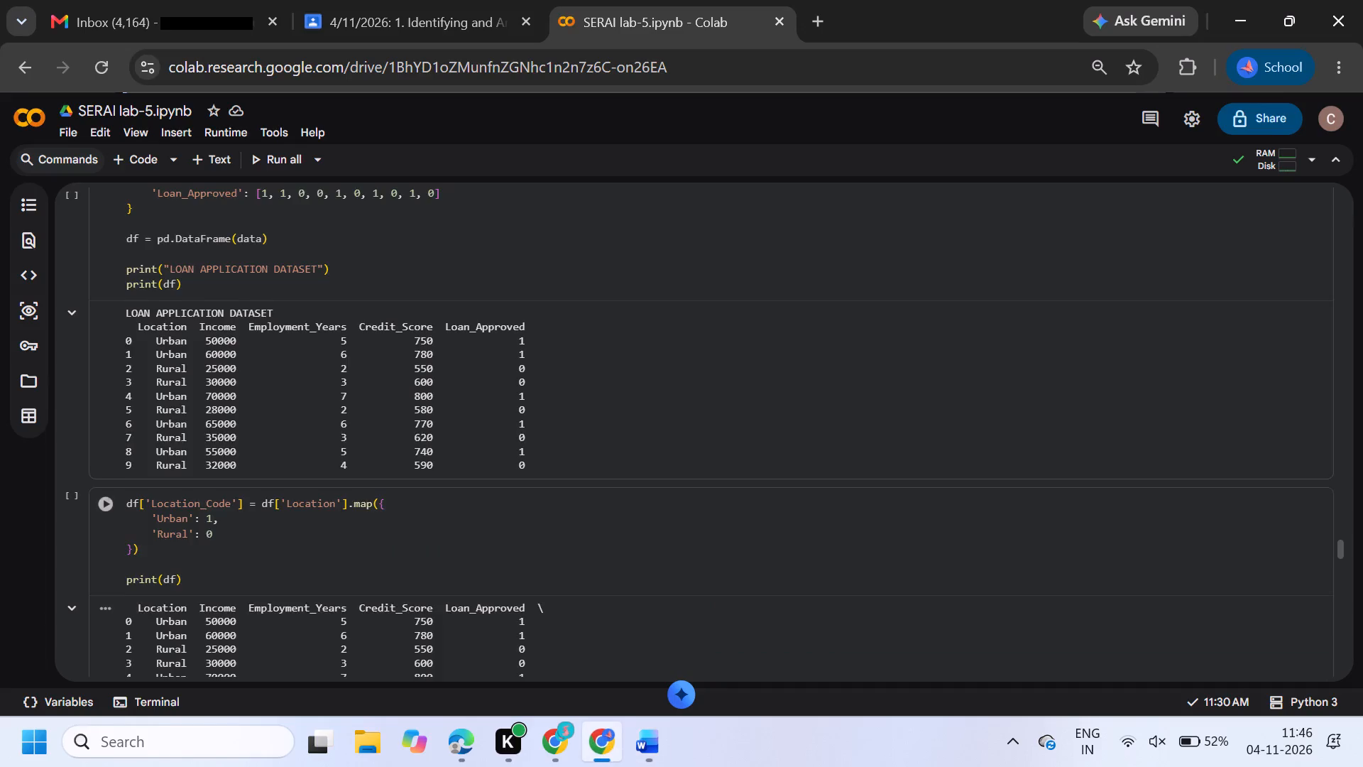
scroll(420, 555, "down", 3)
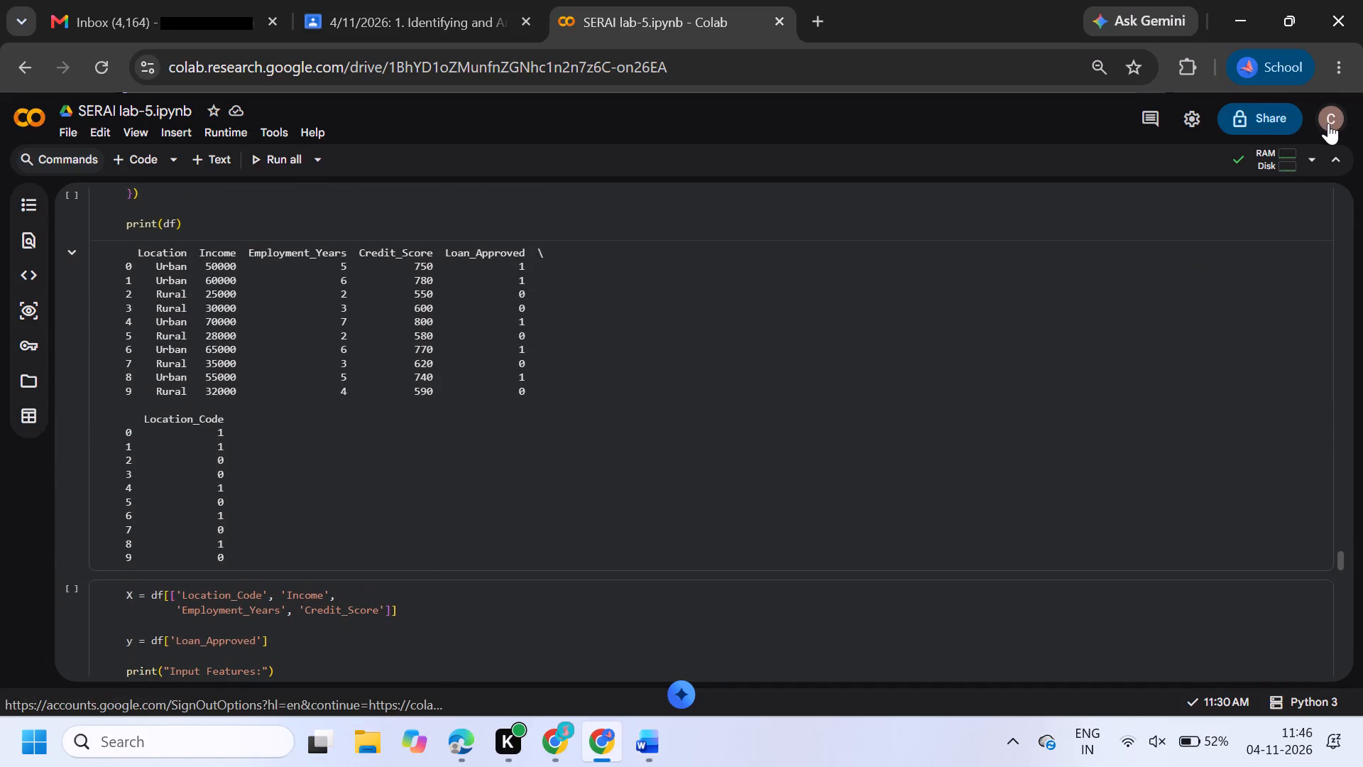
key("Print")
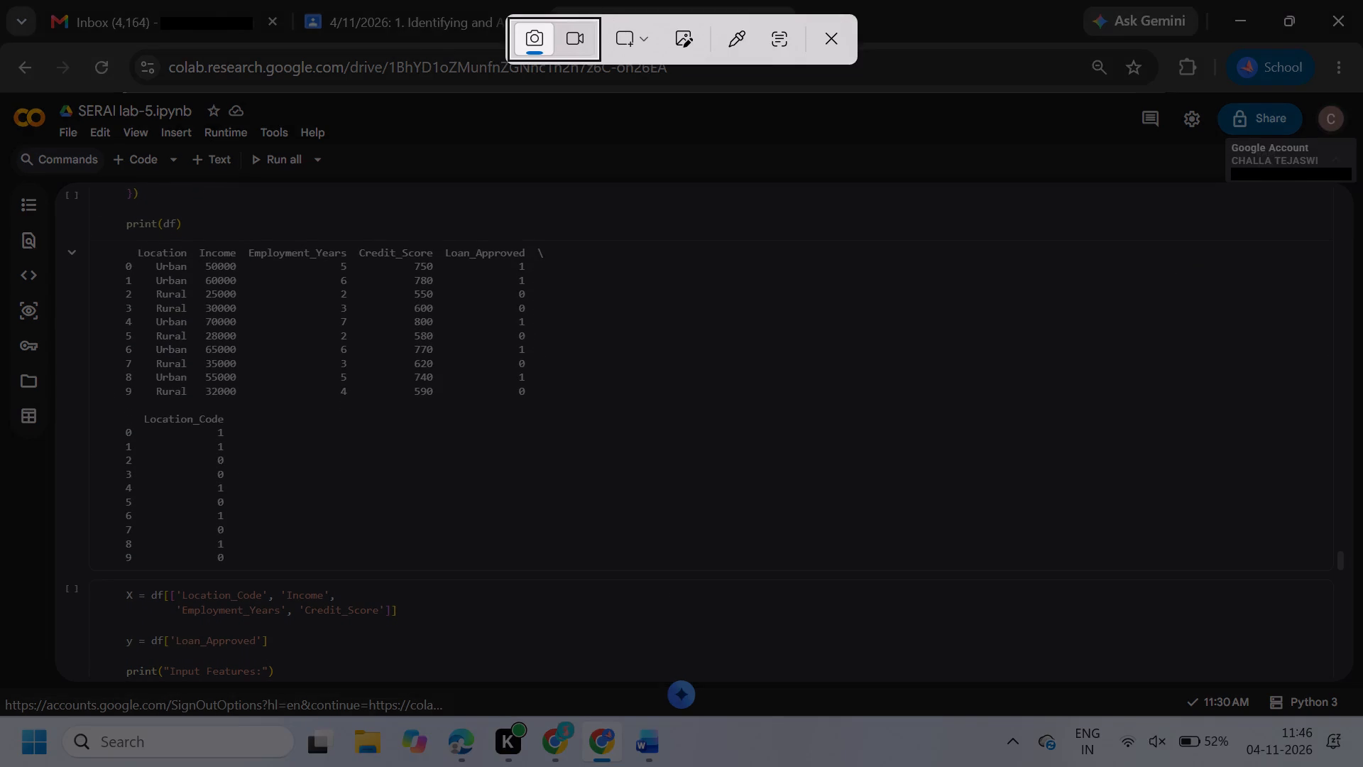
left_click_drag(0, 87, 1362, 576)
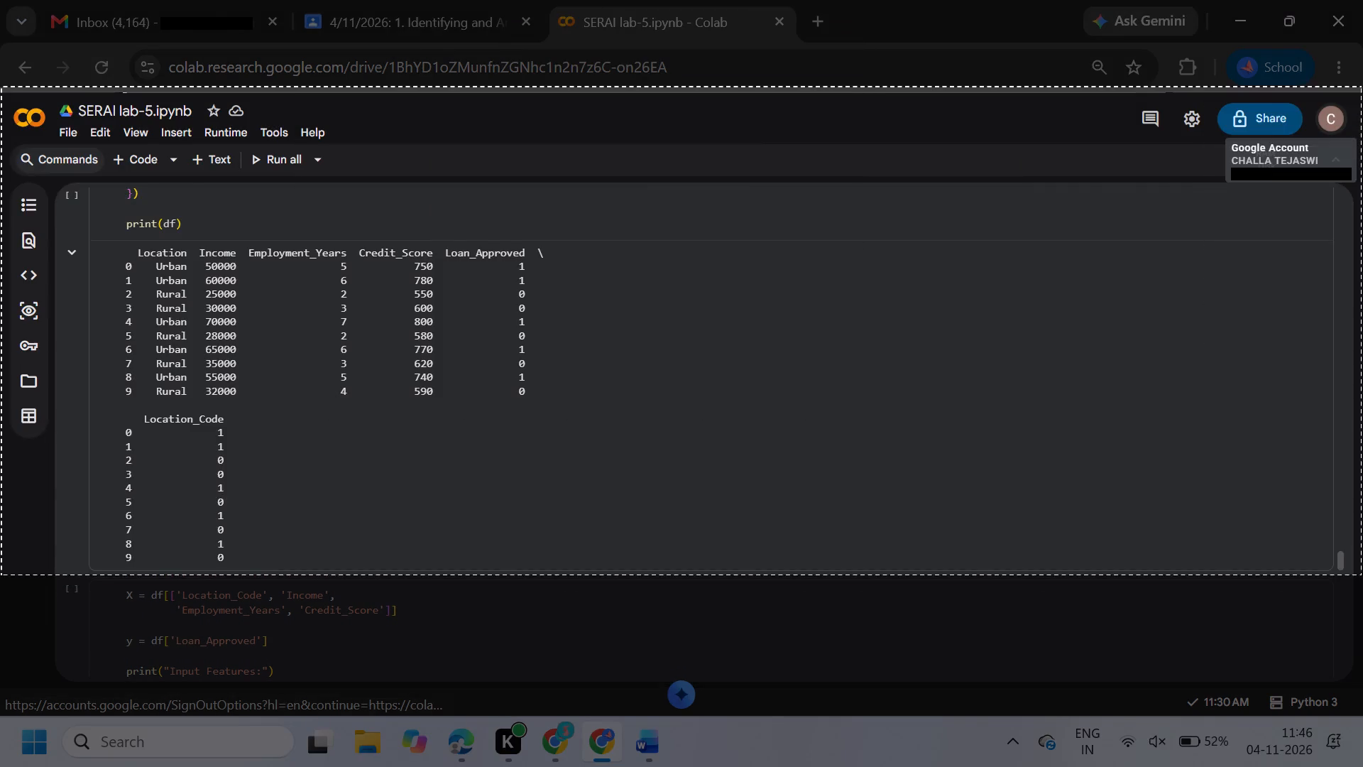
left_click_drag(1362, 576, 1362, 580)
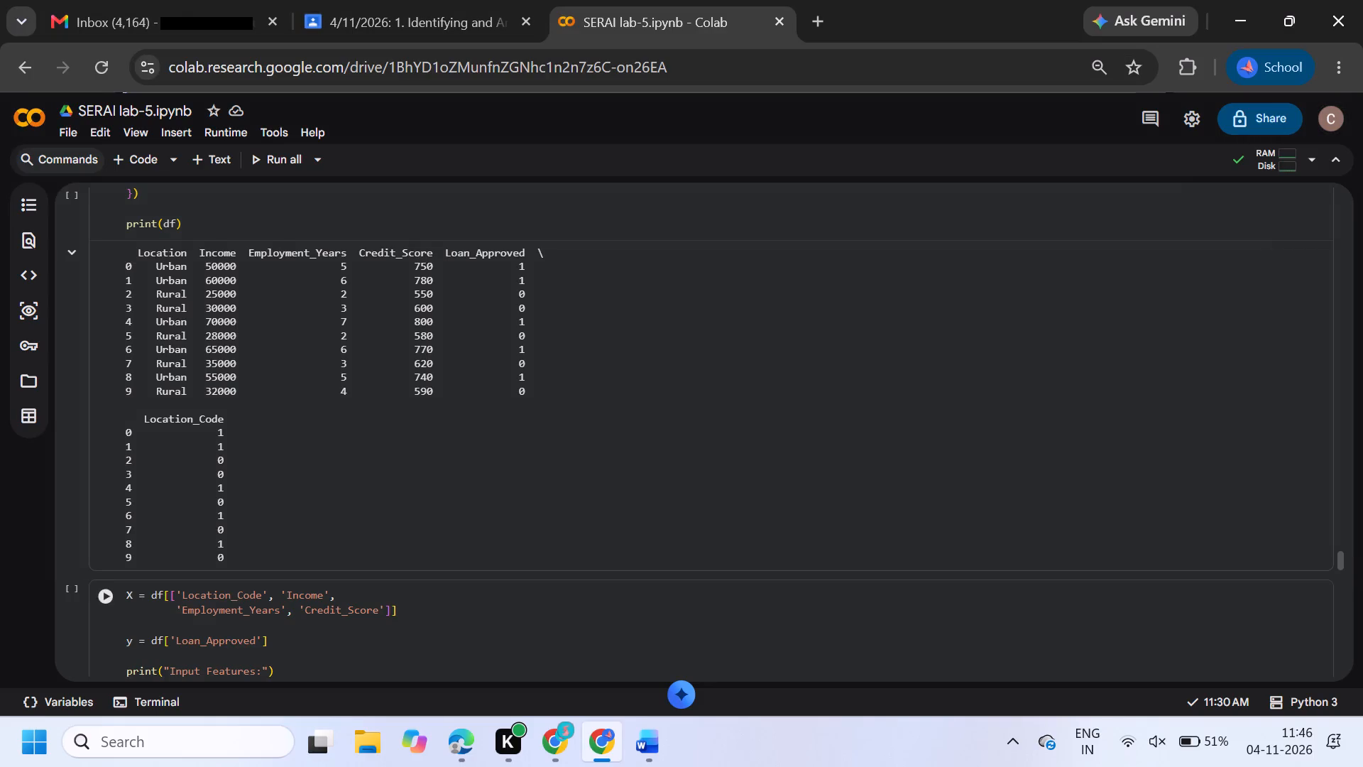
left_click(639, 732)
key("ctrl+v")
key("Return")
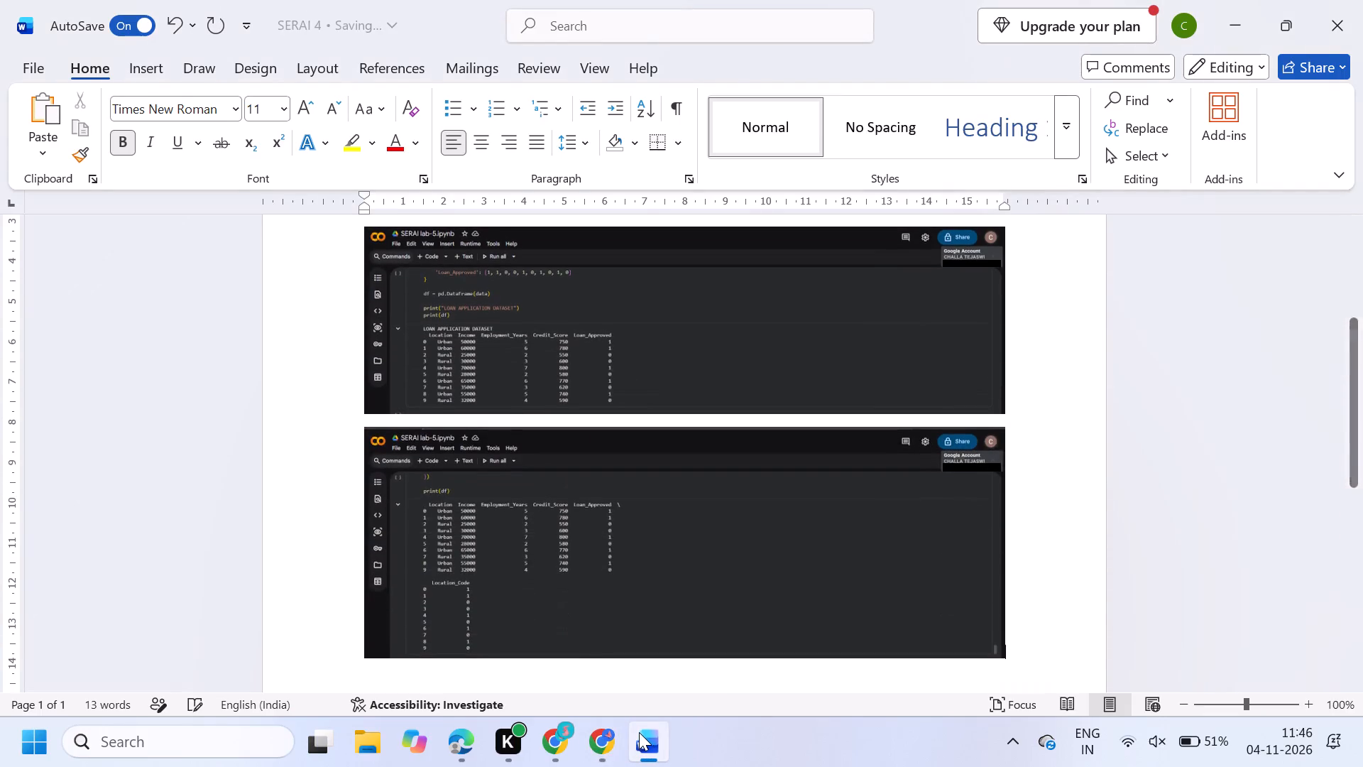
Capture the Input Features and Target code and output from the Colab notebook and paste it below the Location_Code screenshot in SERAI 4.
left_click(623, 734)
scroll(501, 567, "down", 2)
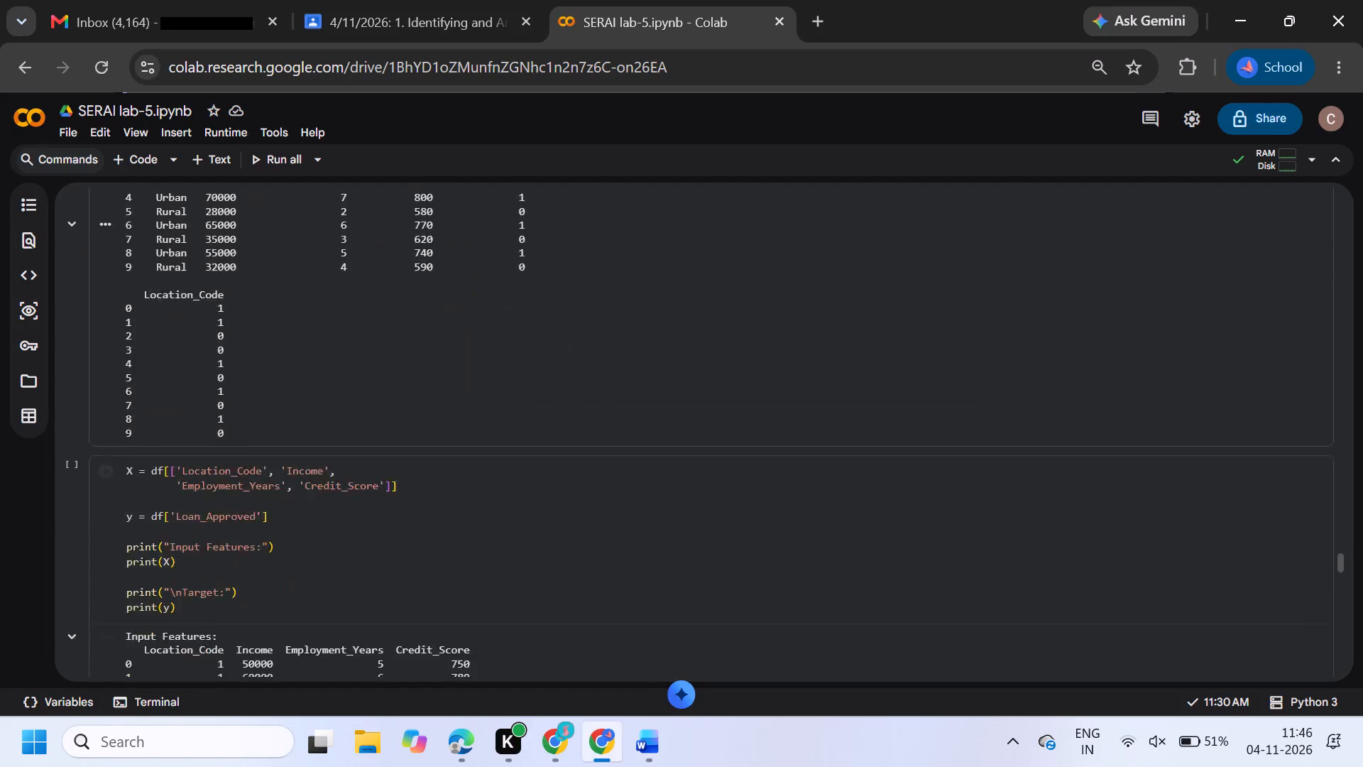
scroll(501, 567, "down", 3)
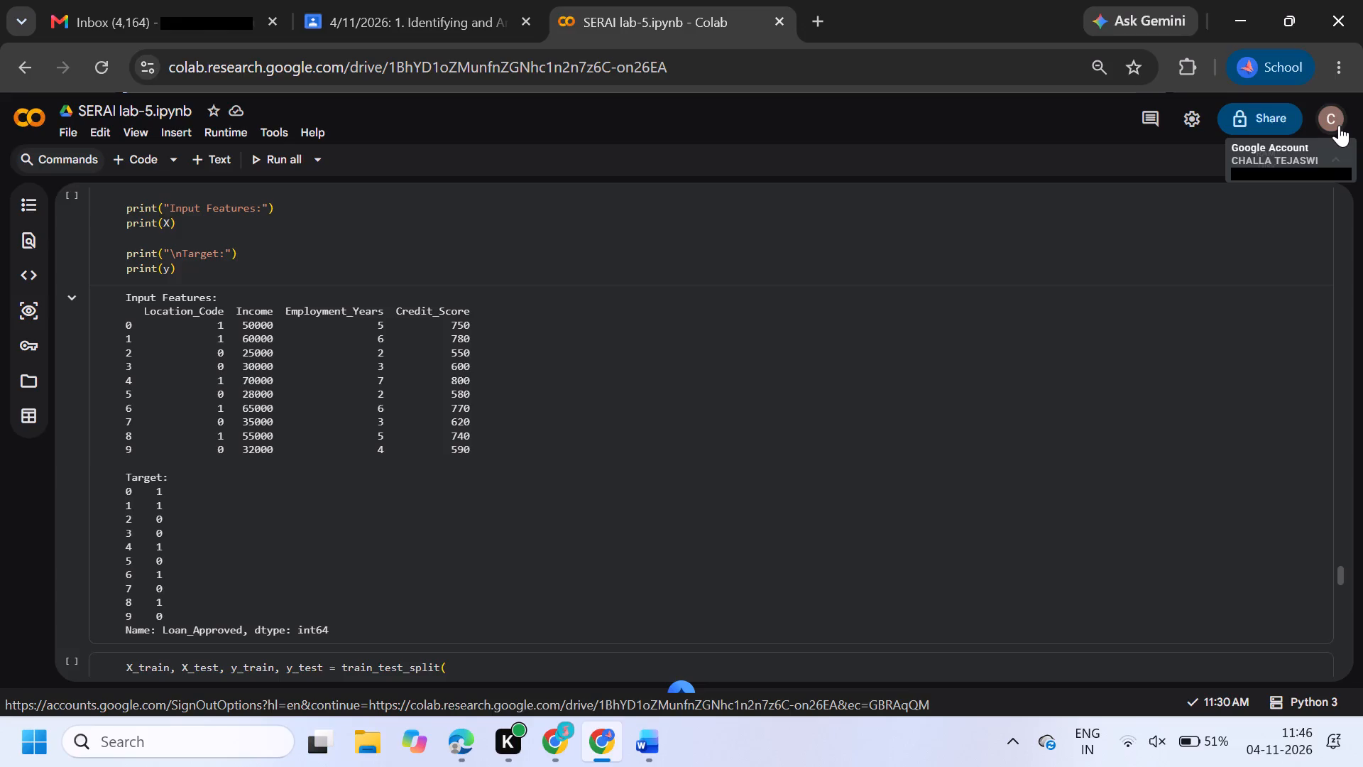
key("Print")
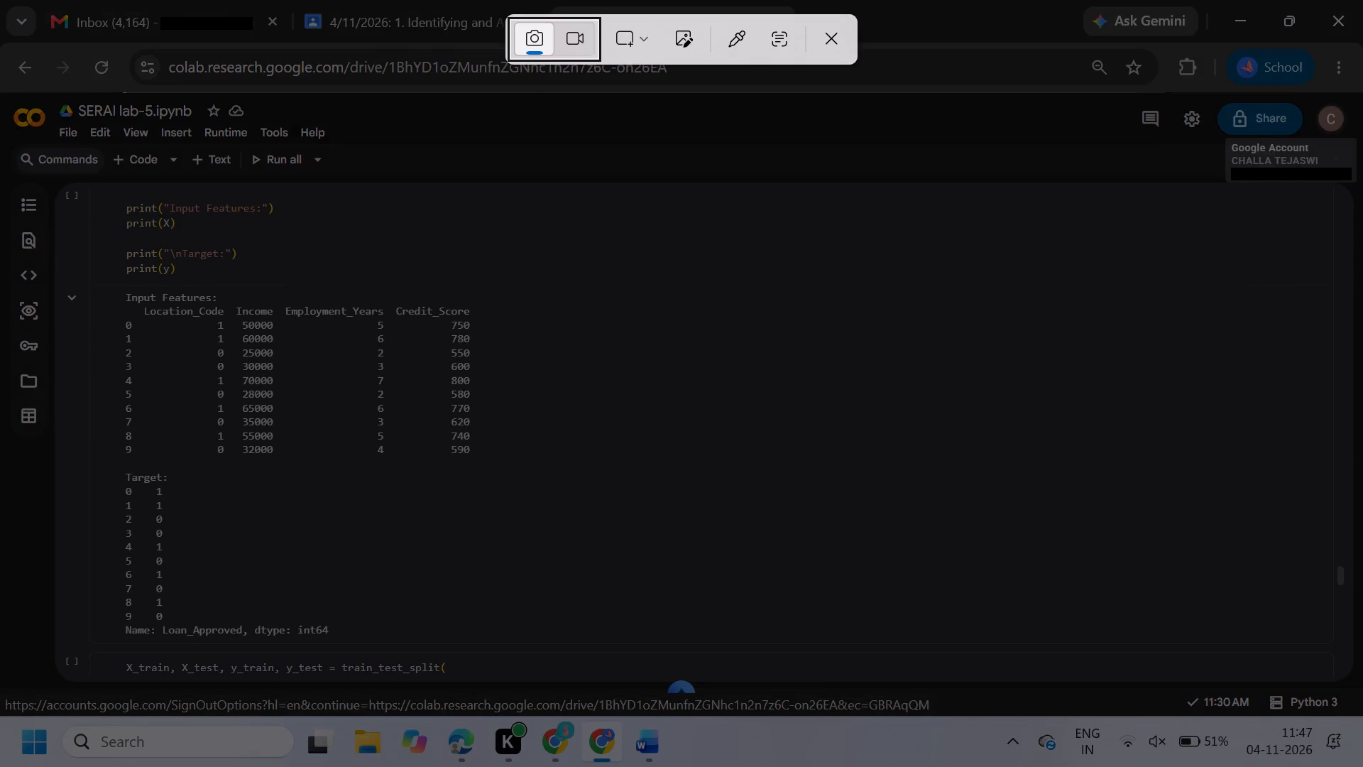
left_click_drag(0, 86, 1242, 651)
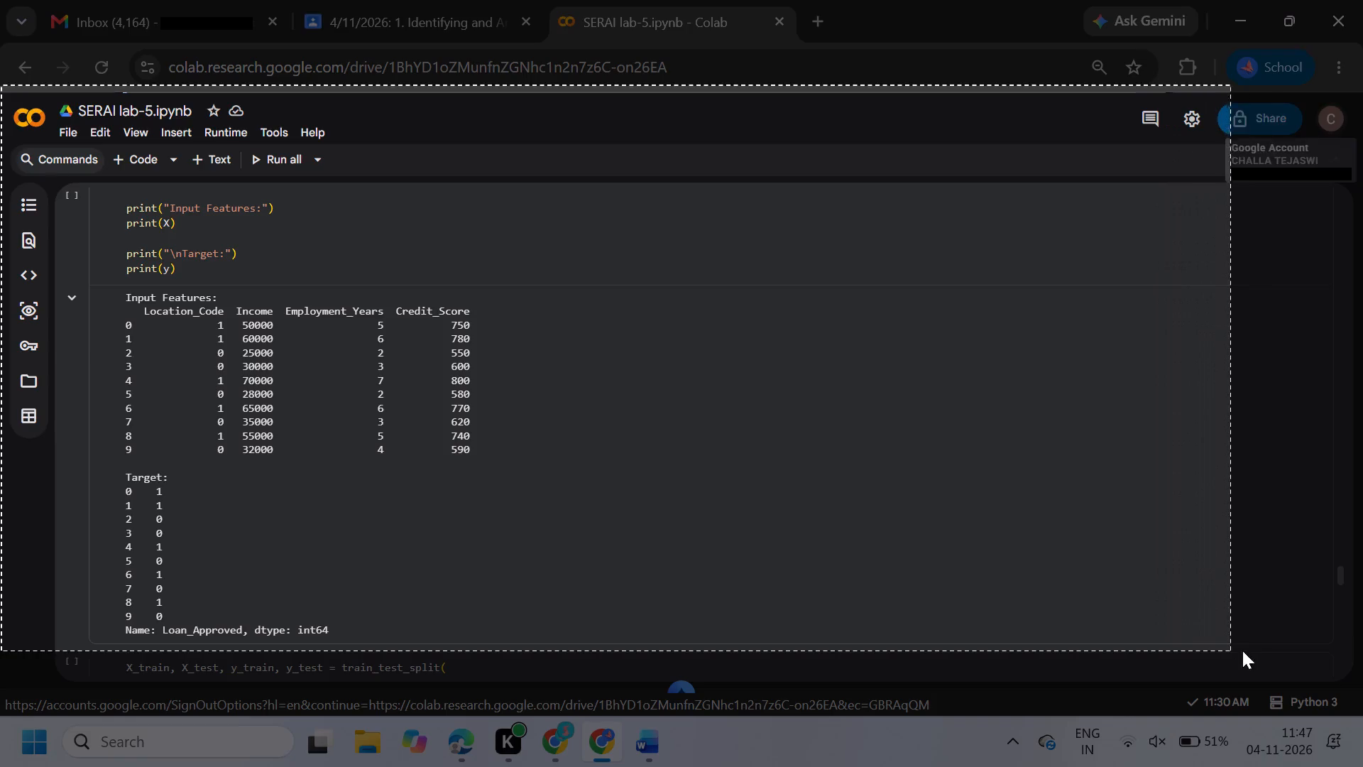
left_click_drag(1242, 651, 1362, 646)
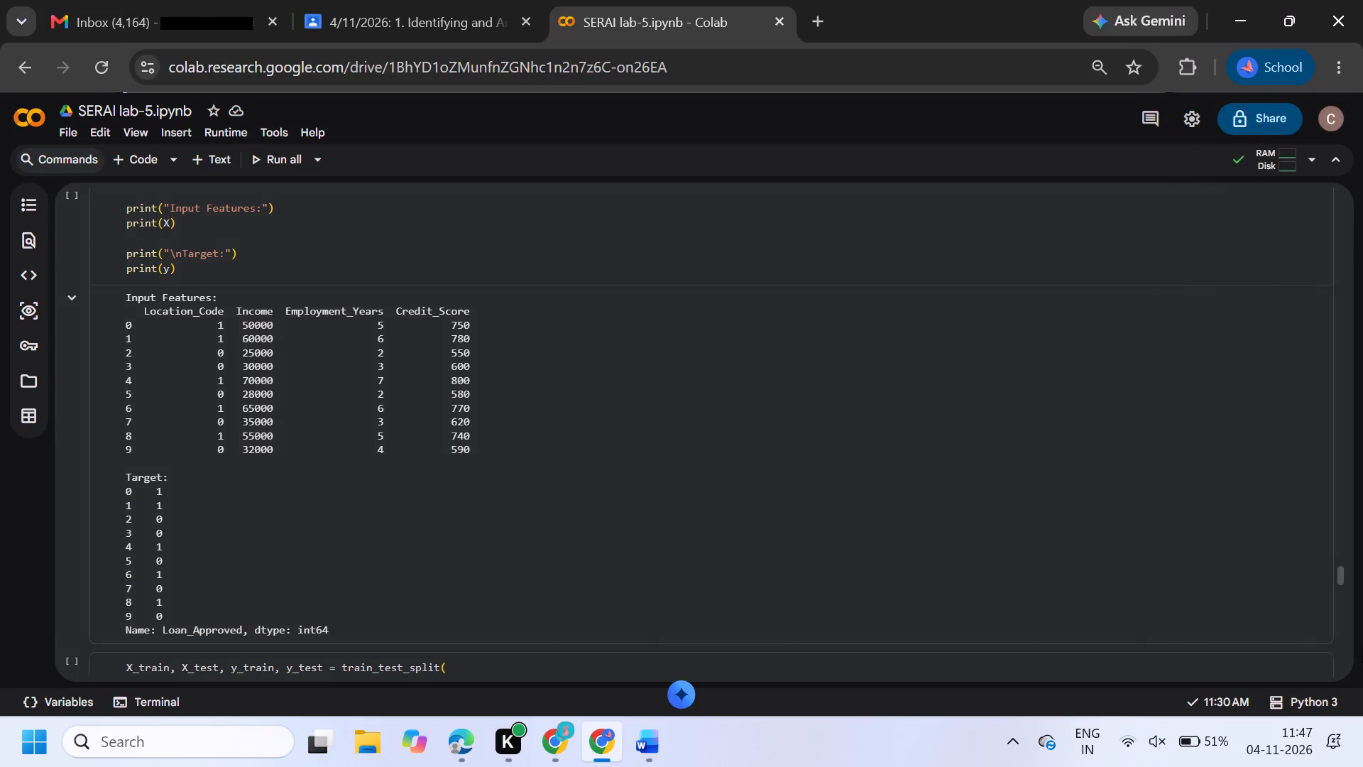
left_click(643, 735)
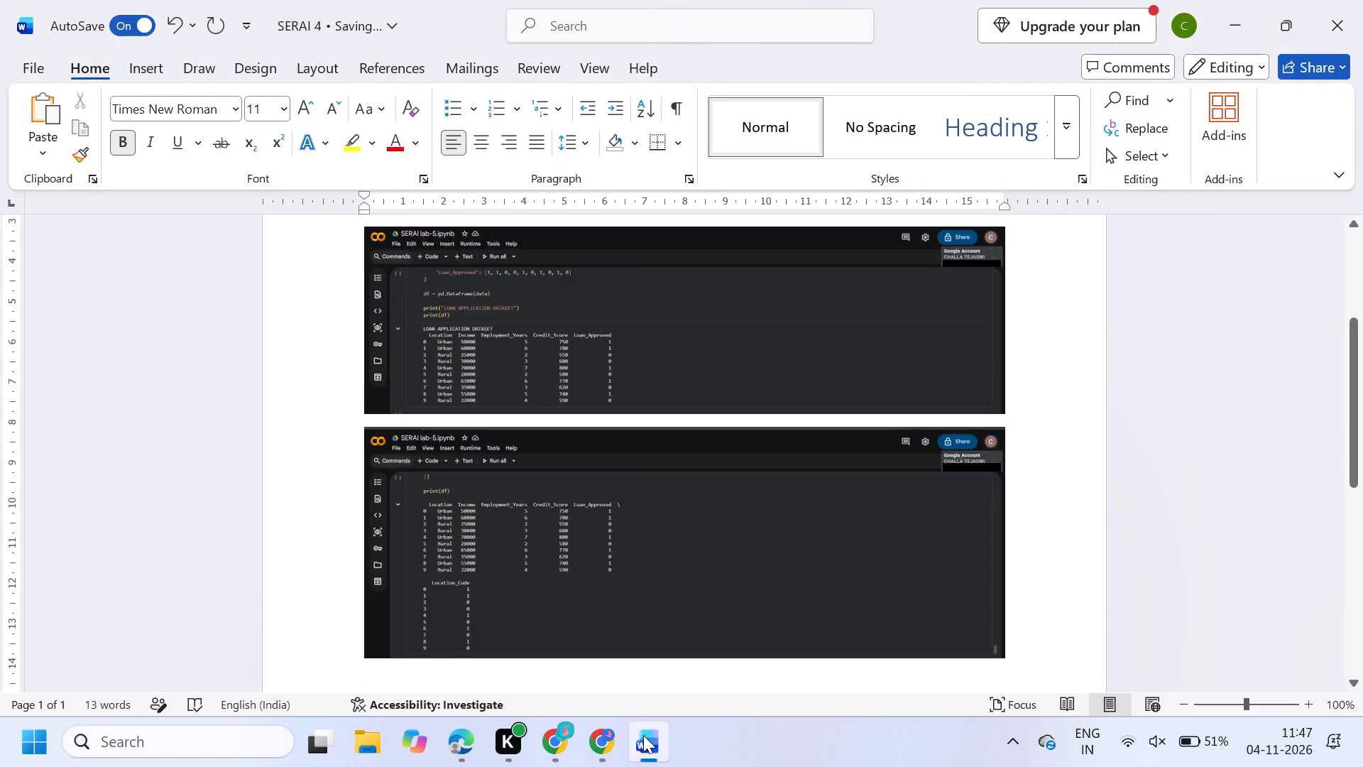
key("ctrl+v")
key("Return")
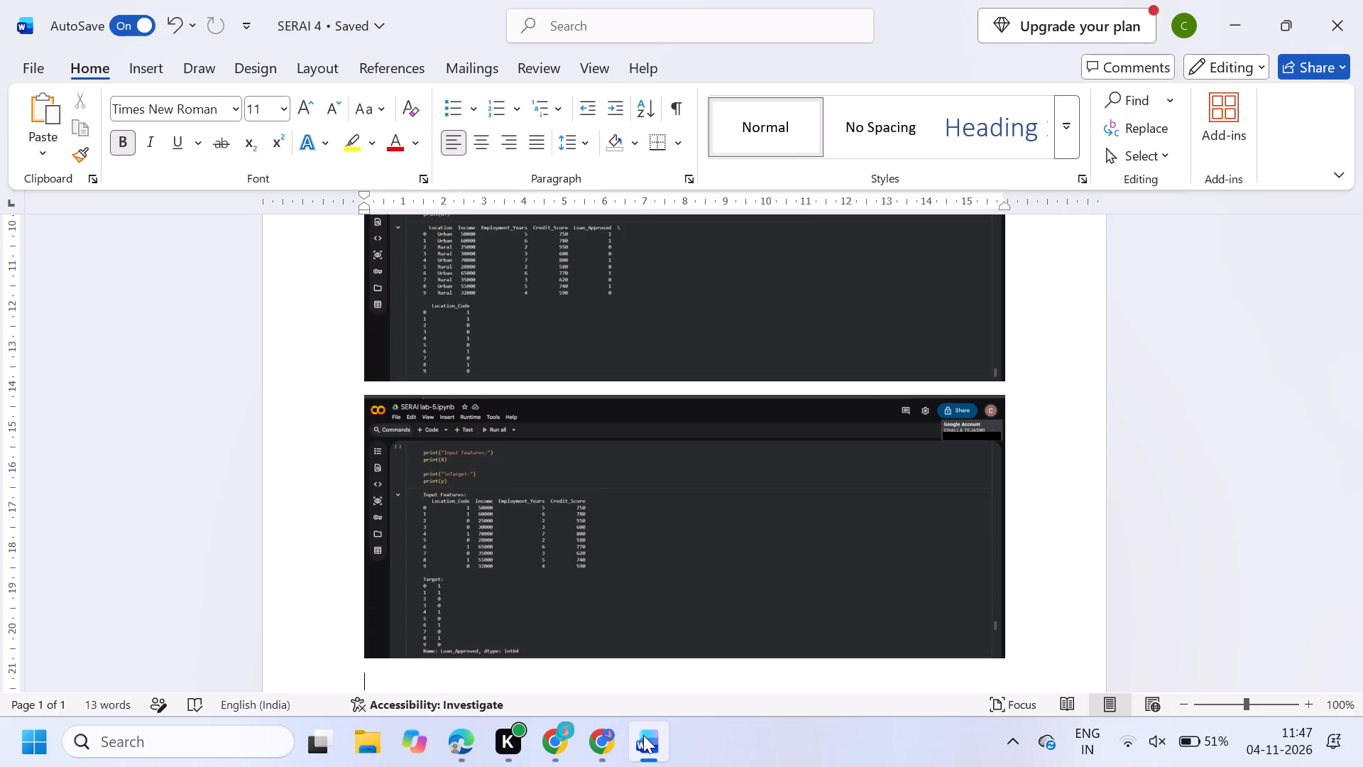
Capture the DecisionTreeClassifier training and LOAN PREDICTION RESULTS cells from Colab and paste the screenshot below the Input Features image in SERAI 4.
left_click(613, 752)
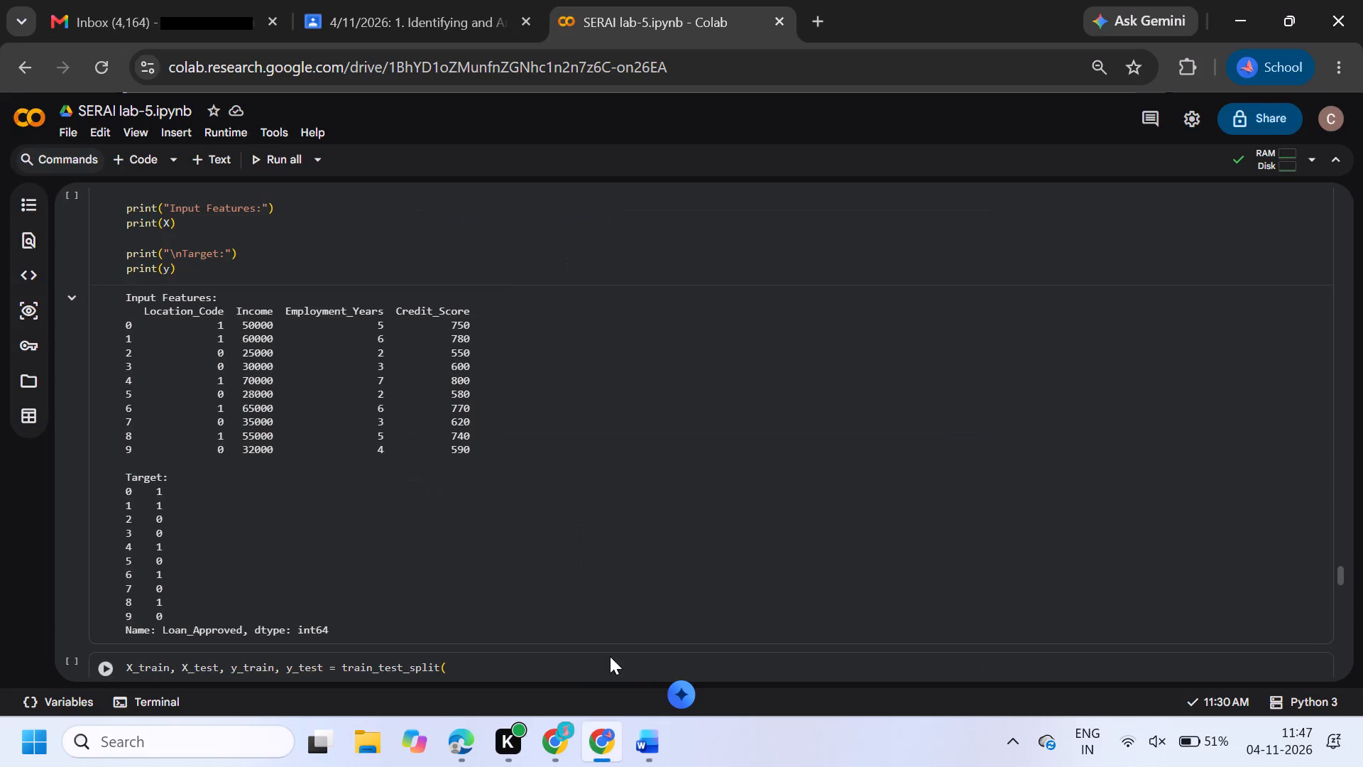
scroll(610, 656, "down", 5)
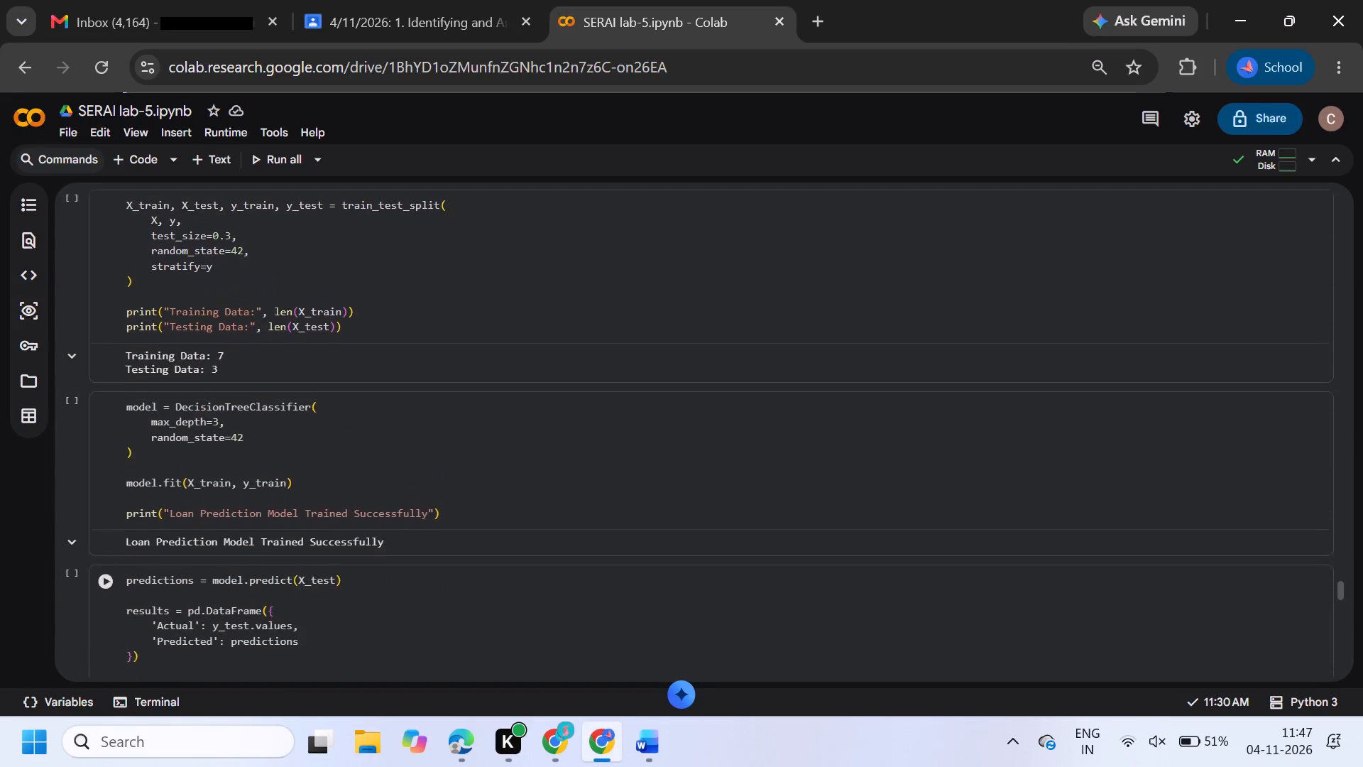
scroll(610, 656, "down", 2)
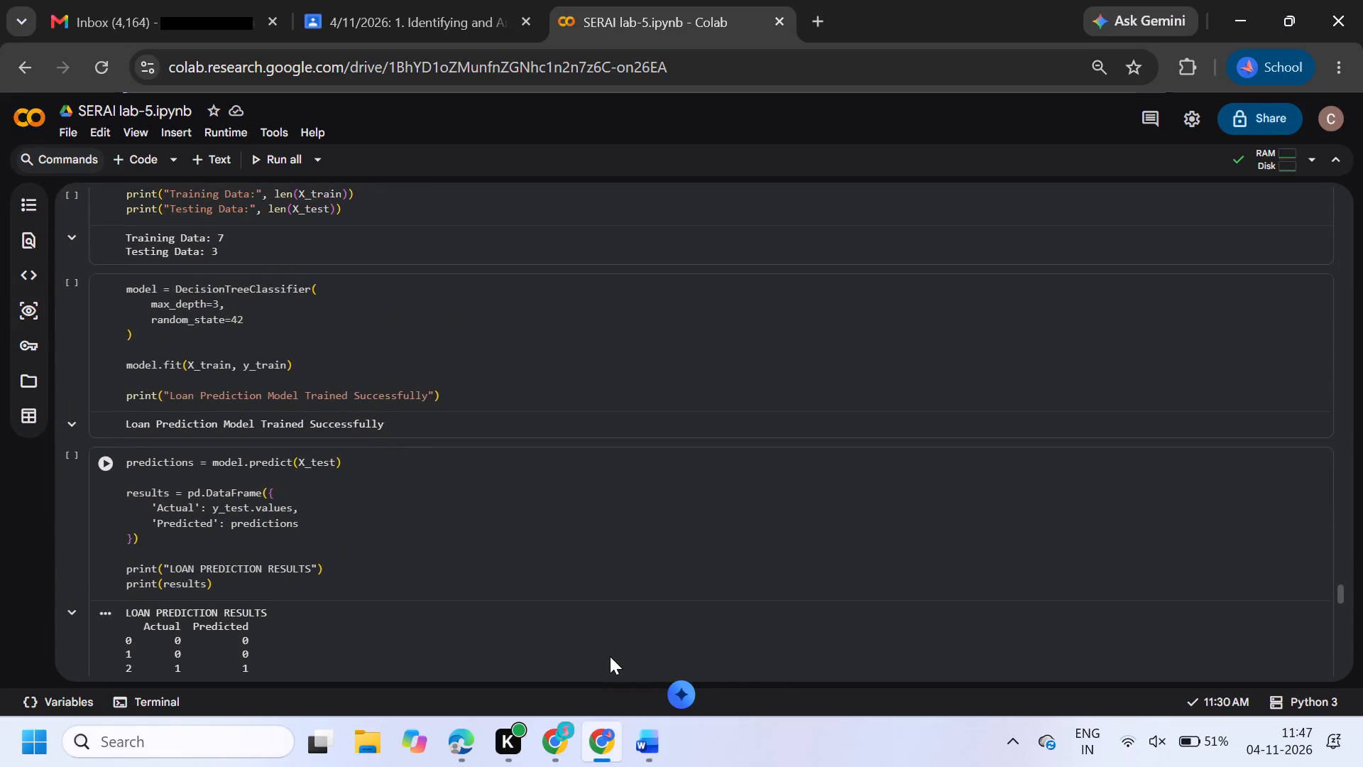
scroll(610, 656, "down", 1)
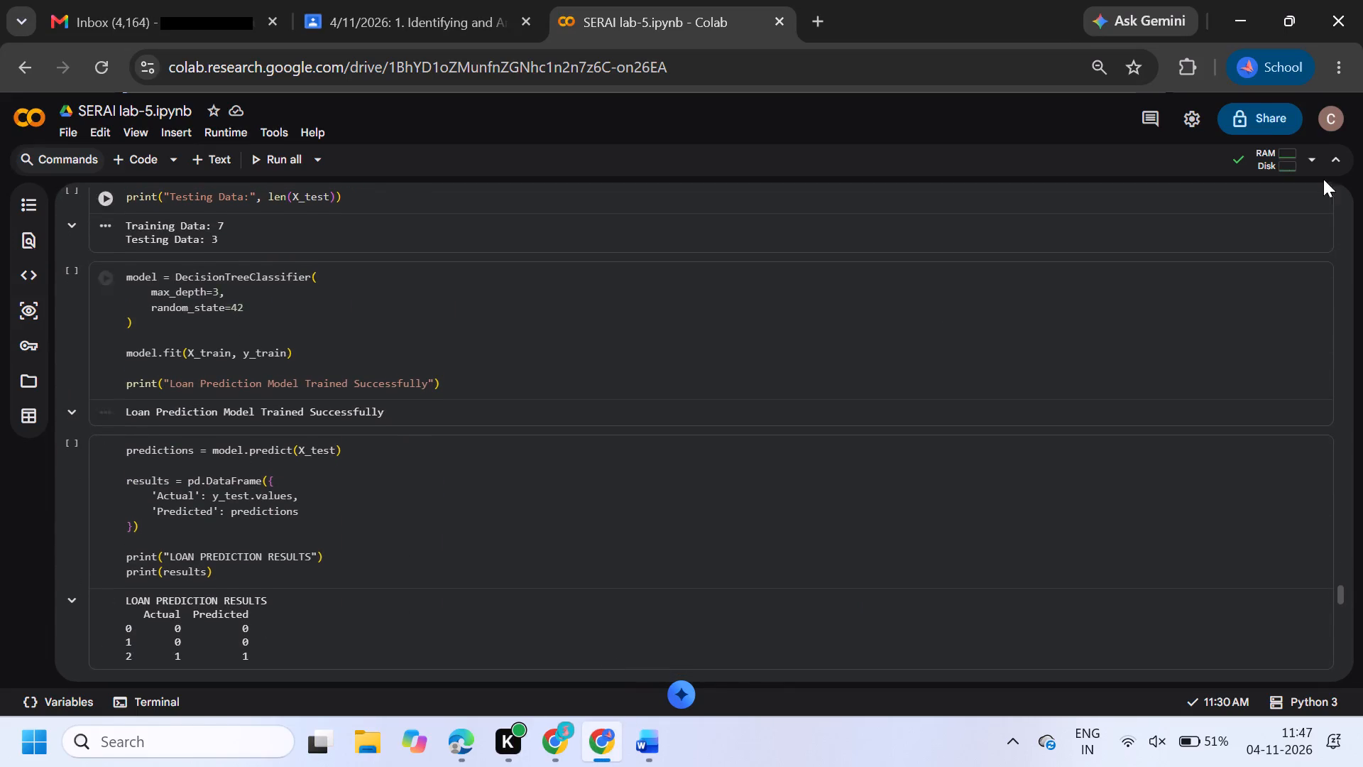
key("Print")
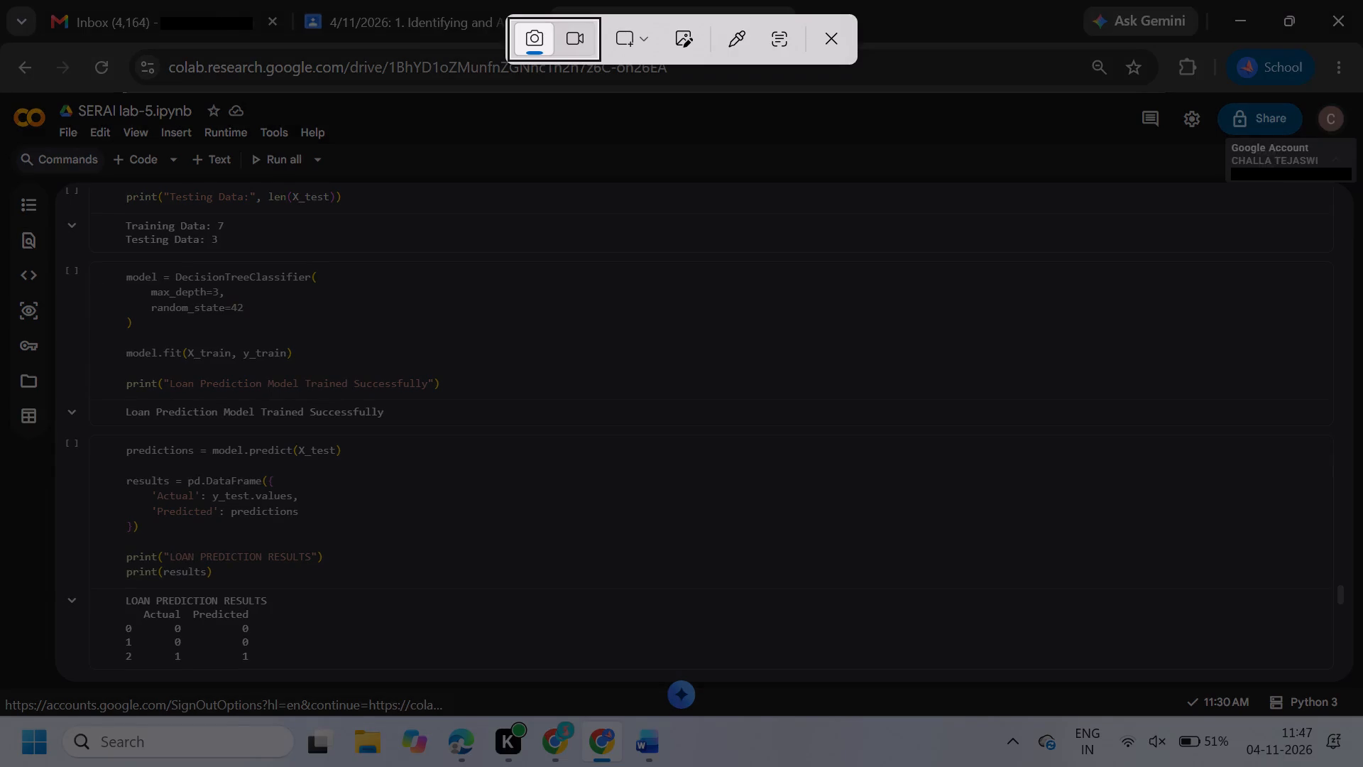
left_click_drag(0, 94, 1362, 707)
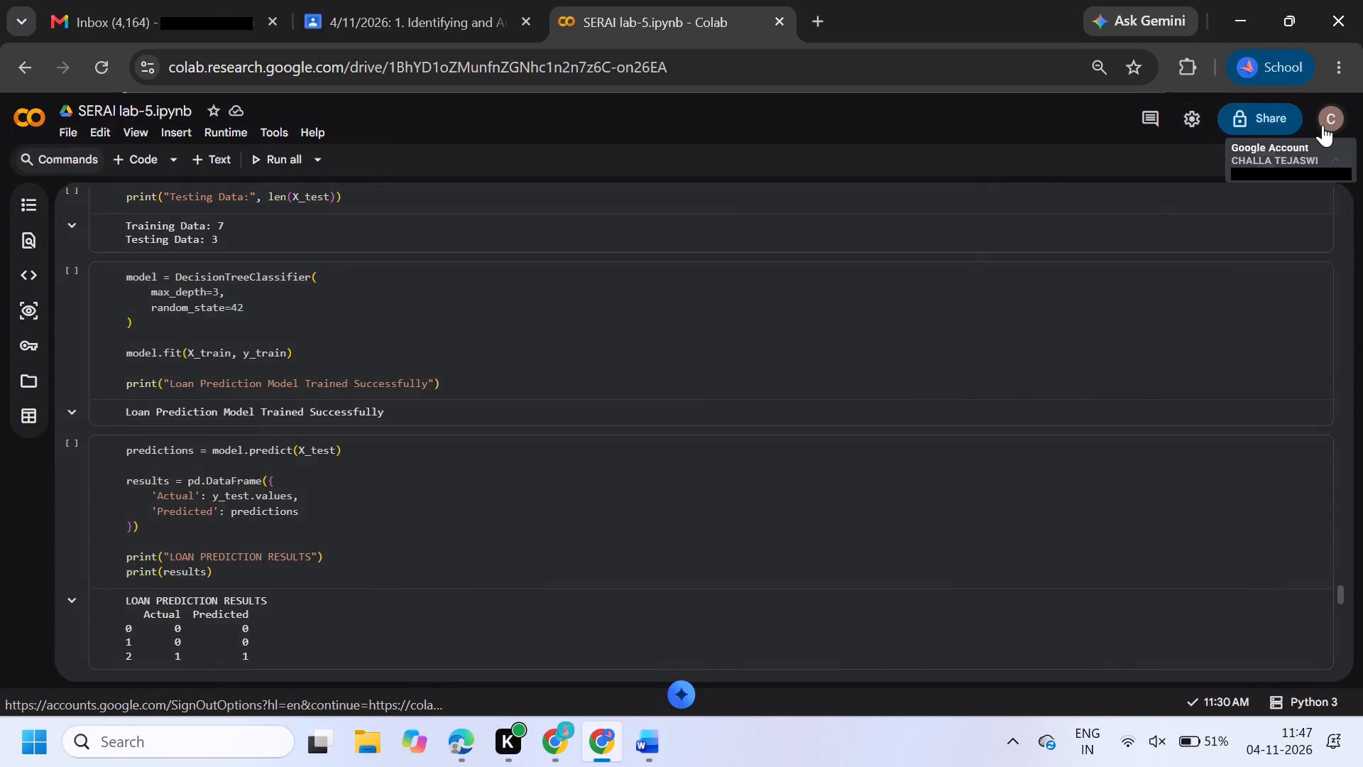
key("Print")
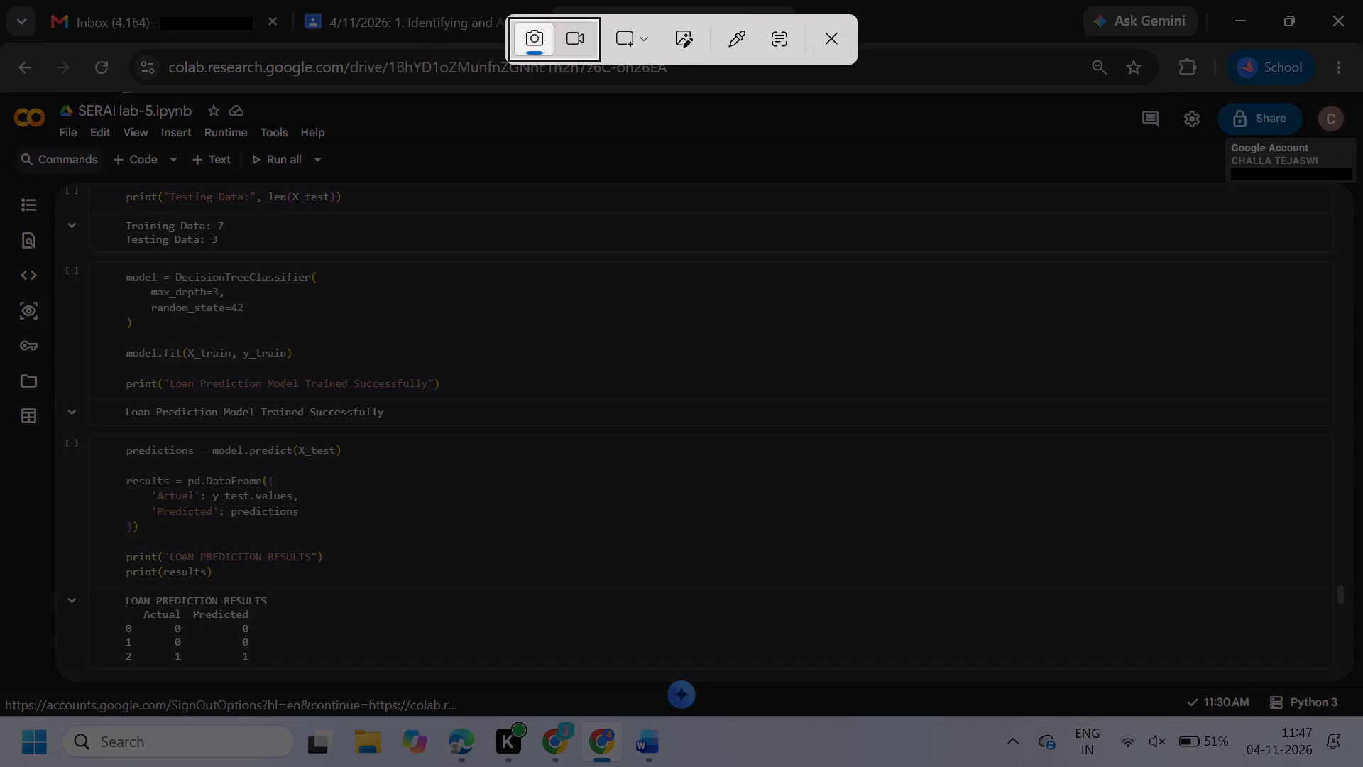
left_click_drag(0, 93, 1323, 619)
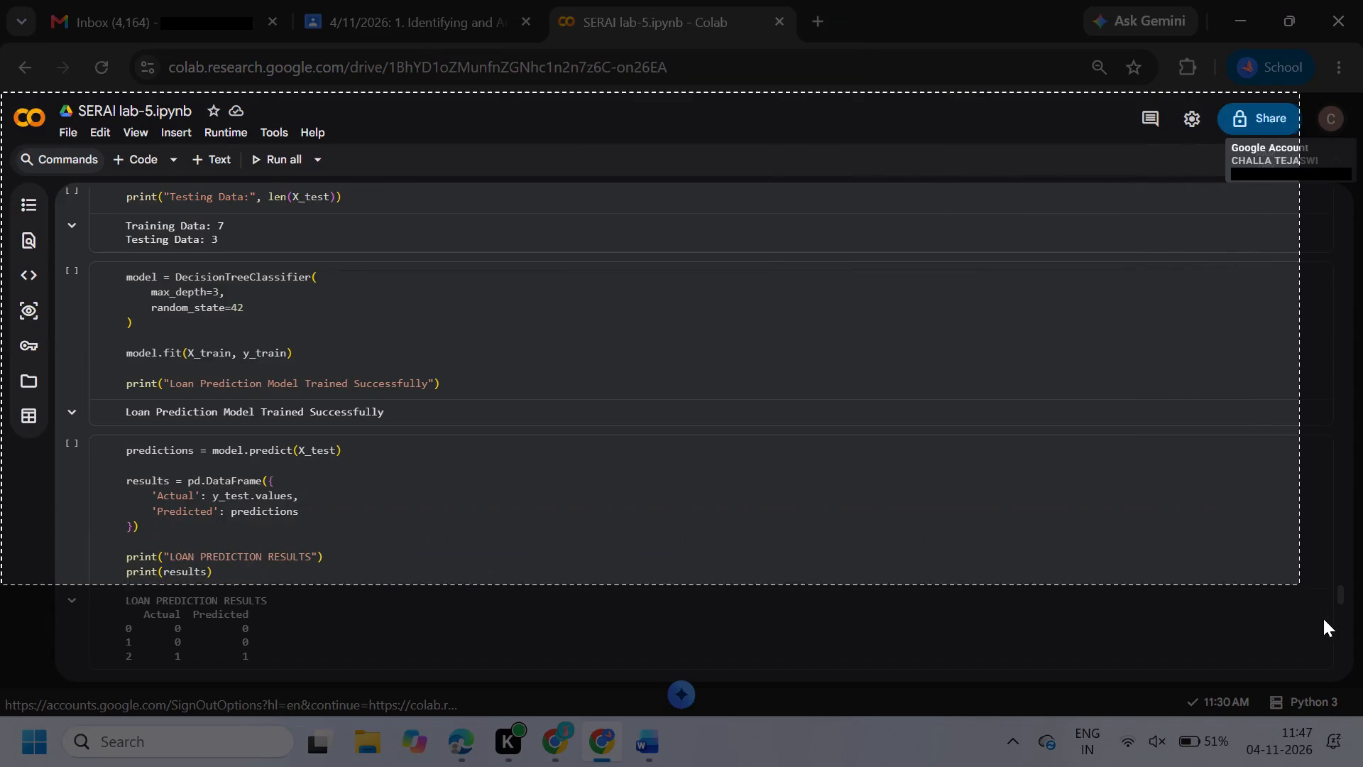
left_click_drag(1323, 619, 1362, 681)
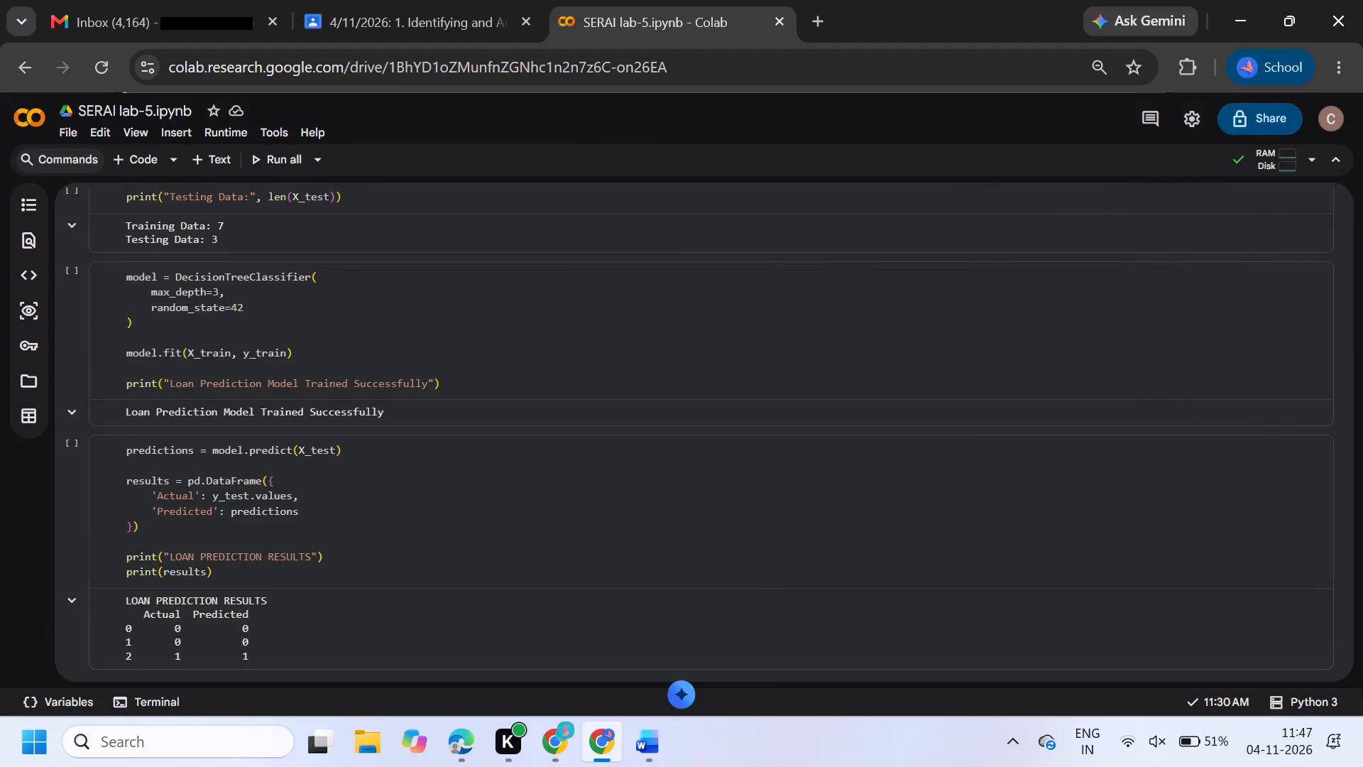
left_click(640, 763)
key("ctrl+v")
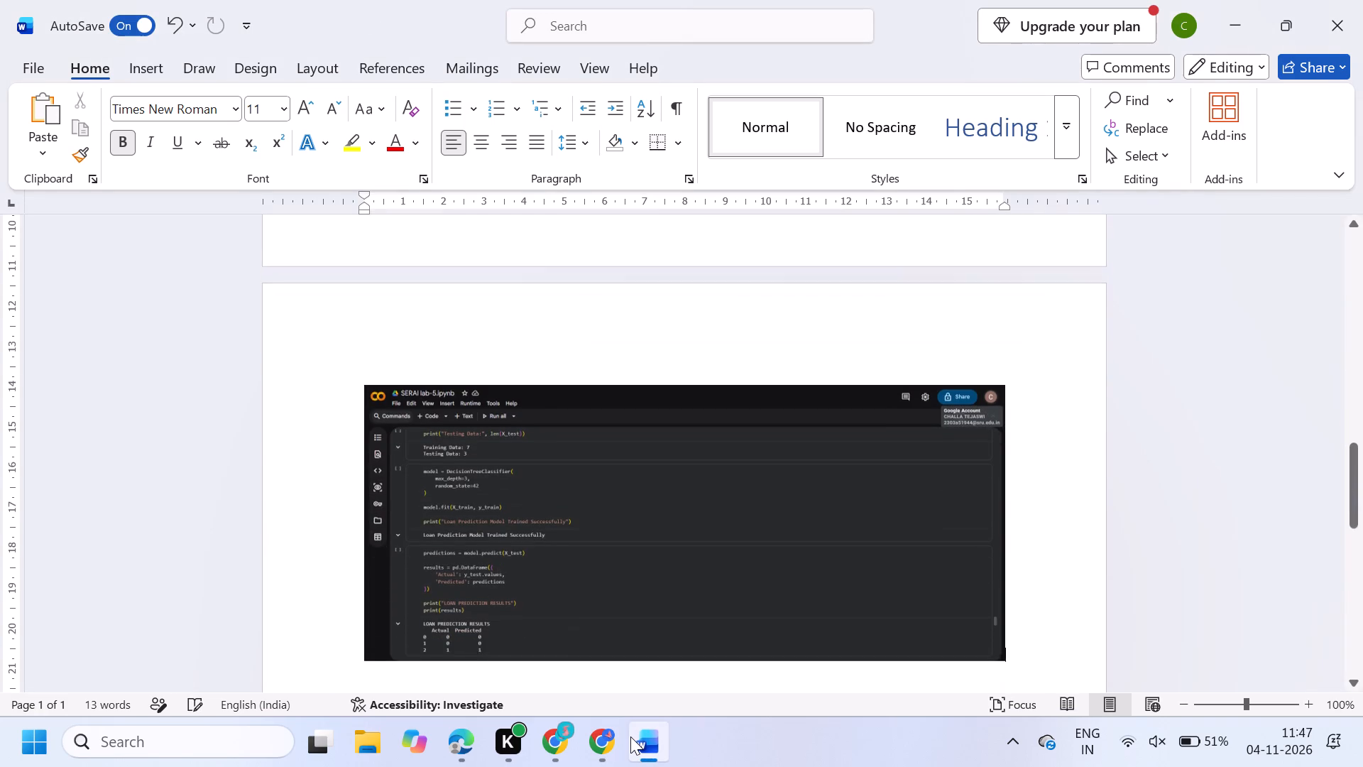
key("Return")
Capture the model accuracy output and the urban and rural approval rate cell from Colab and paste them below the prediction results in SERAI 4.
left_click(605, 751)
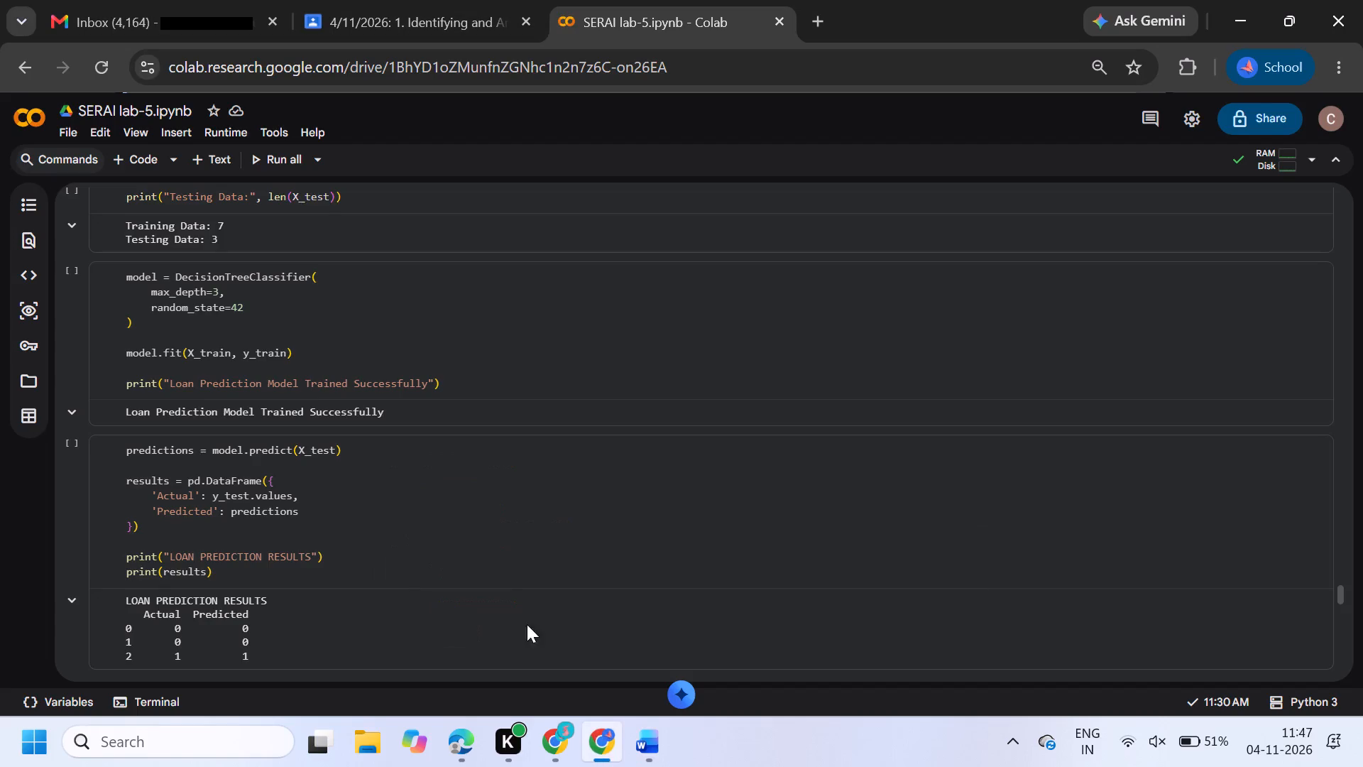
scroll(508, 602, "down", 6)
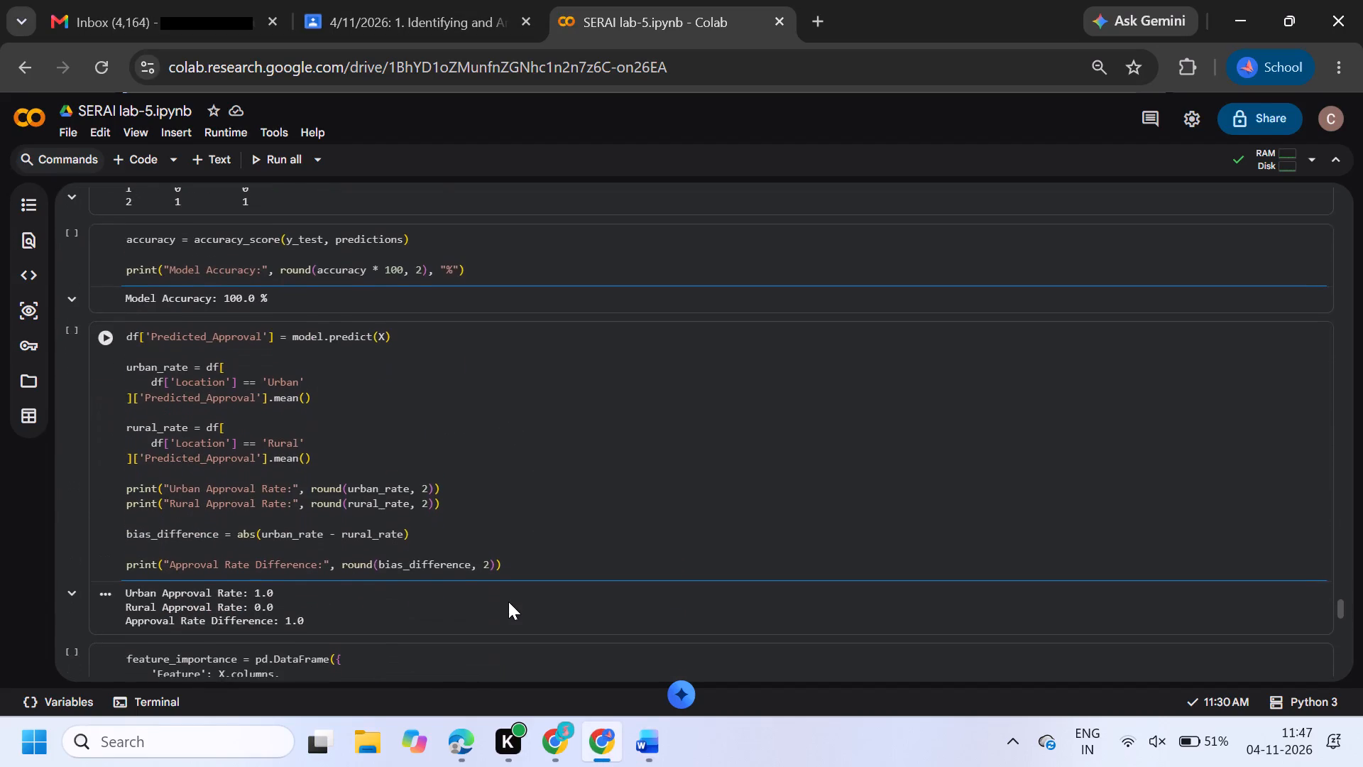
scroll(508, 602, "down", 1)
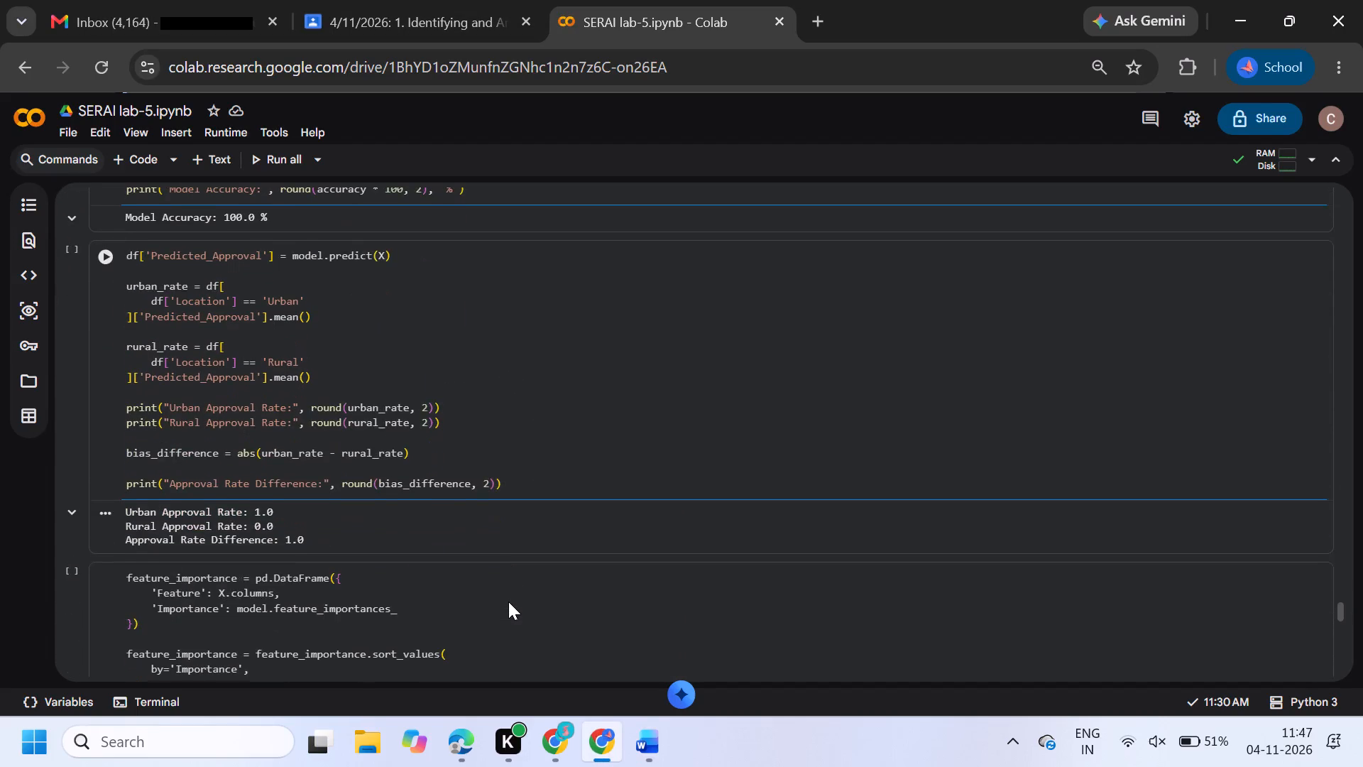
scroll(508, 602, "down", 1)
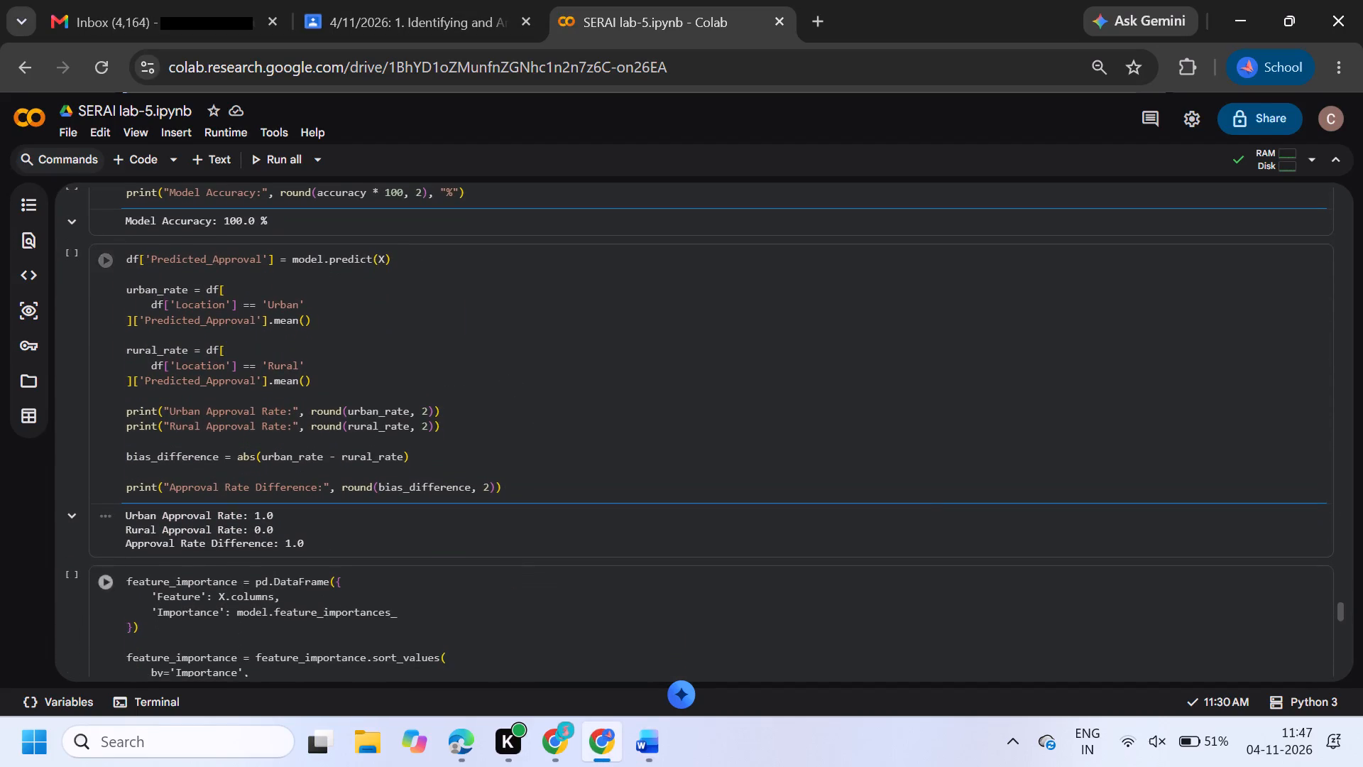
key("Print")
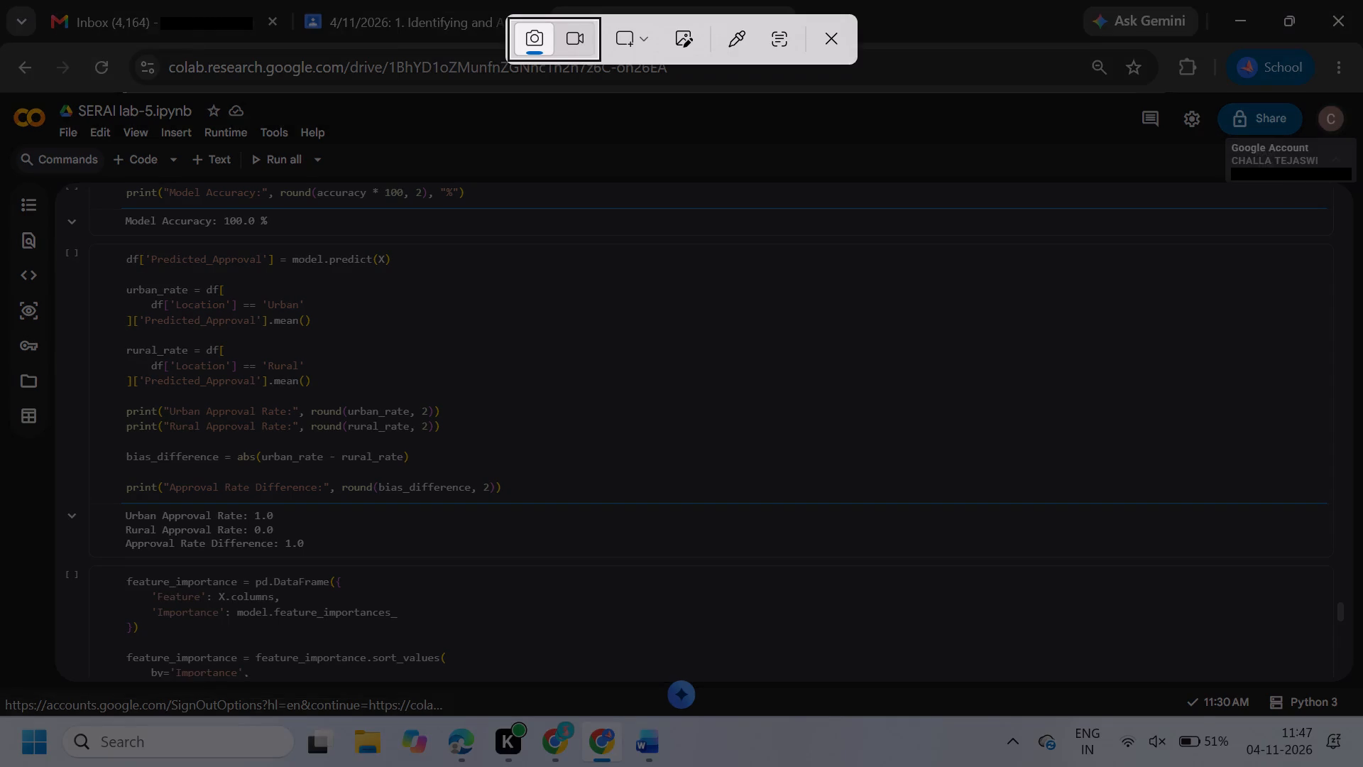
left_click_drag(0, 88, 1362, 556)
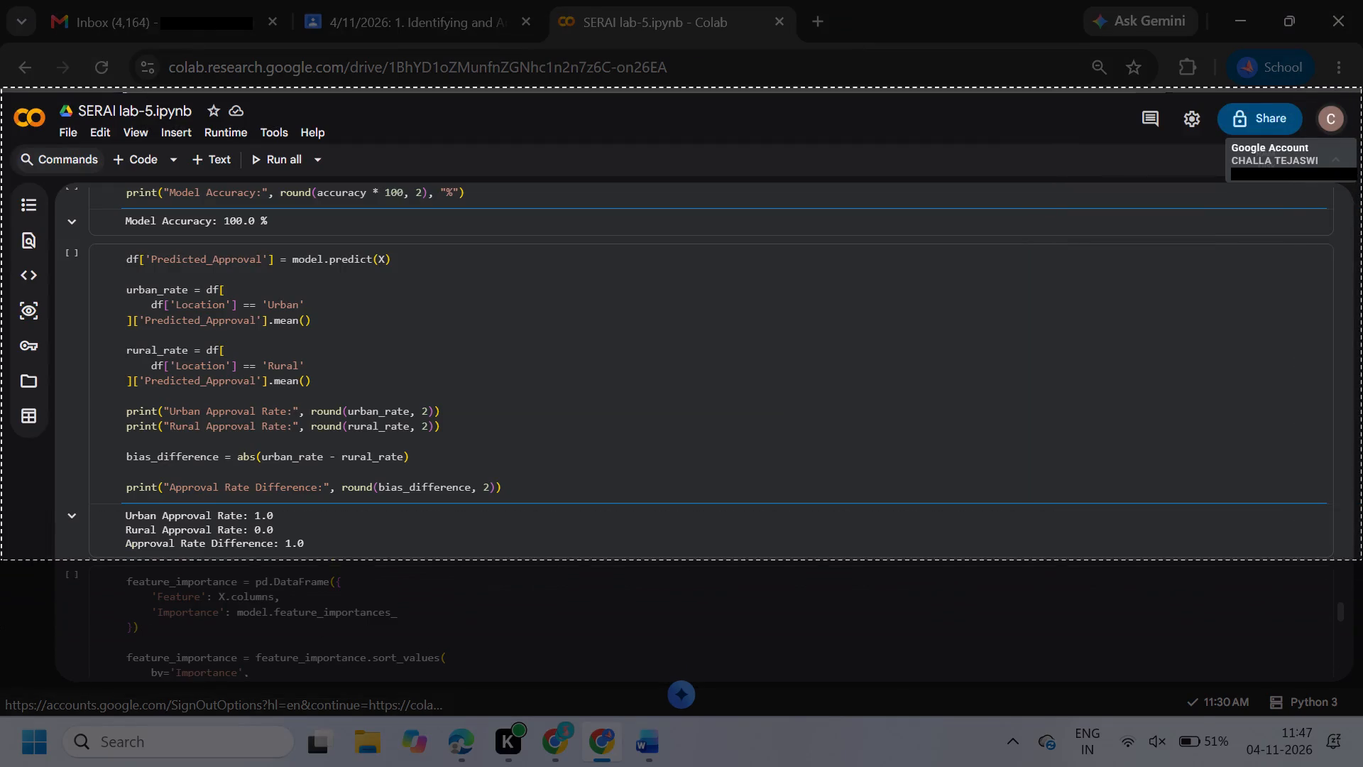
left_click_drag(1362, 556, 1362, 569)
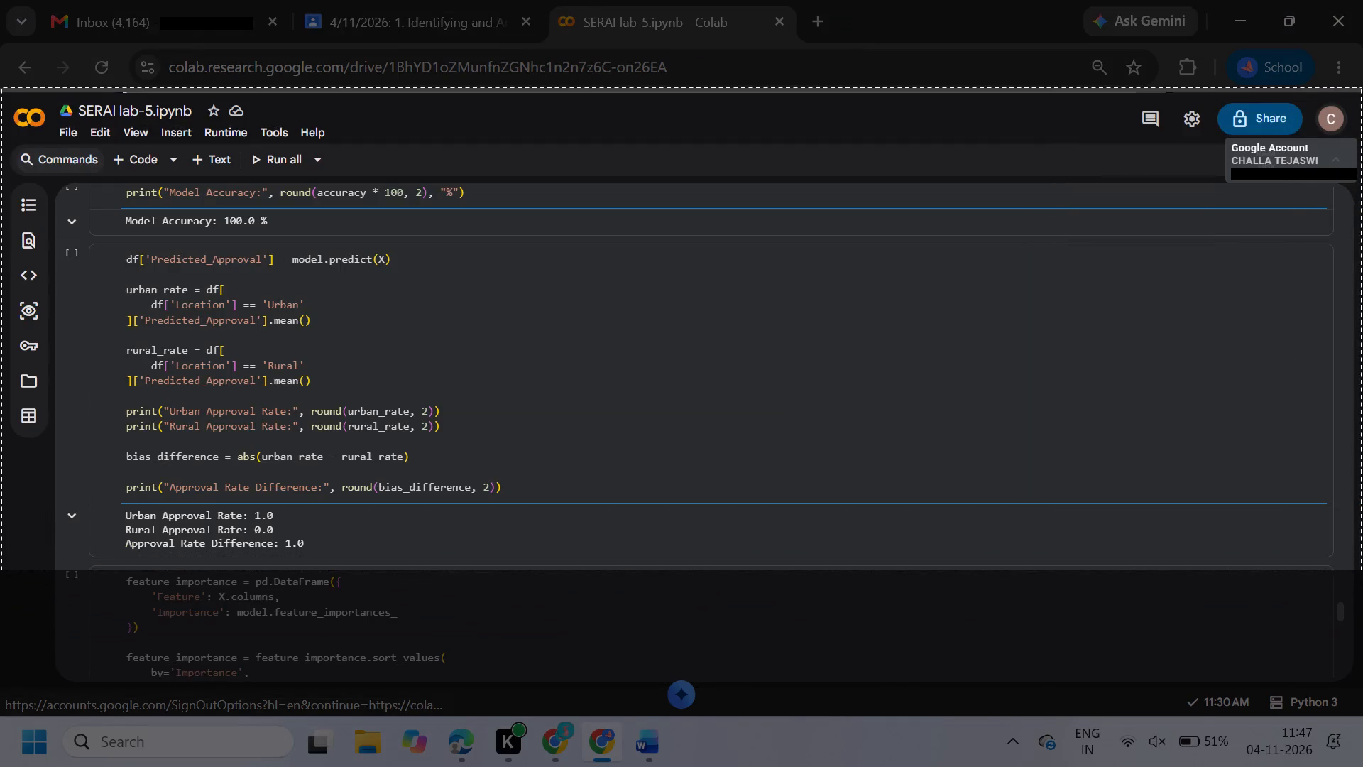
left_click_drag(1362, 569, 1362, 567)
left_click(670, 731)
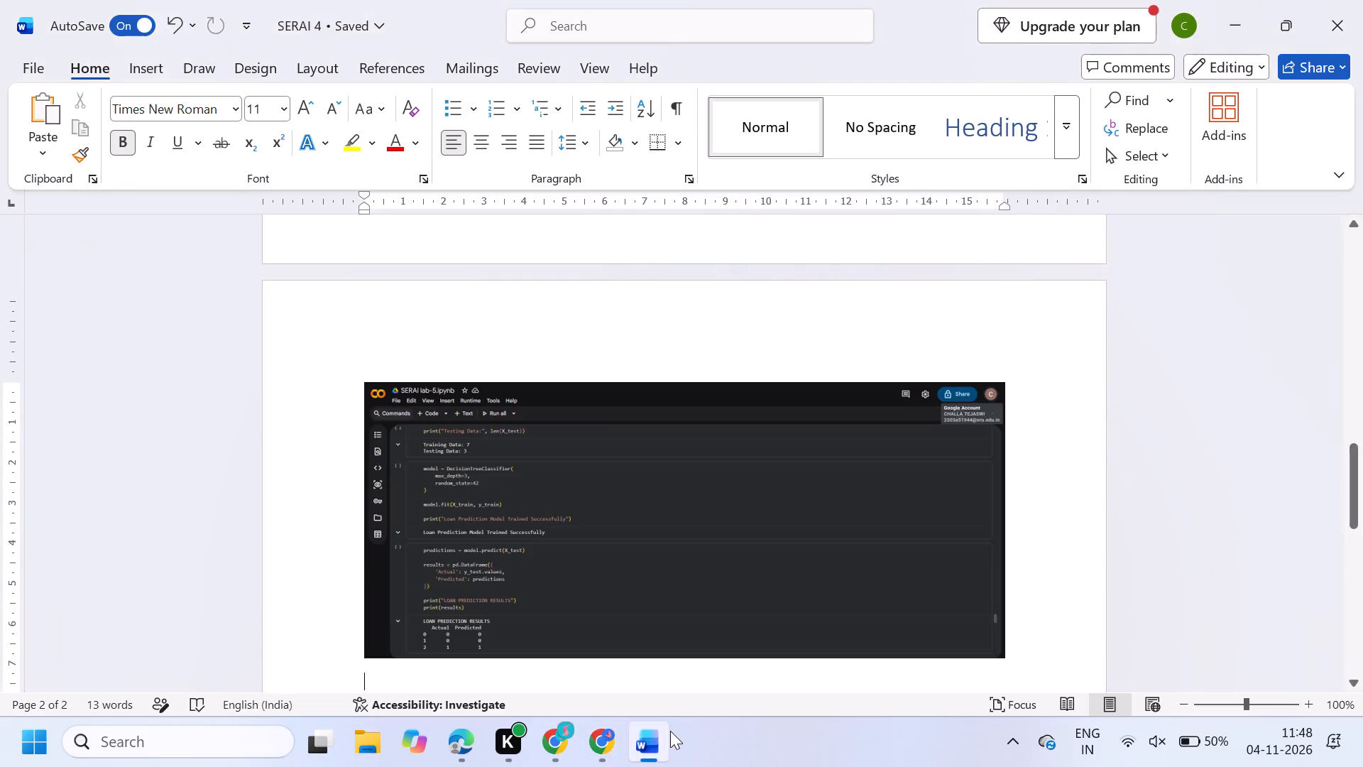
key("ctrl+v")
key("Return")
Capture the FEATURE IMPORTANCE output and CONFUSION MATRIX cell from the Colab notebook and paste them below the approval rate screenshot in SERAI 4.
left_click(625, 742)
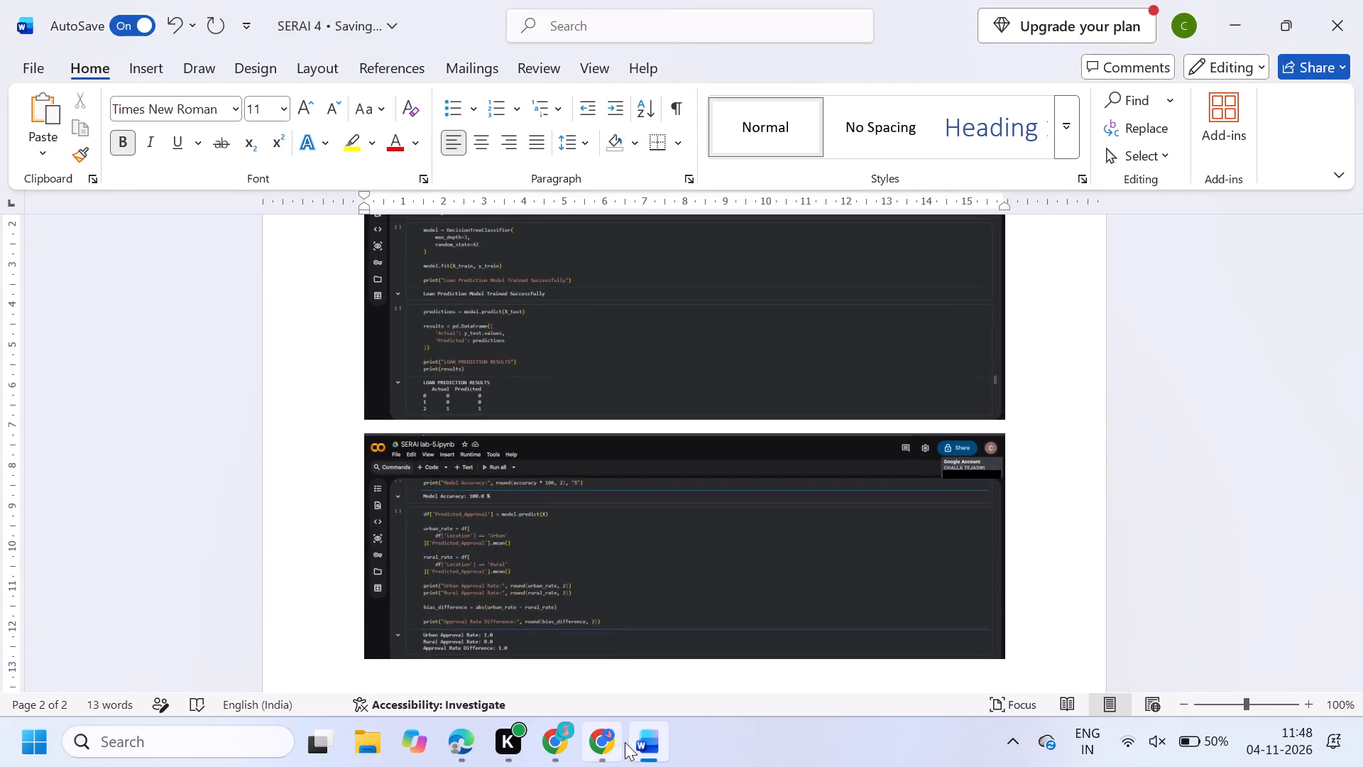
scroll(541, 592, "down", 3)
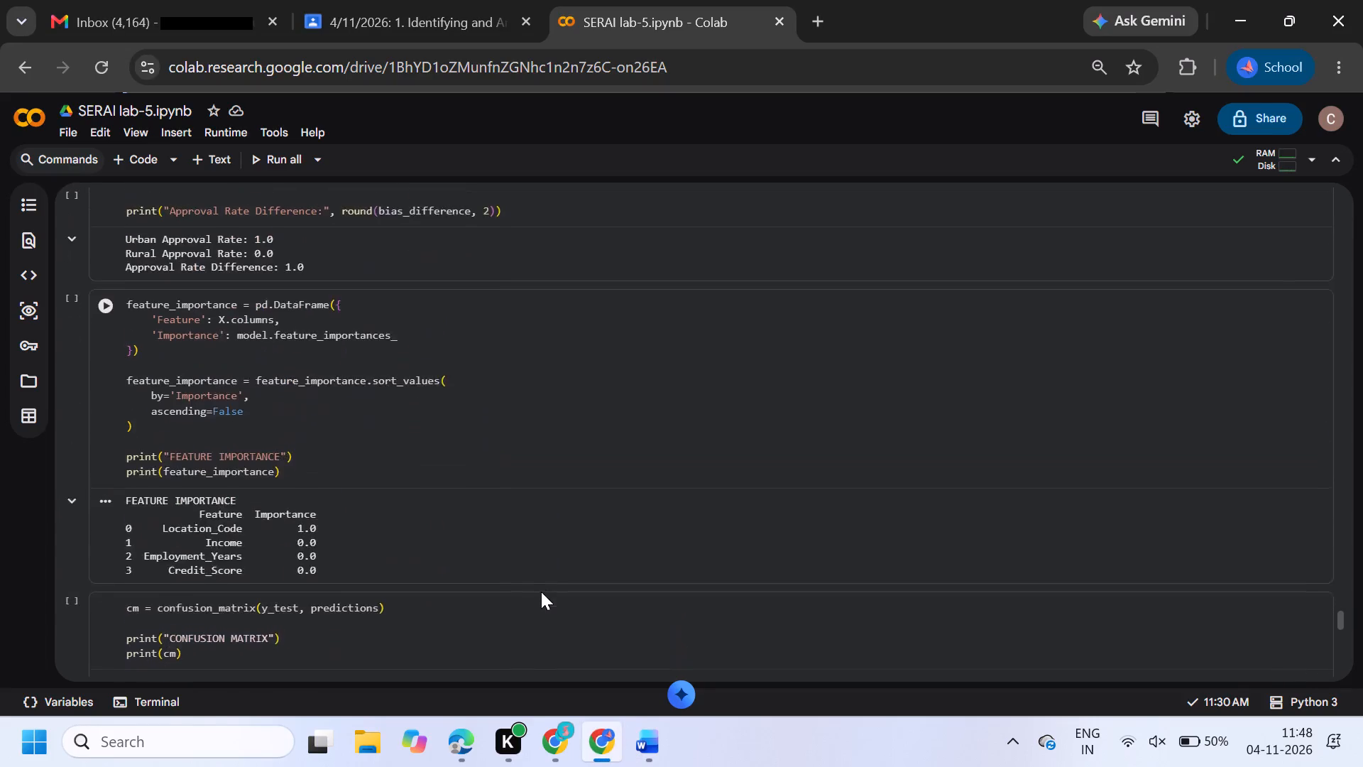
scroll(541, 592, "down", 3)
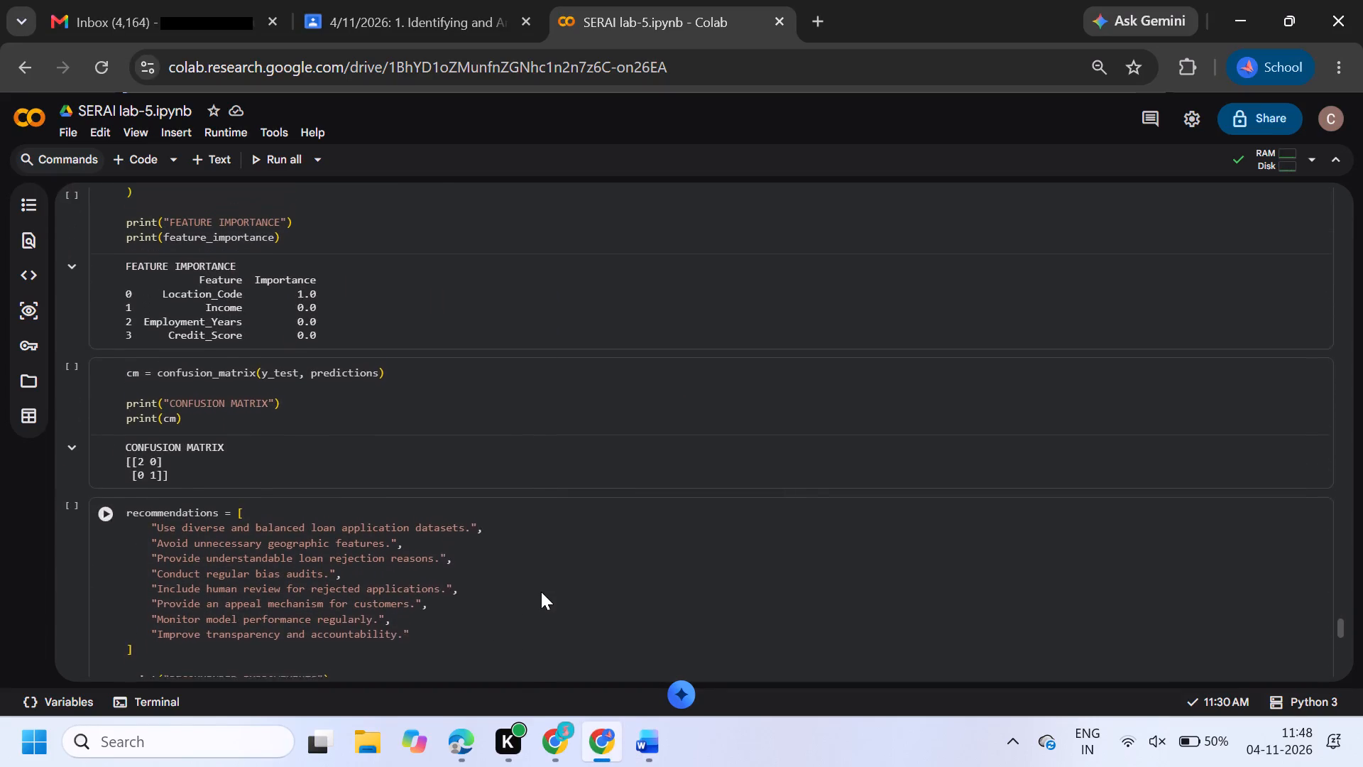
scroll(541, 592, "down", 1)
key("Print")
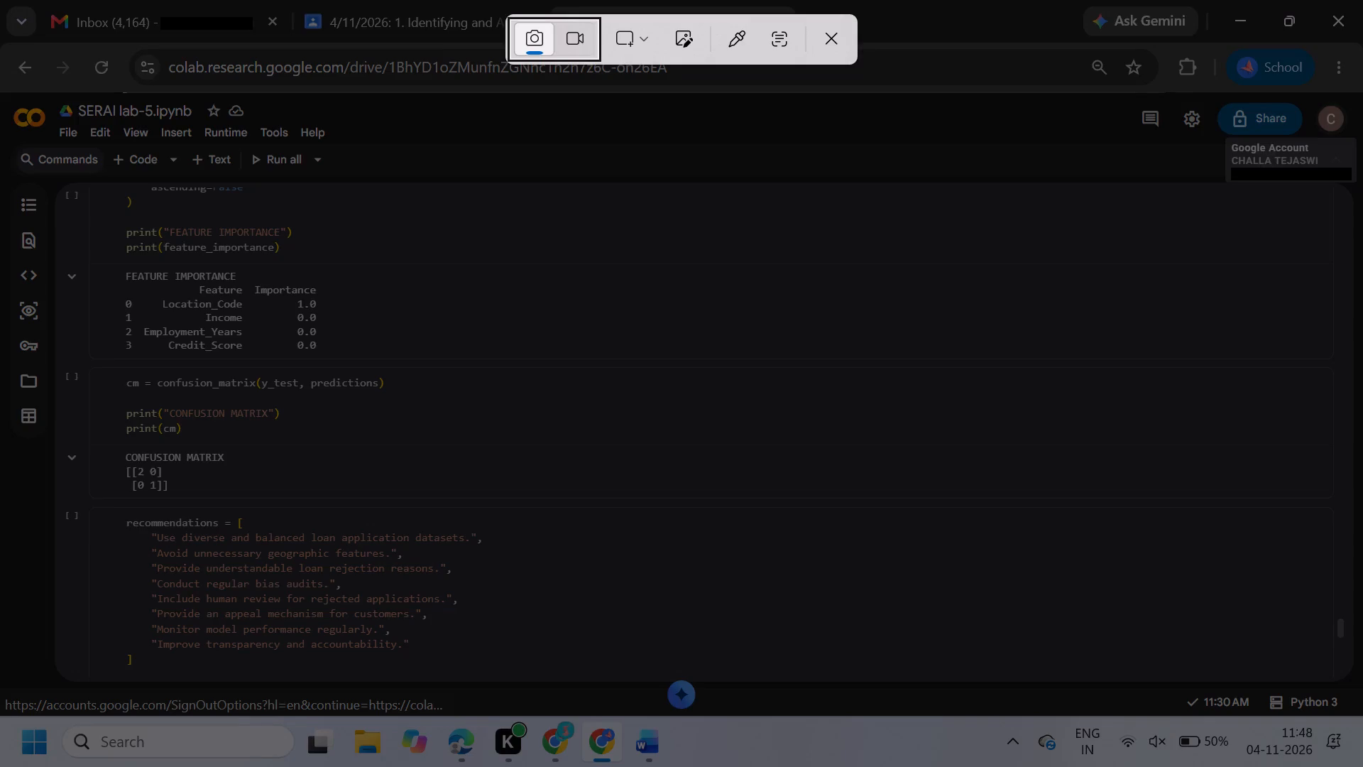
left_click_drag(0, 95, 1362, 533)
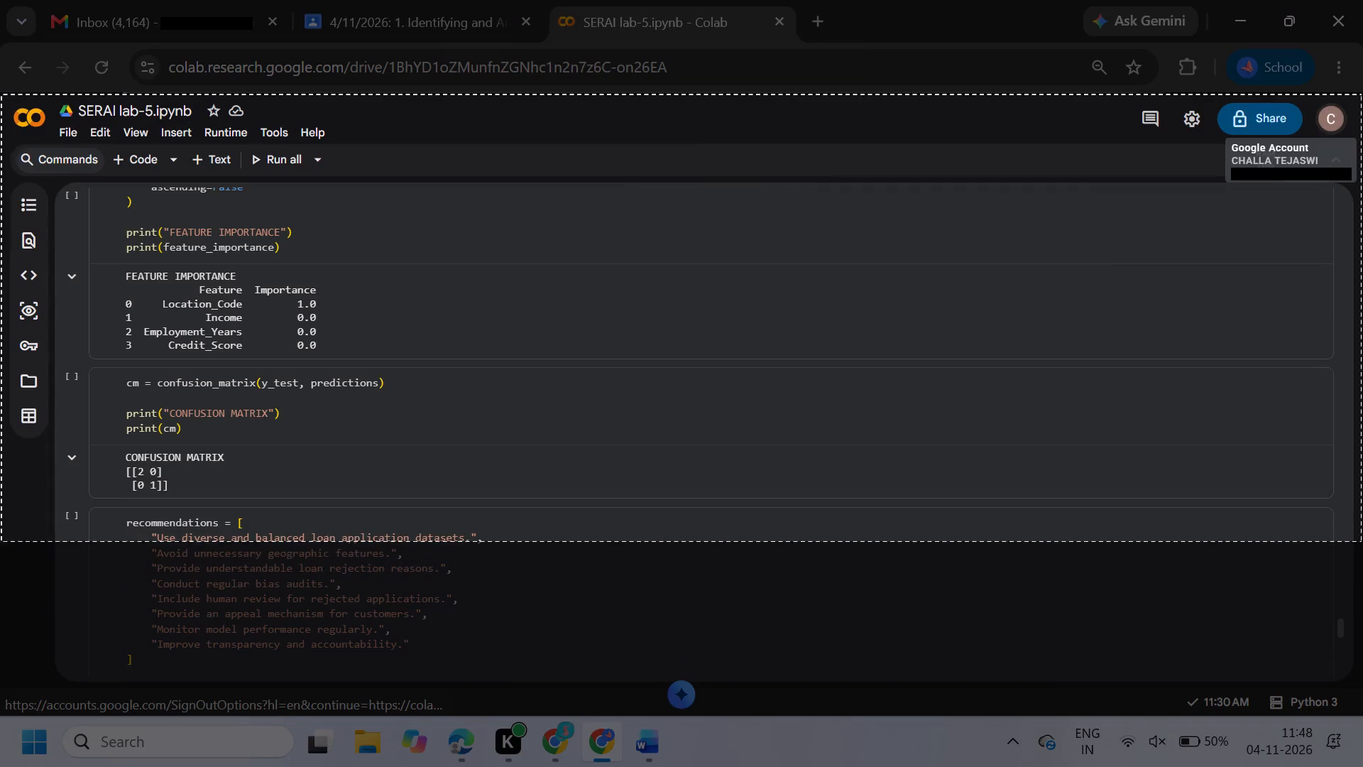
left_click_drag(1362, 533, 1362, 502)
double_click(654, 766)
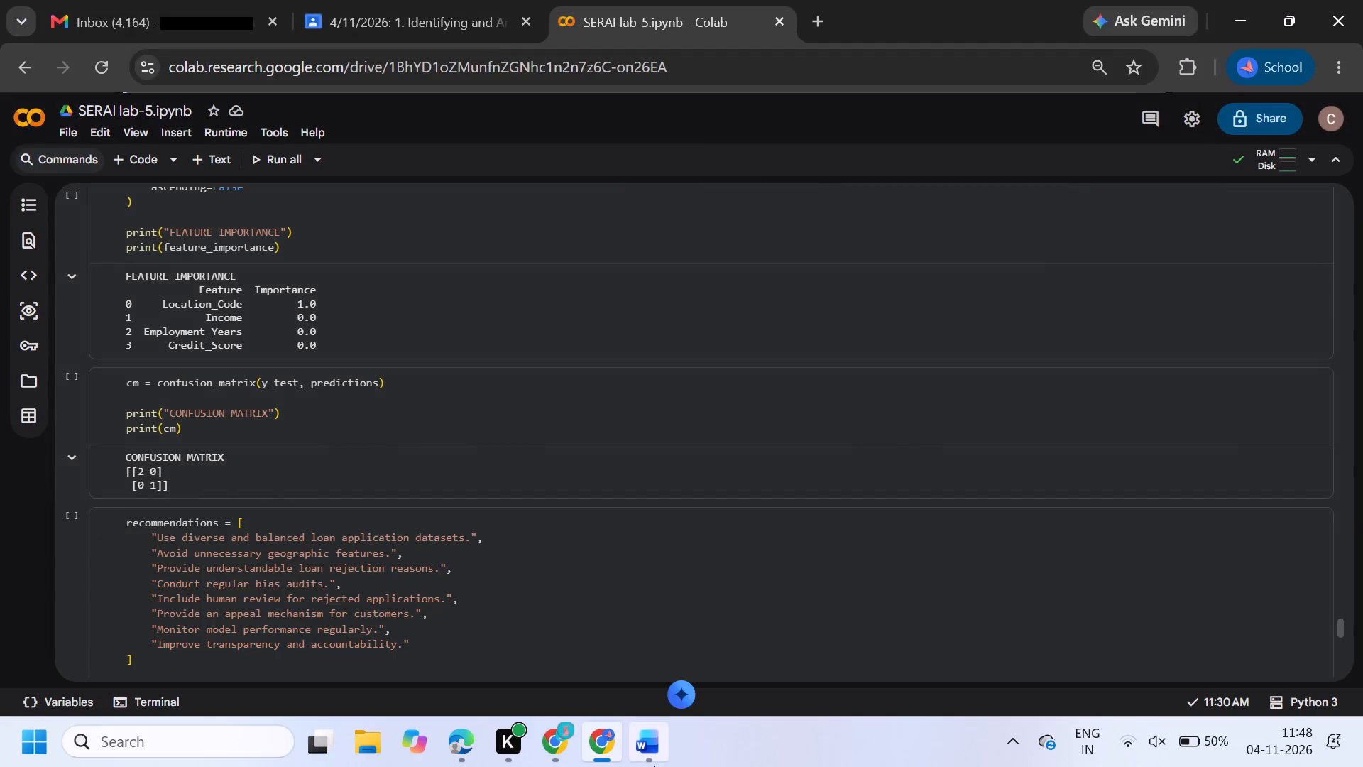
key("ctrl+v")
key("Return")
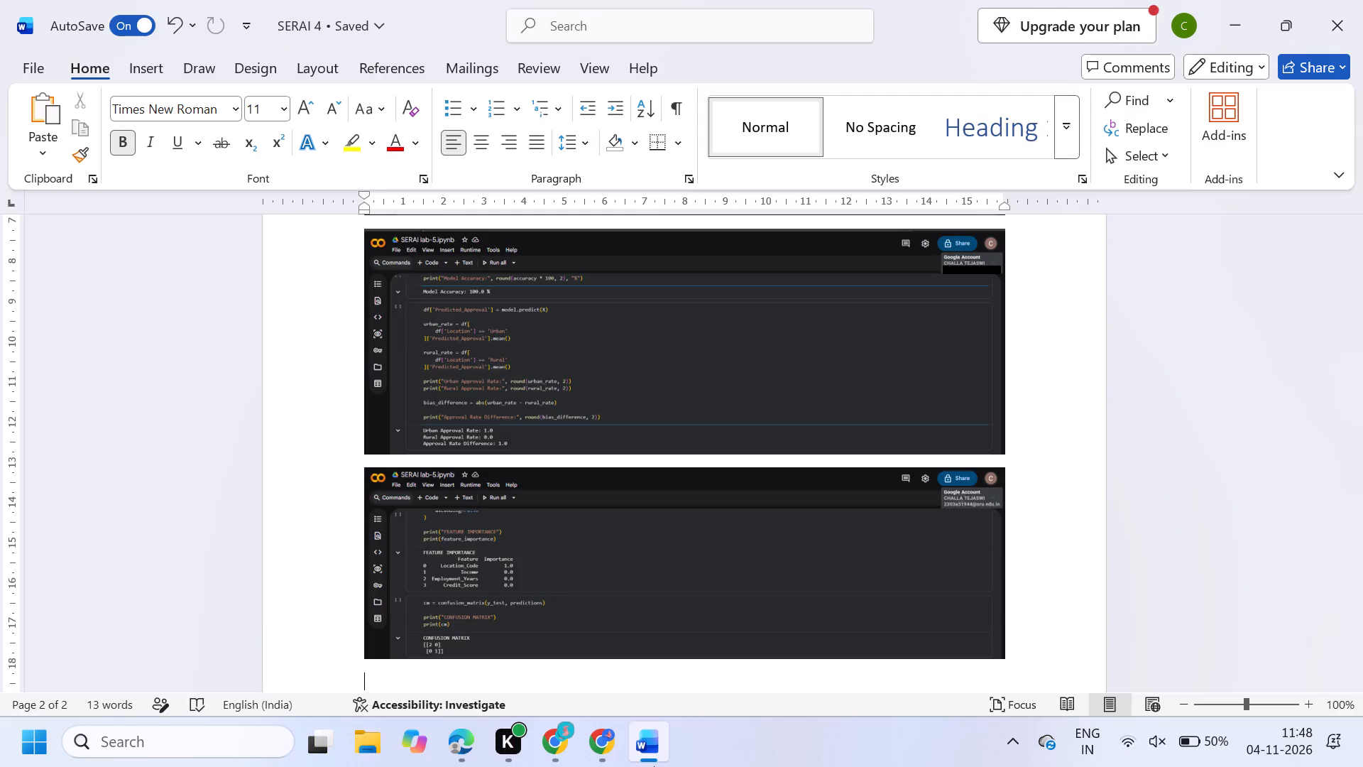
Capture the RECOMMENDED IMPROVEMENTS output and FINAL SYSTEM EVALUATION cell from Colab and paste the screenshot below the confusion matrix image in SERAI 4.
left_click(596, 748)
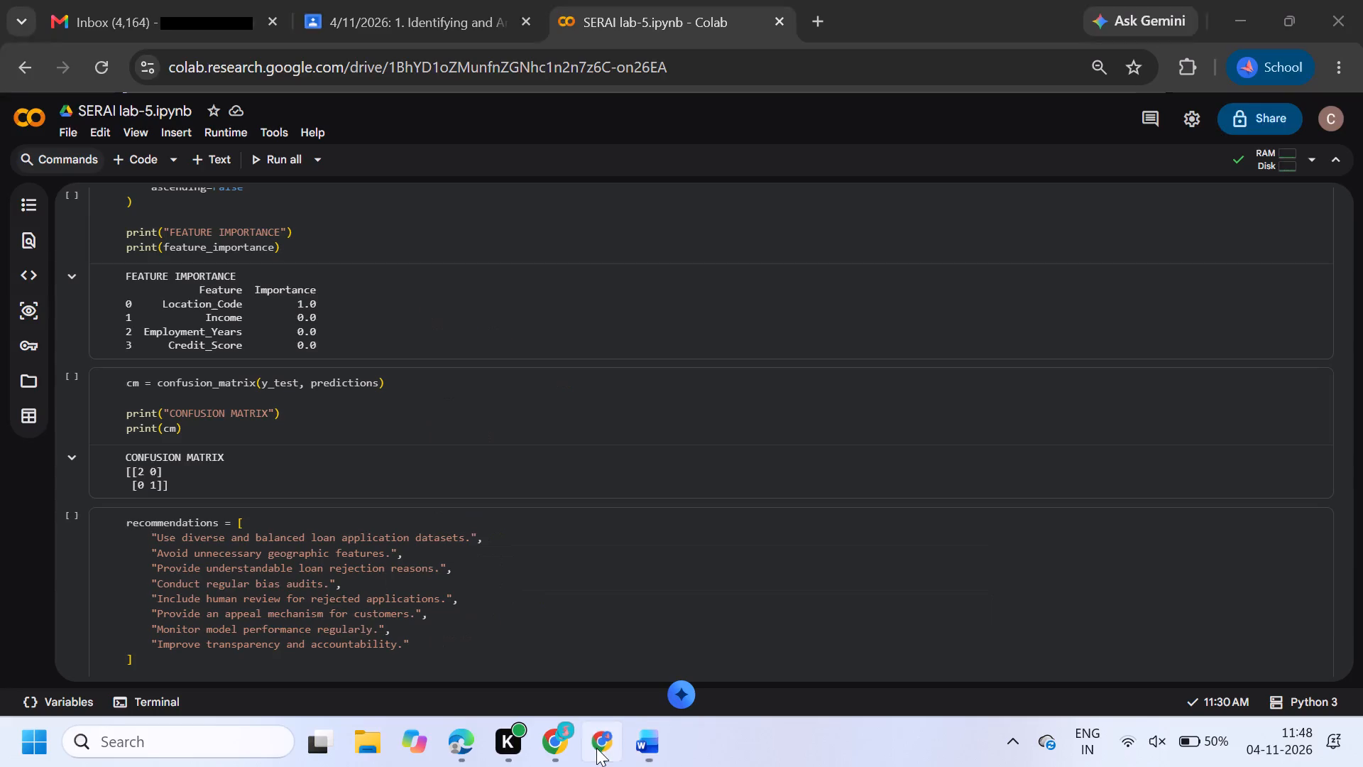
scroll(537, 593, "down", 4)
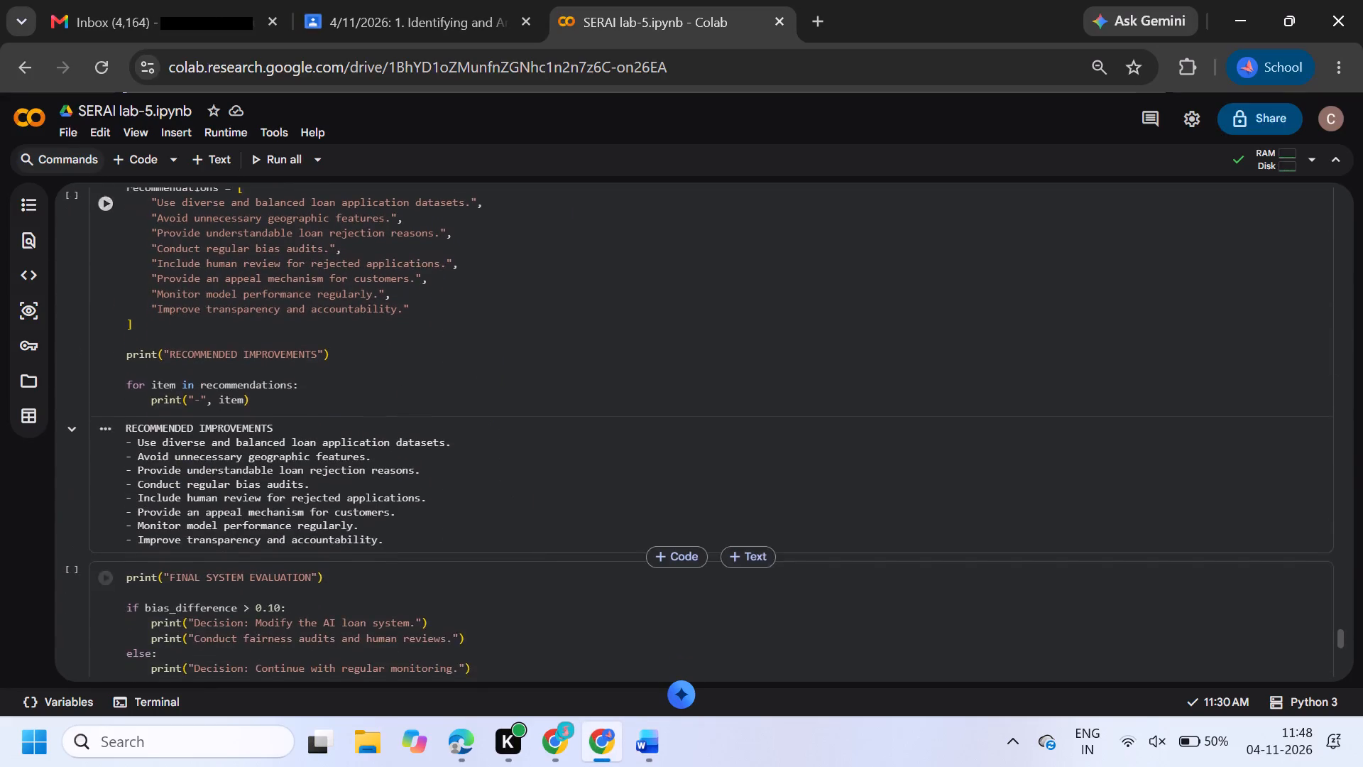
scroll(537, 593, "down", 3)
scroll(537, 593, "up", 1)
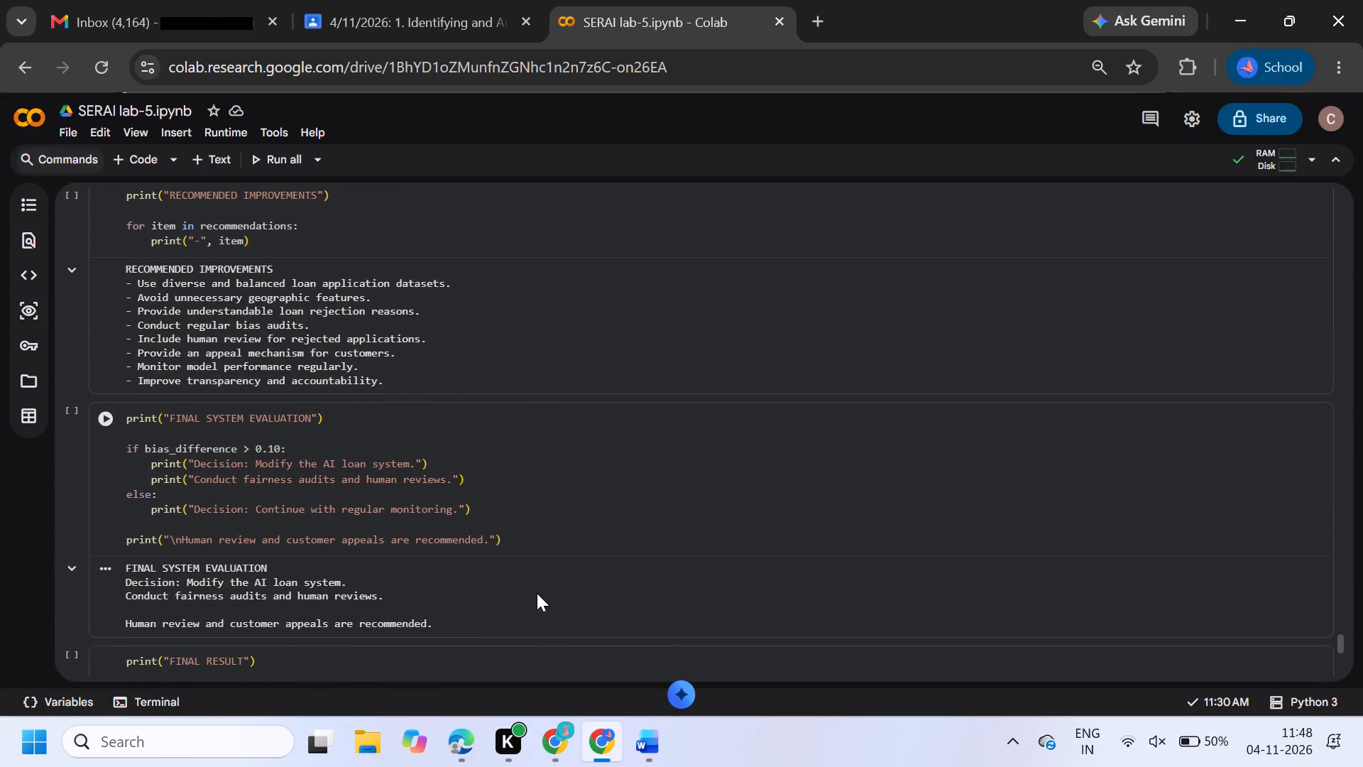
key("Print")
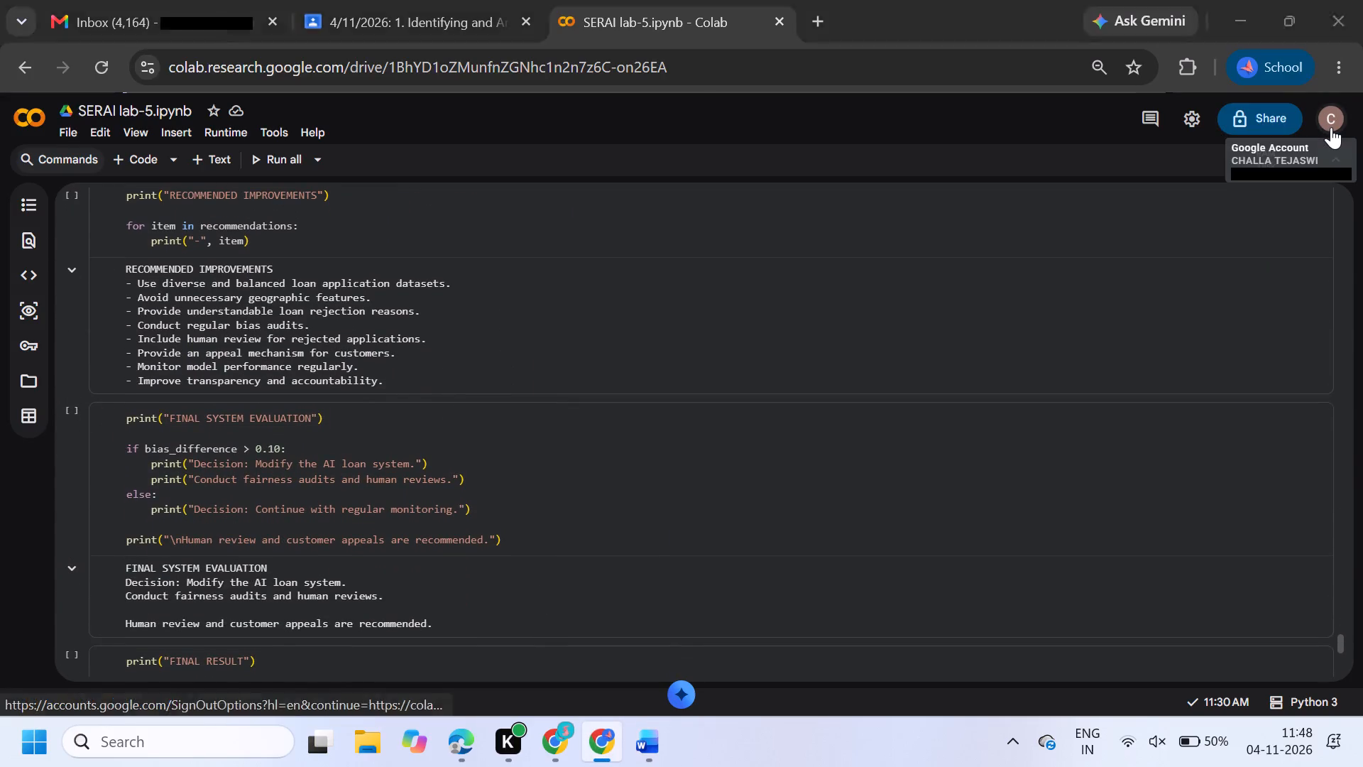
left_click_drag(0, 91, 1248, 533)
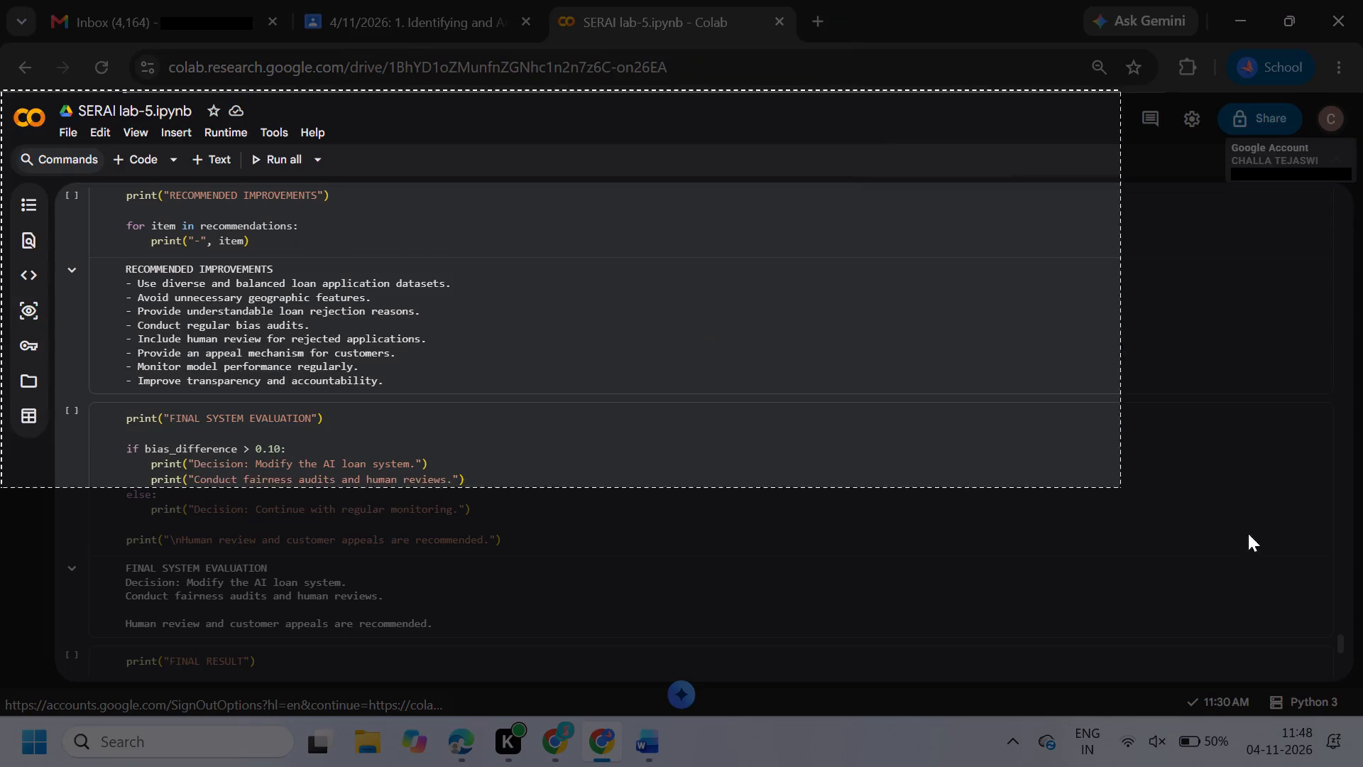
left_click_drag(1248, 533, 1362, 640)
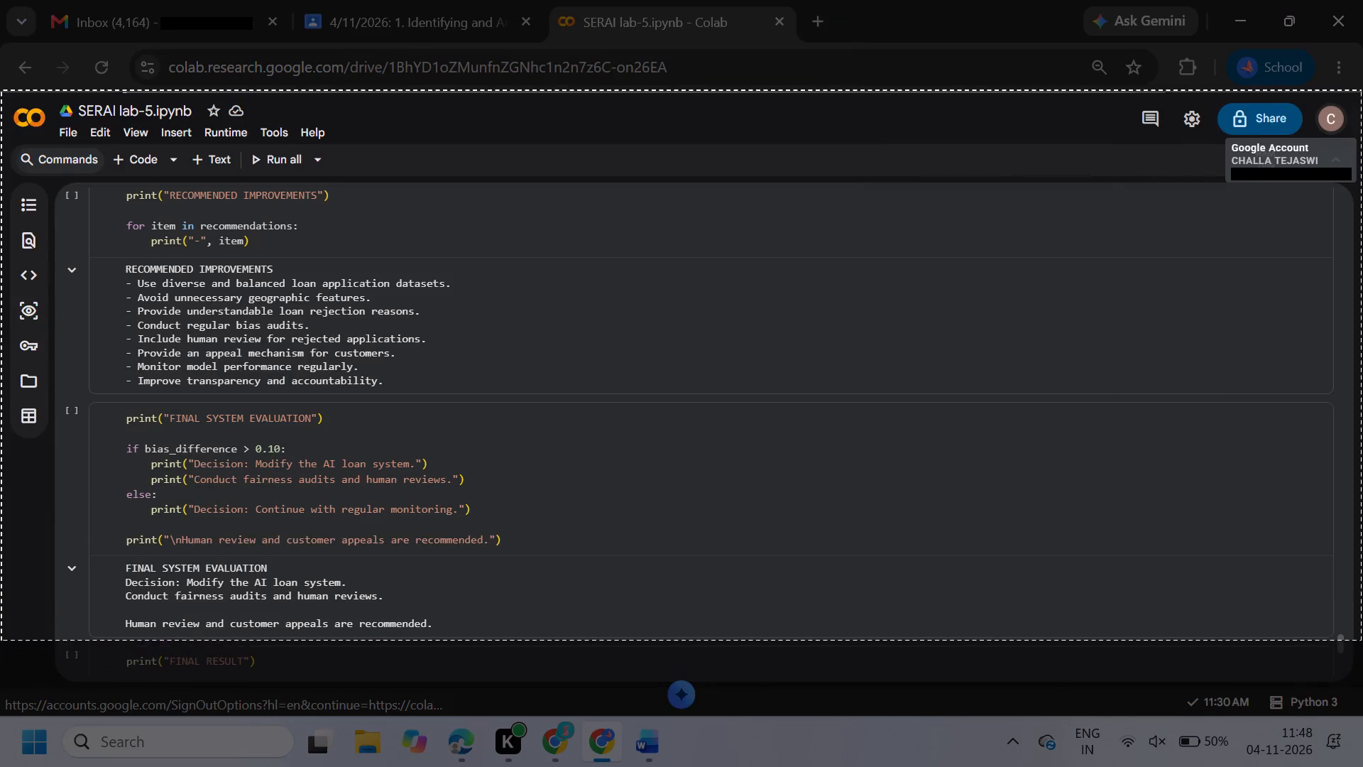
left_click_drag(1362, 640, 1362, 641)
left_click(672, 744)
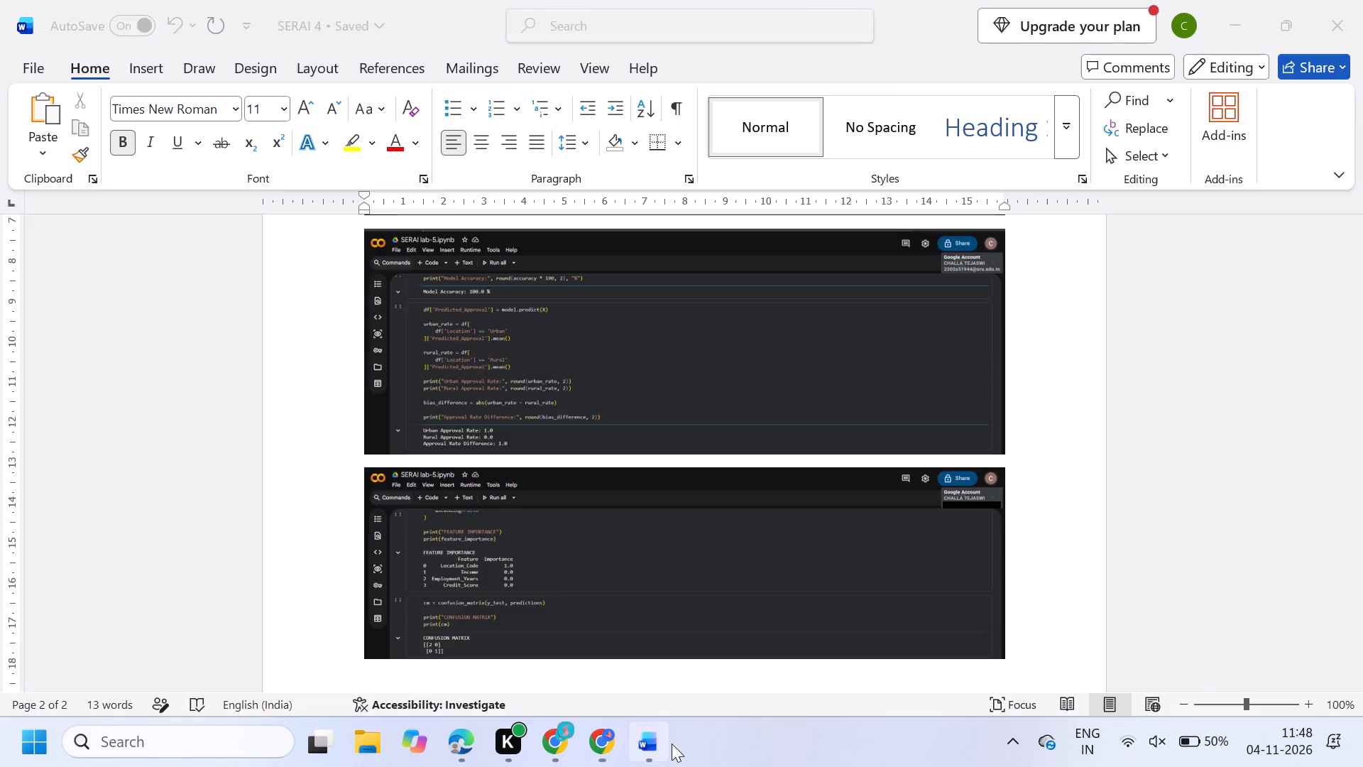
key("ctrl+v")
key("Return")
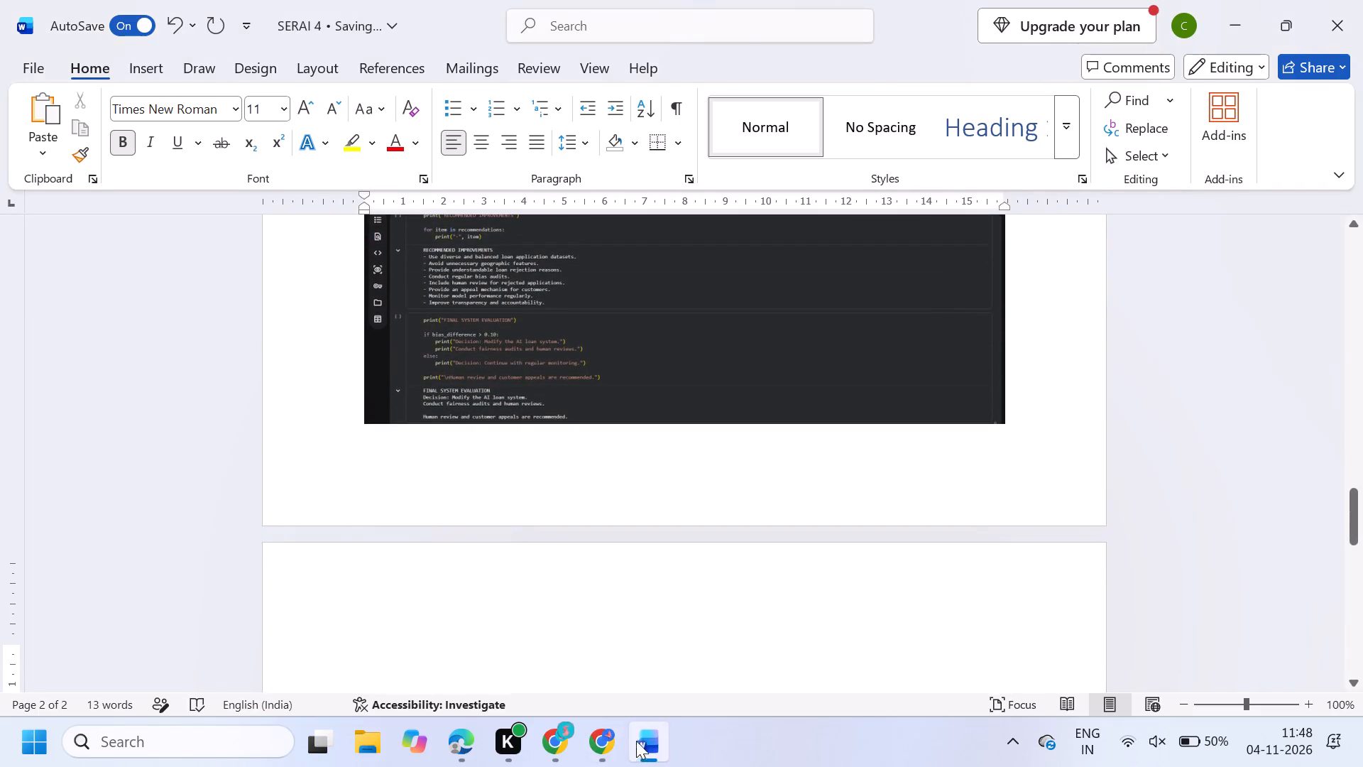
Capture the FINAL RESULT code and output at the end of the Colab notebook and paste it below the system evaluation screenshot in SERAI 4.
left_click(604, 738)
scroll(520, 586, "down", 3)
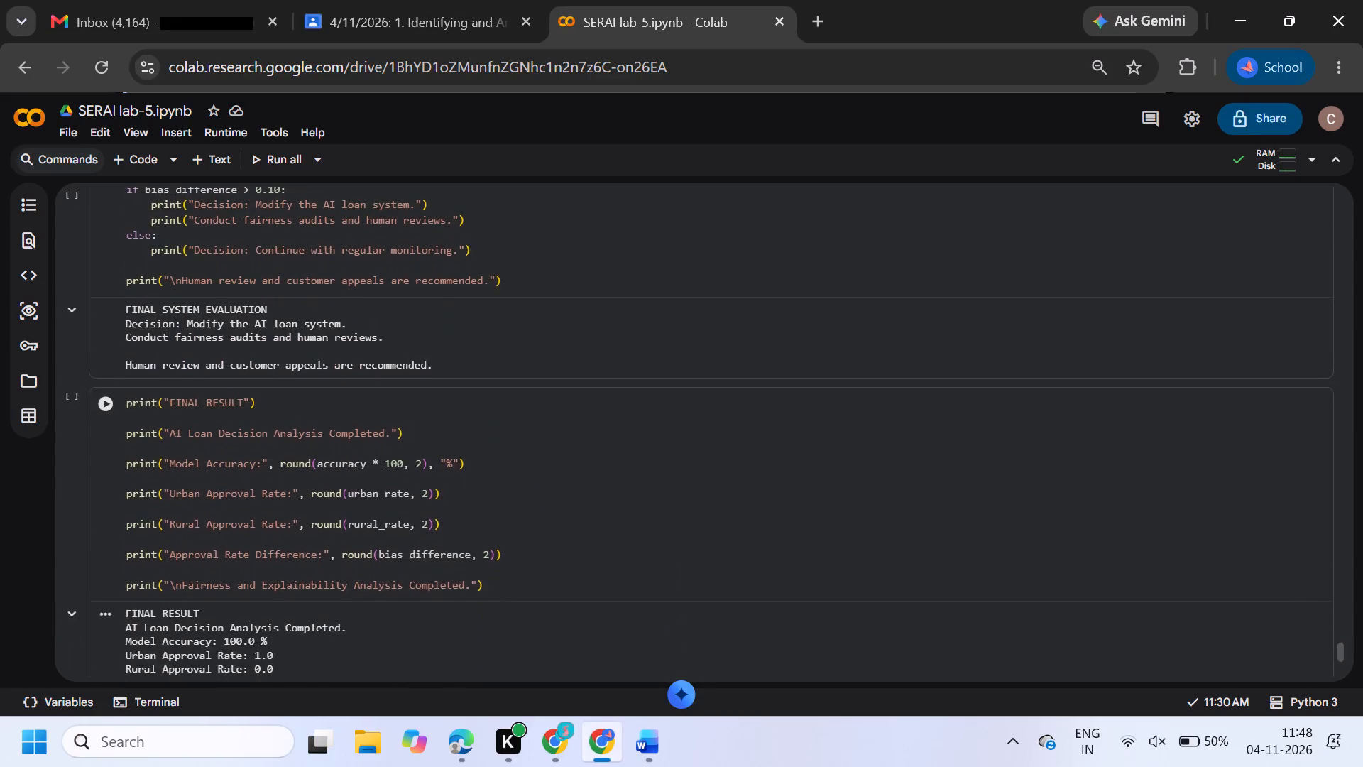
scroll(520, 586, "down", 4)
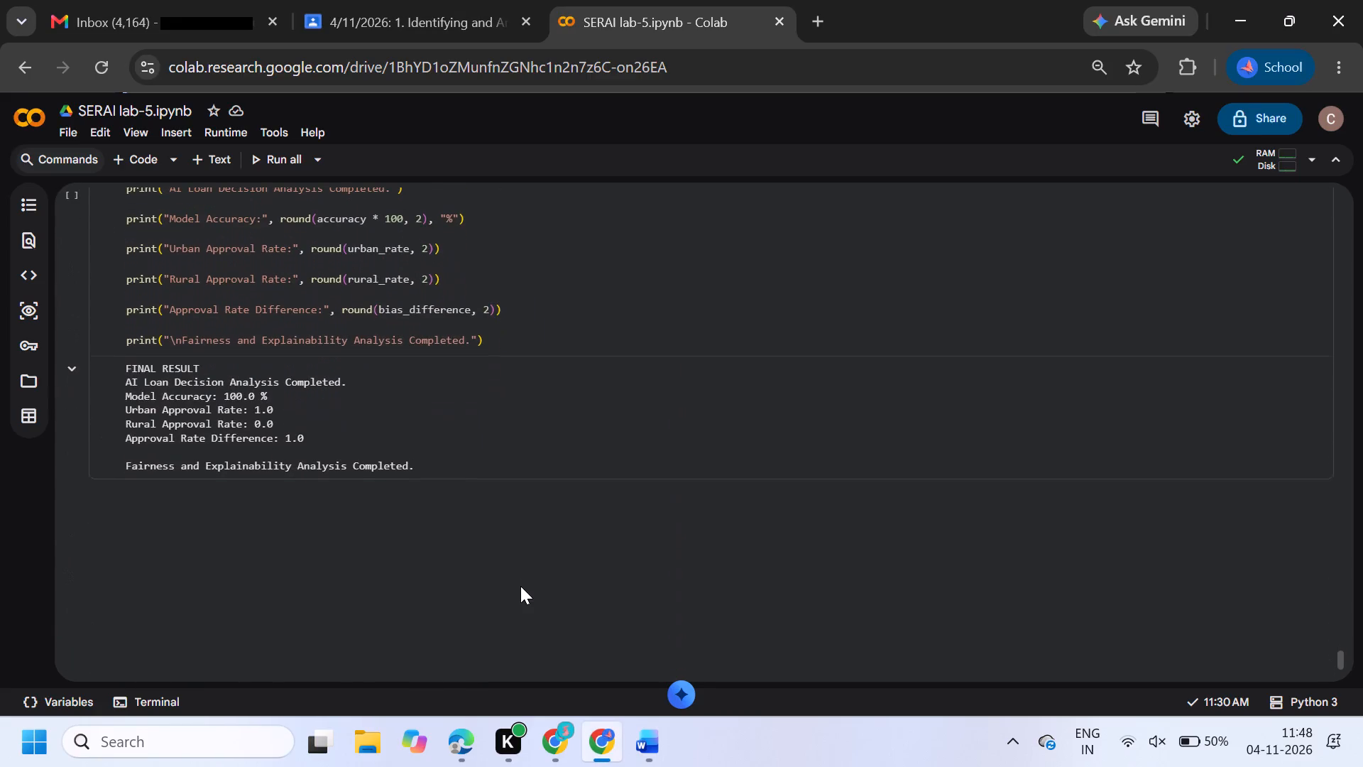
scroll(520, 586, "down", 1)
key("Print")
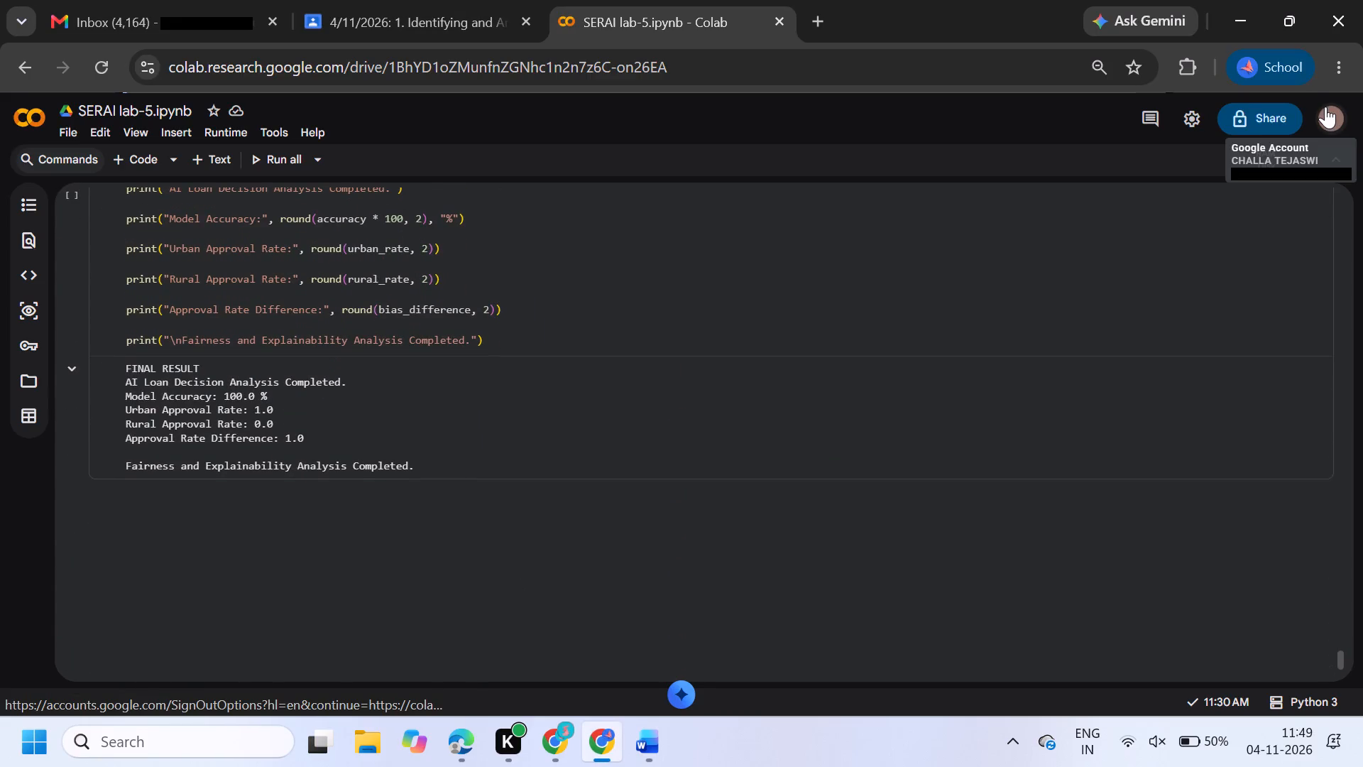
left_click_drag(0, 93, 1362, 539)
left_click(646, 748)
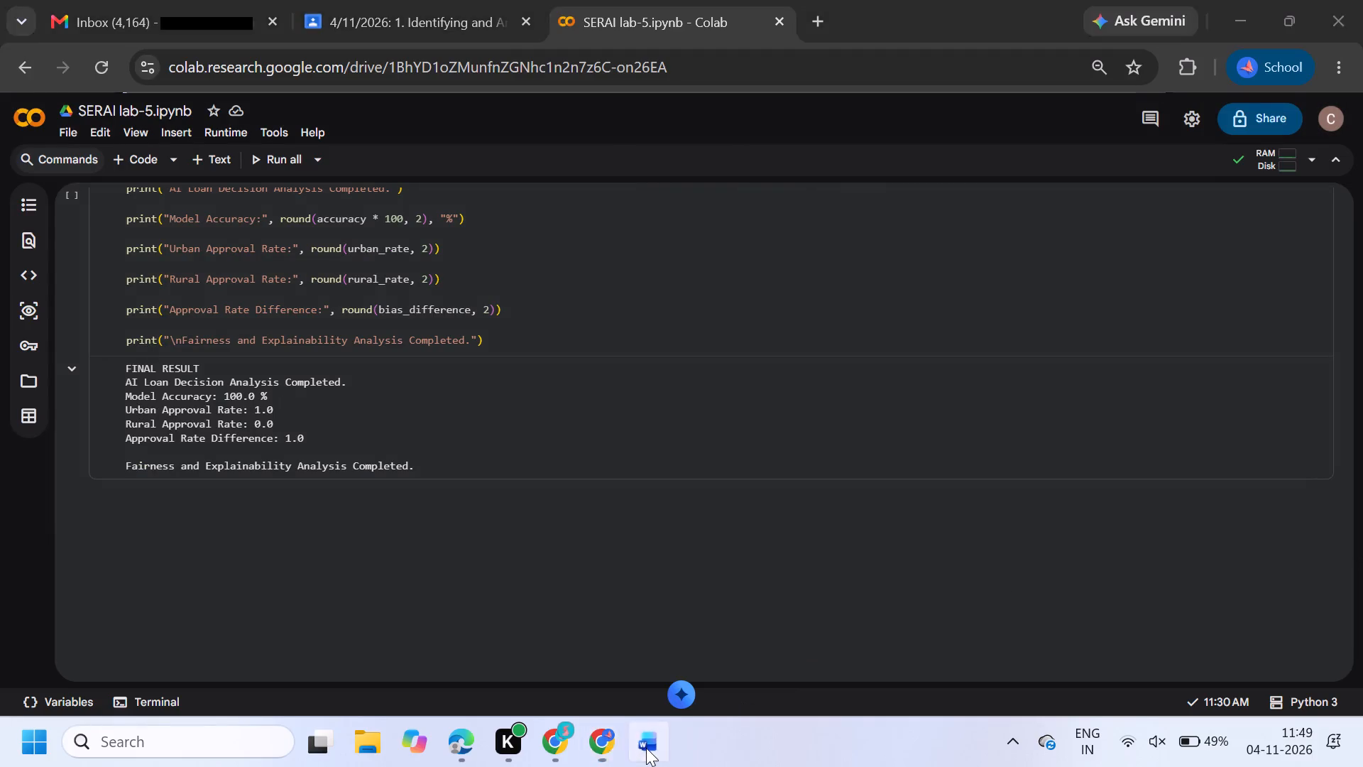
key("ctrl+v")
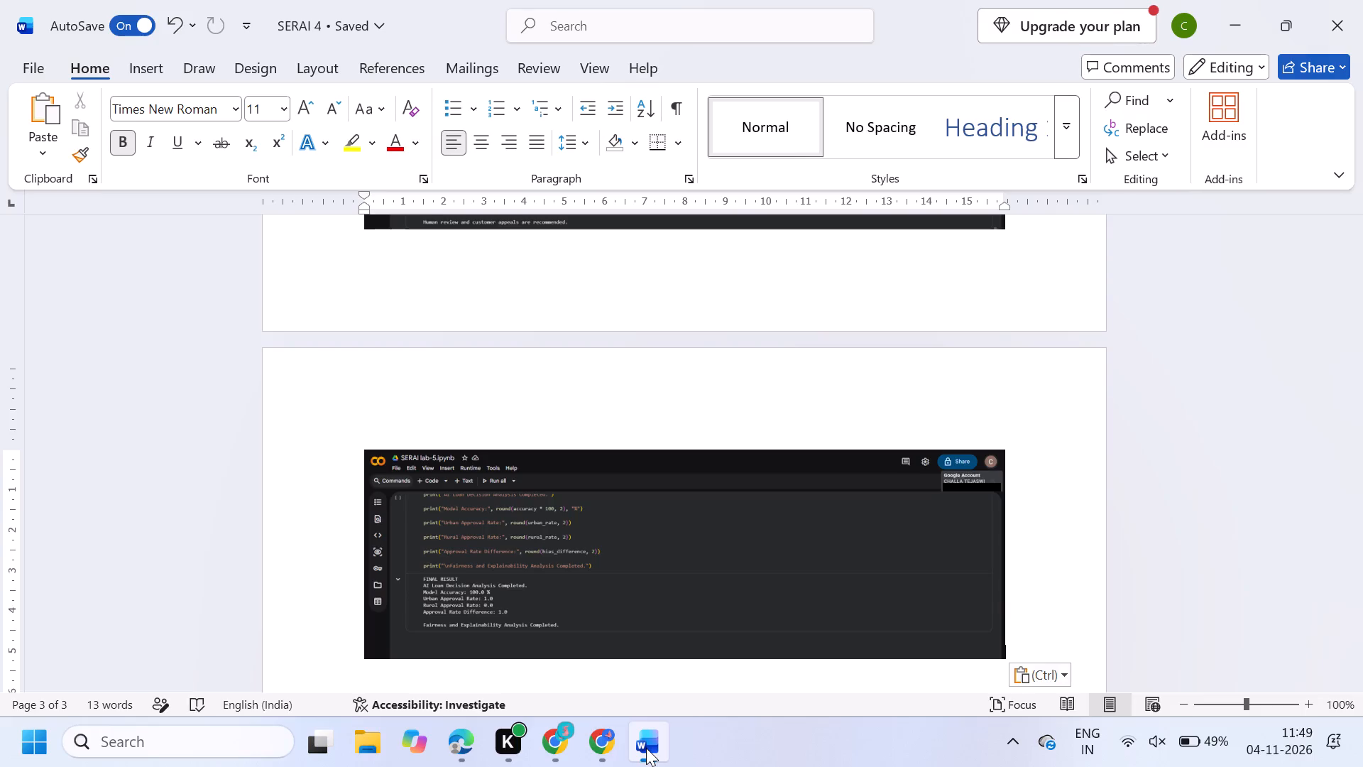
Check through the pasted screenshots in SERAI 4, save the document and close it.
scroll(646, 748, "up", 2)
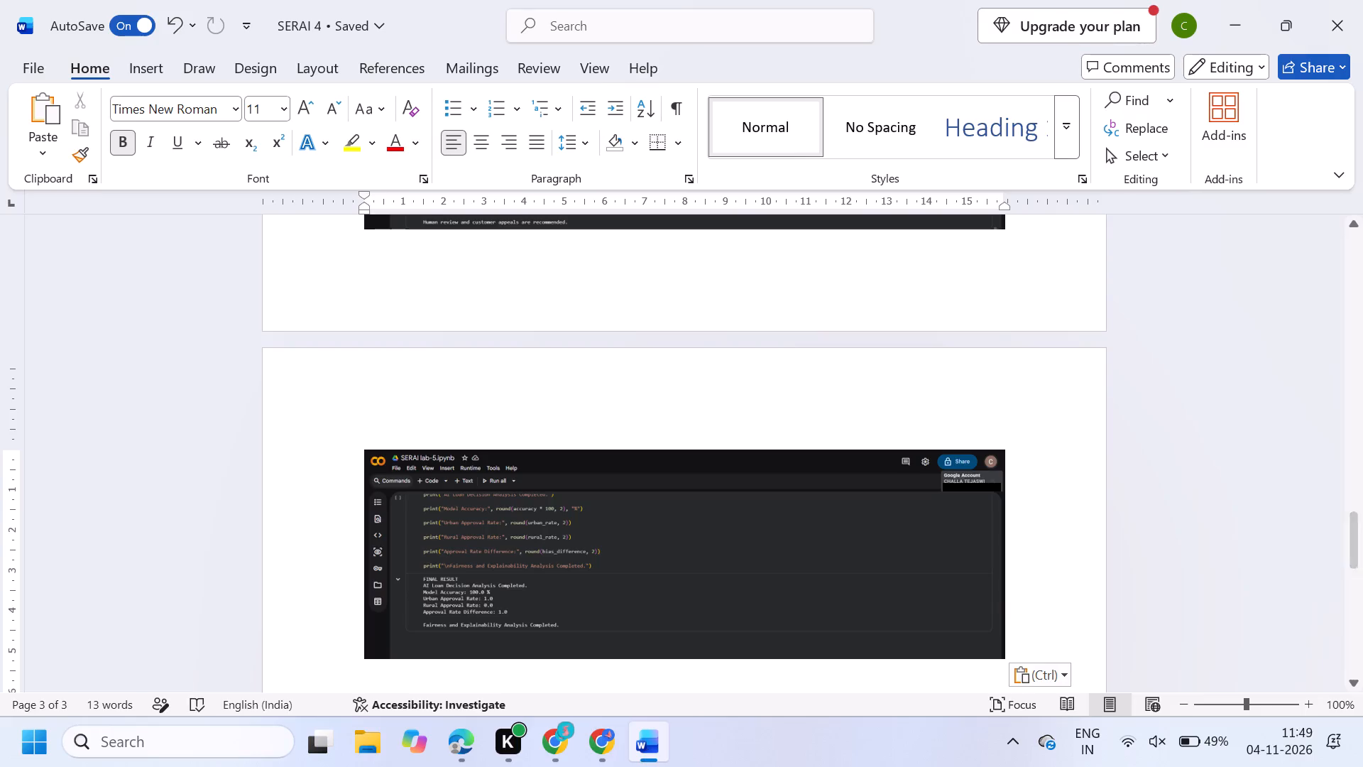
scroll(555, 590, "up", 6)
scroll(327, 482, "up", 5)
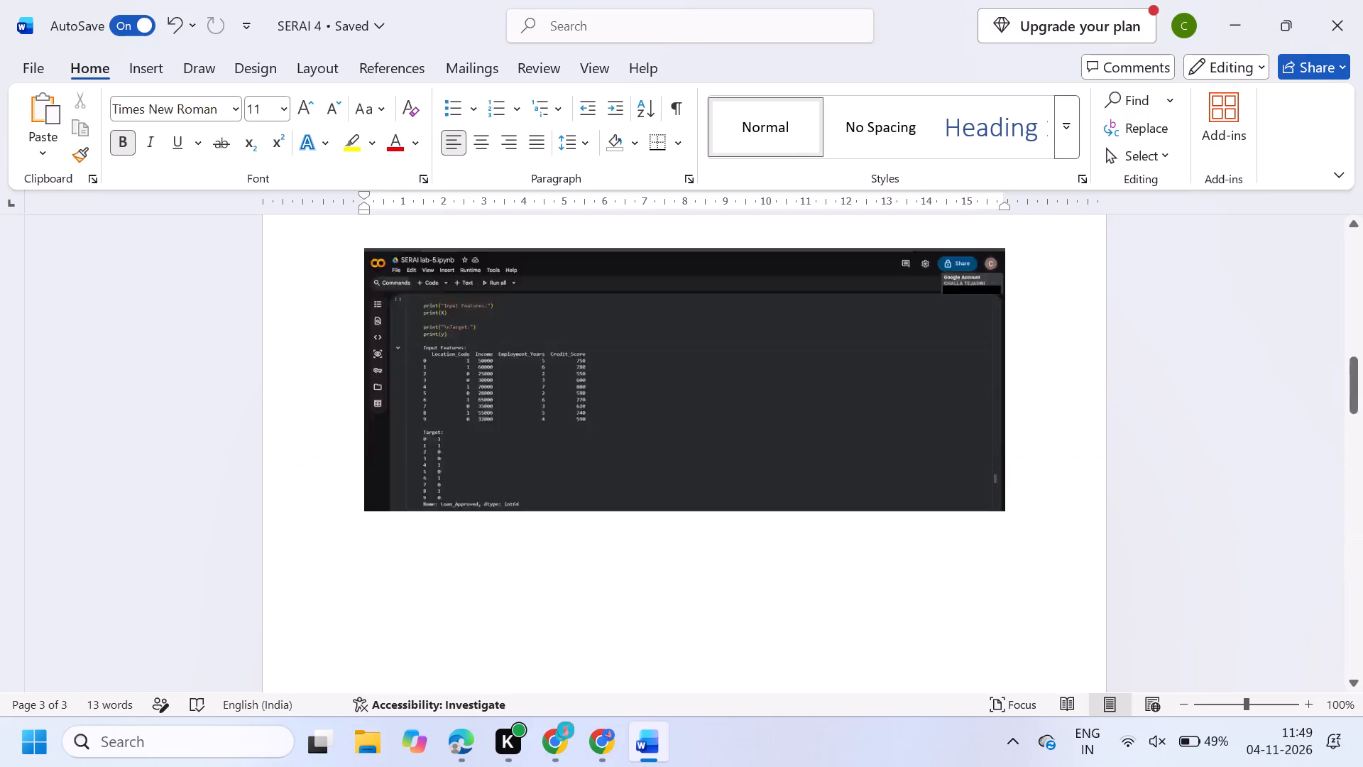
scroll(327, 482, "down", 7)
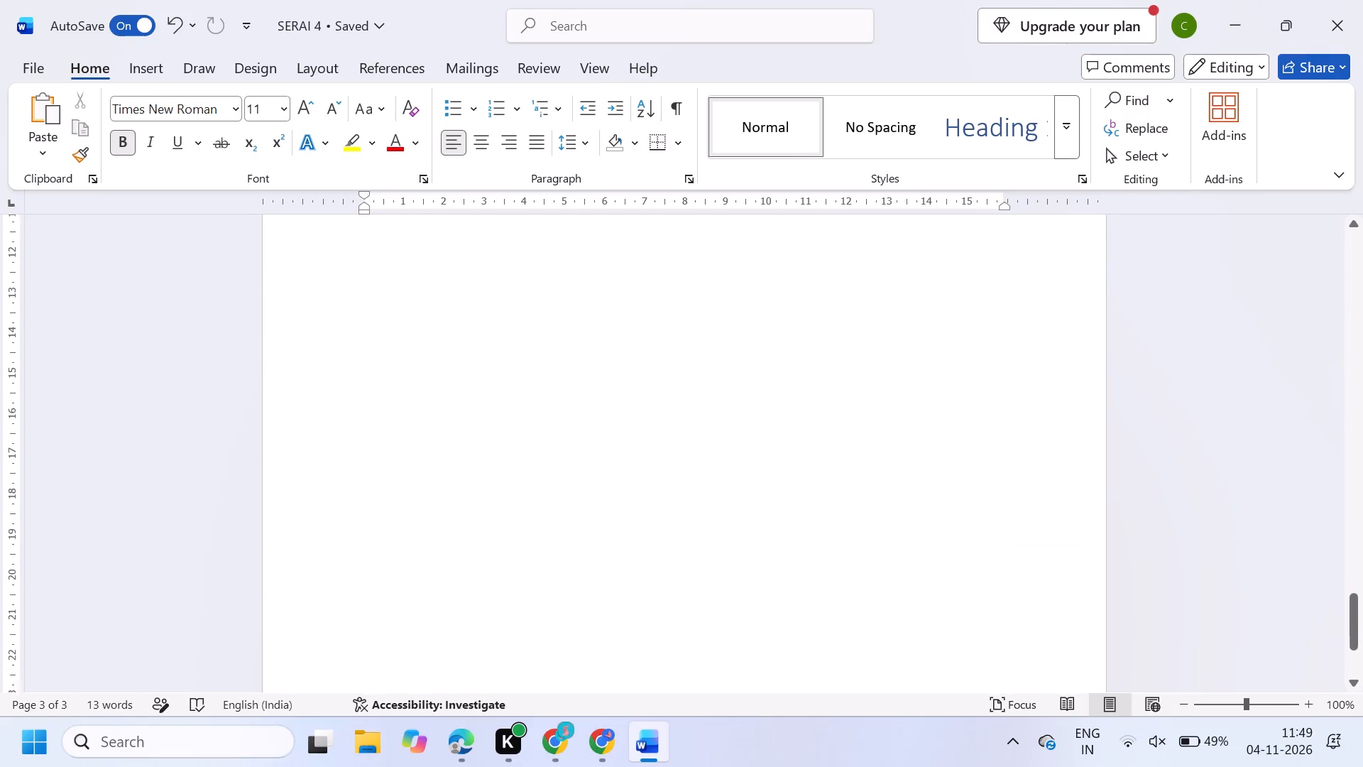
key("ctrl+s")
scroll(327, 482, "up", 7)
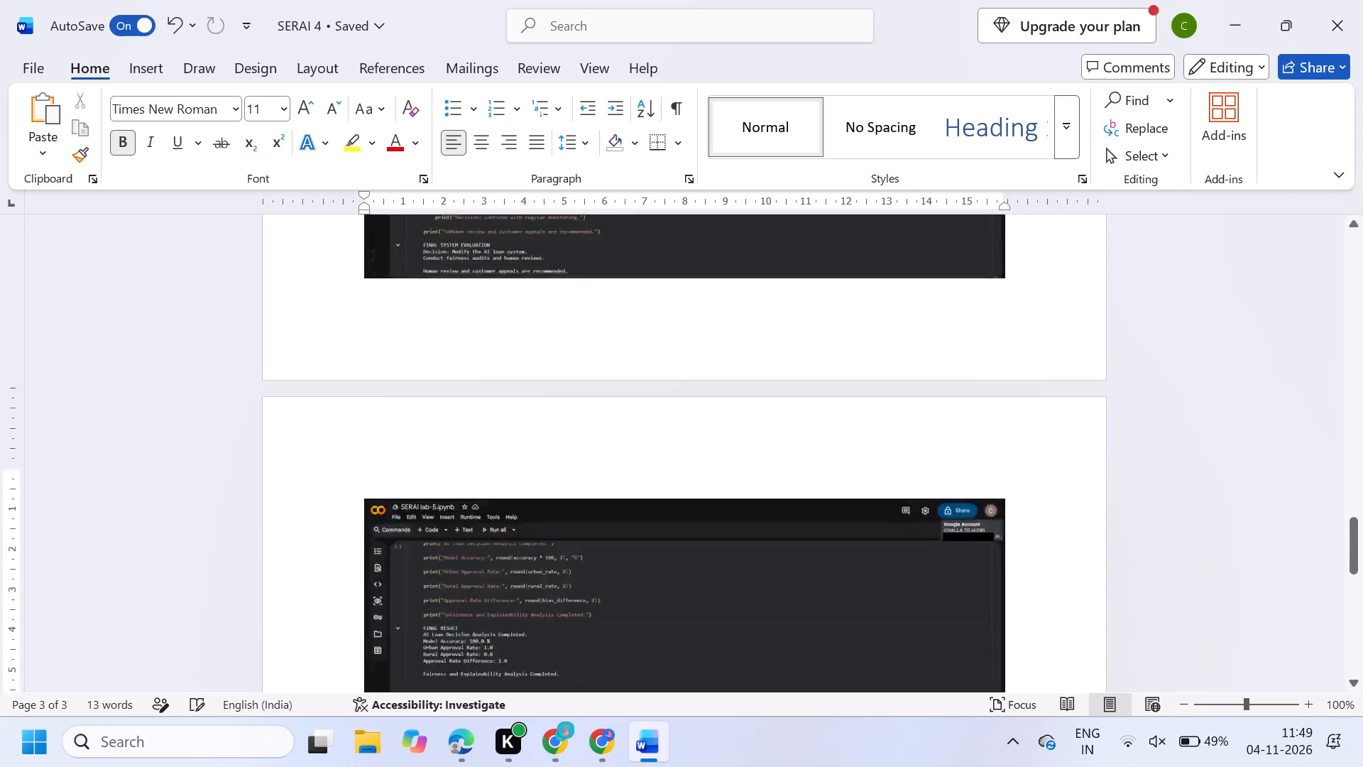
scroll(327, 482, "up", 3)
left_click(1362, 0)
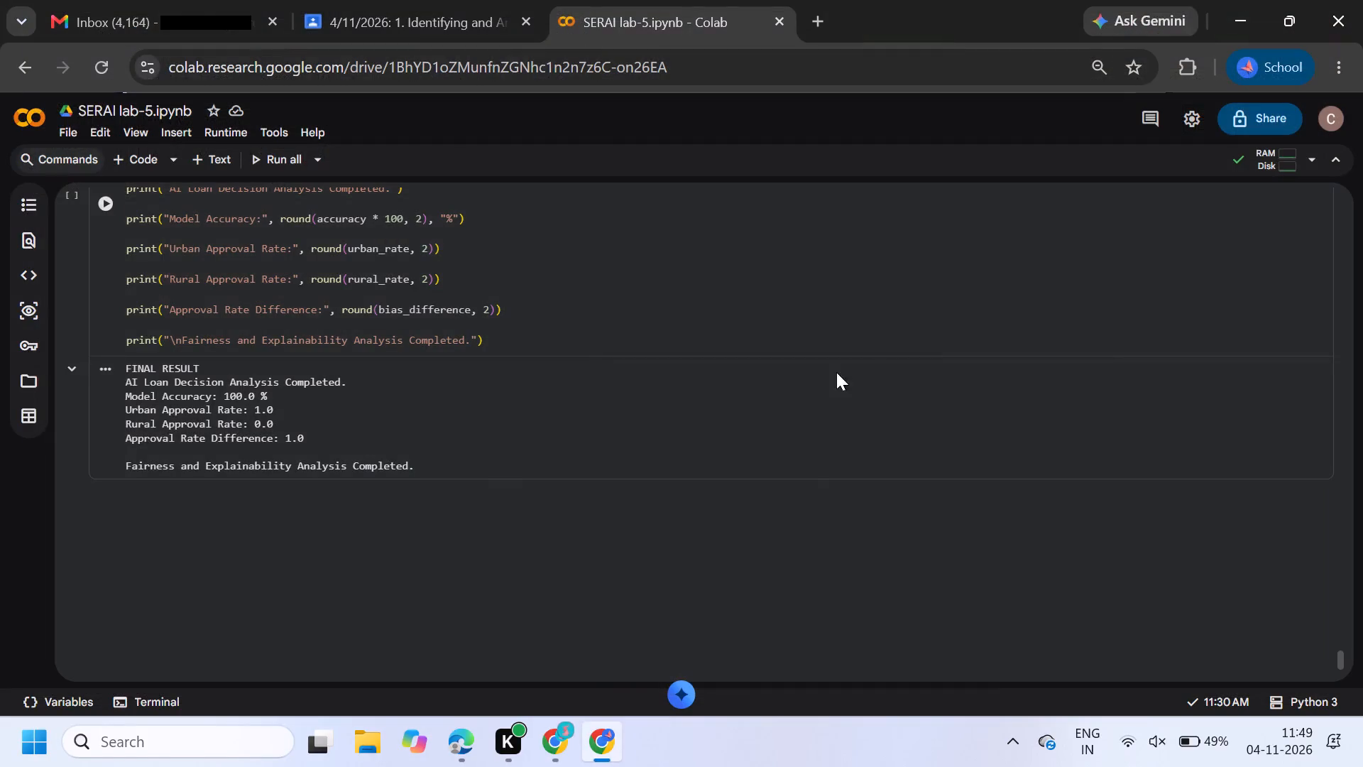
Refresh the Windows desktop.
right_click(816, 388)
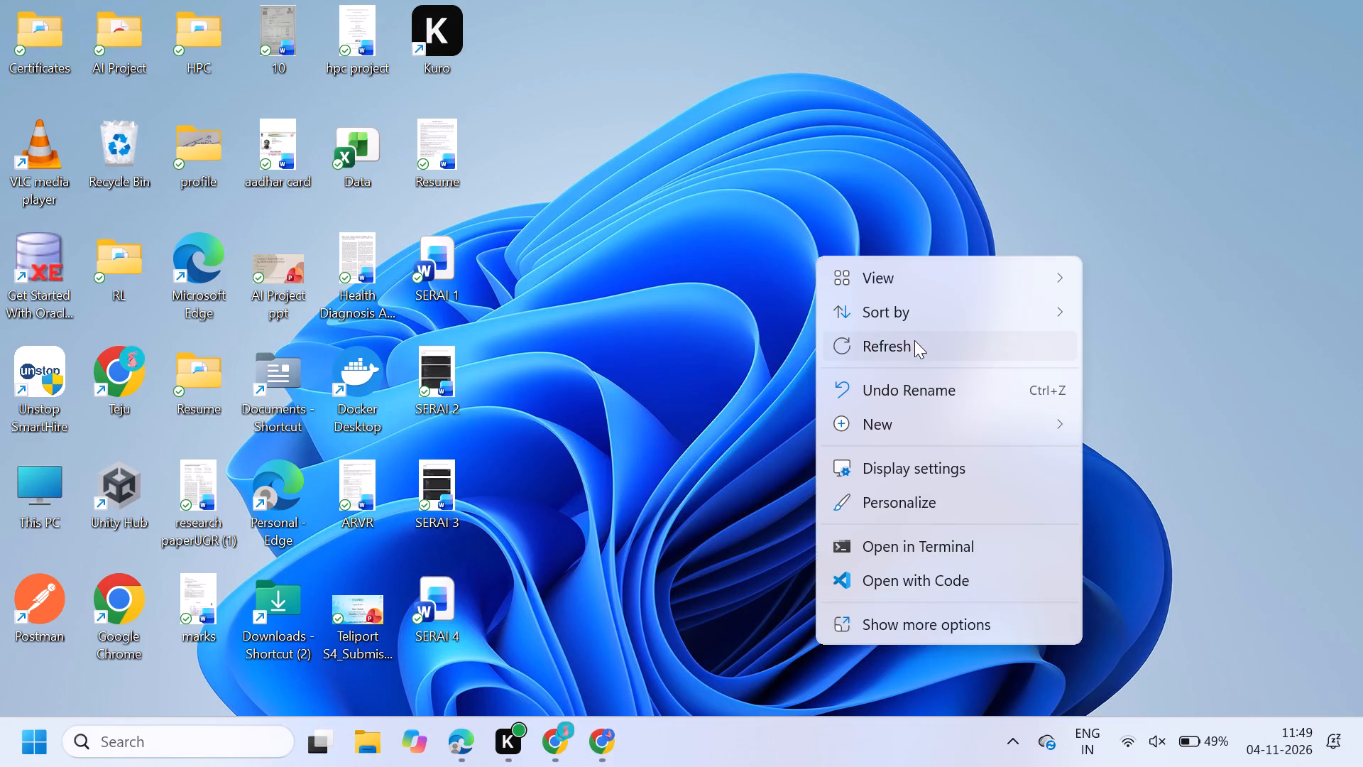
left_click(916, 339)
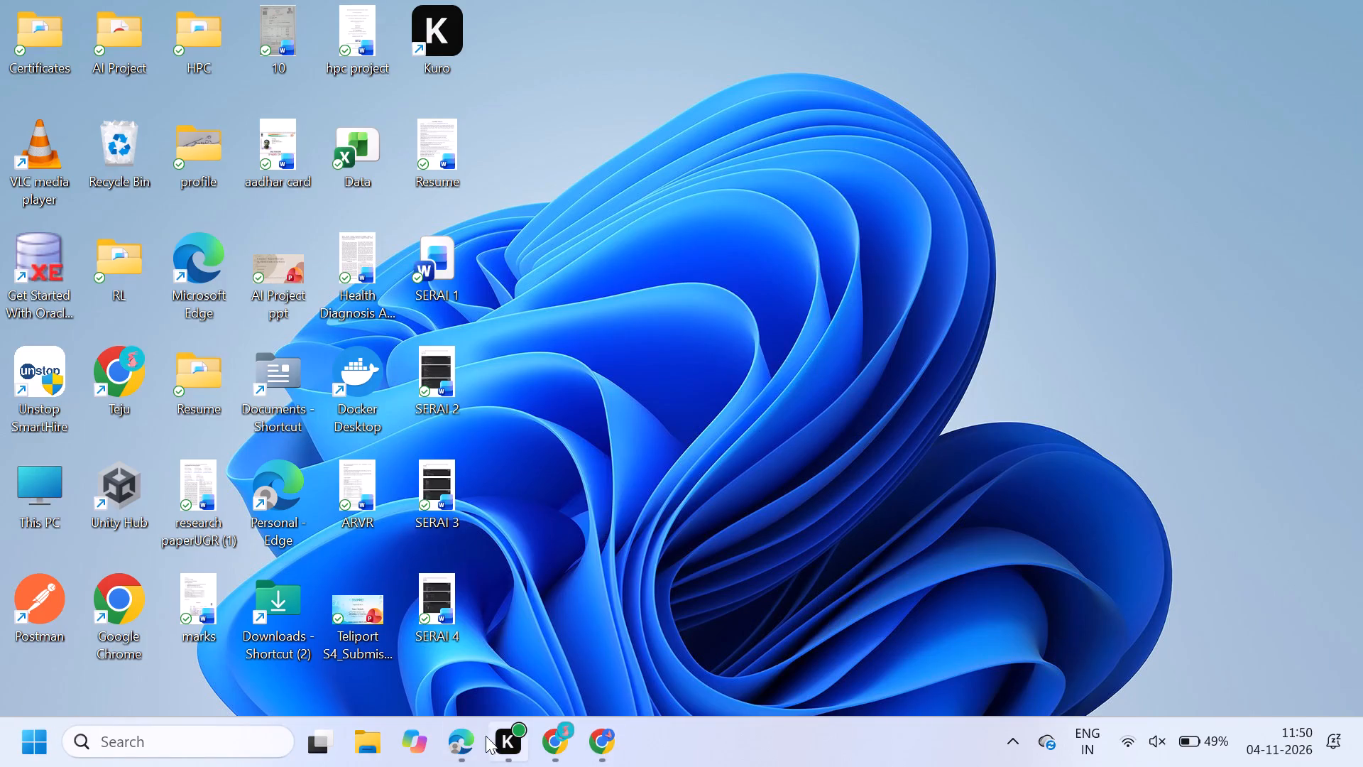